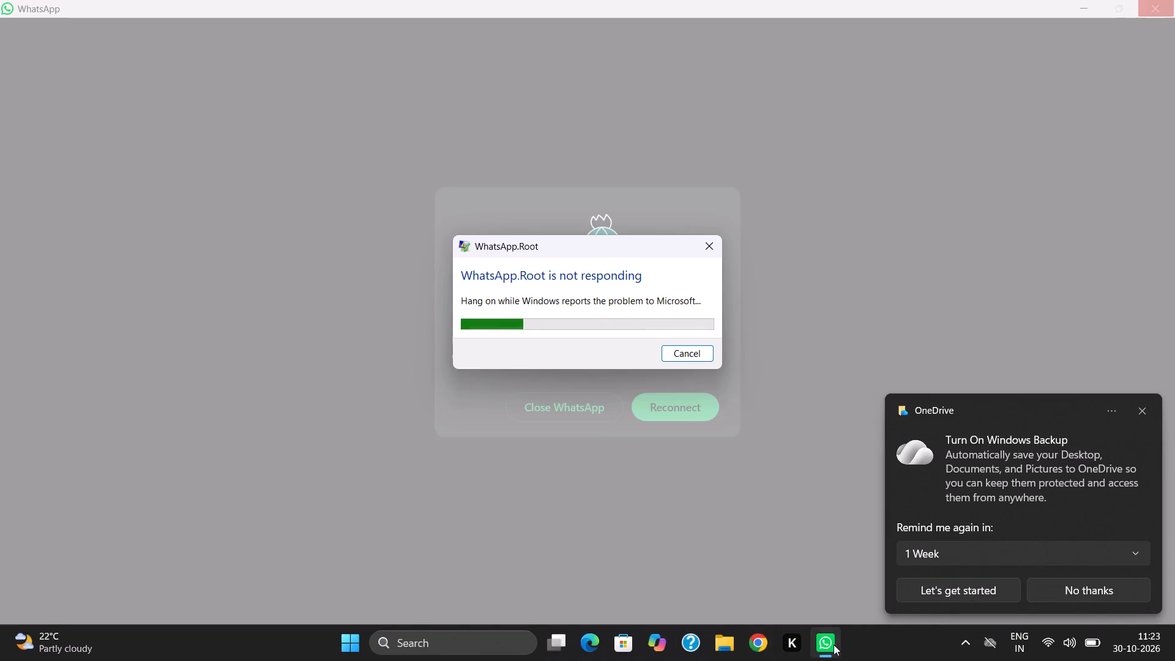
pyautogui.click(894, 515)
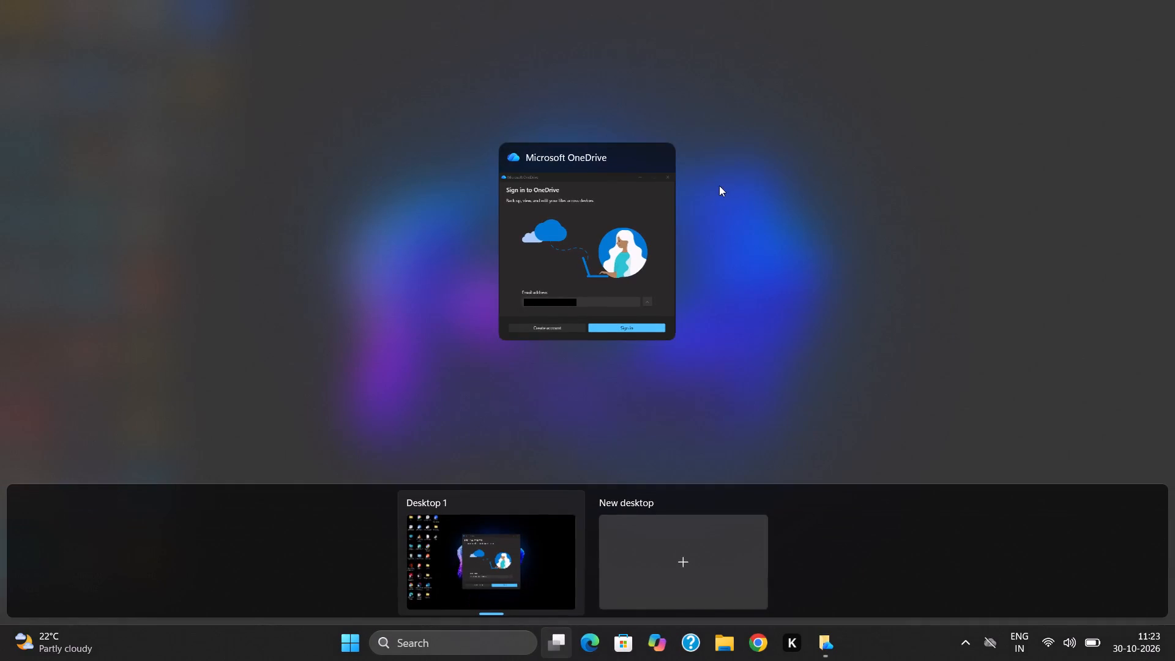
# Close the Microsoft OneDrive sign-in window and return to Desktop 1.
pyautogui.click(657, 164)
pyautogui.click(506, 513)
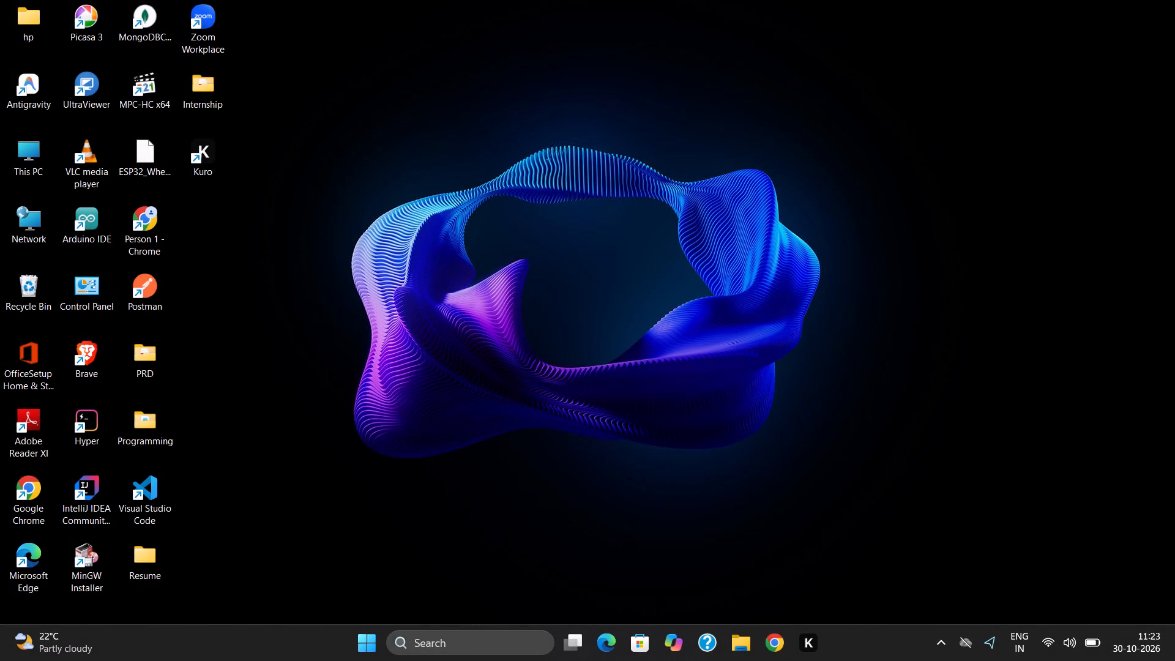
# Launch WhatsApp again from the recent Windows searches.
pyautogui.click(449, 644)
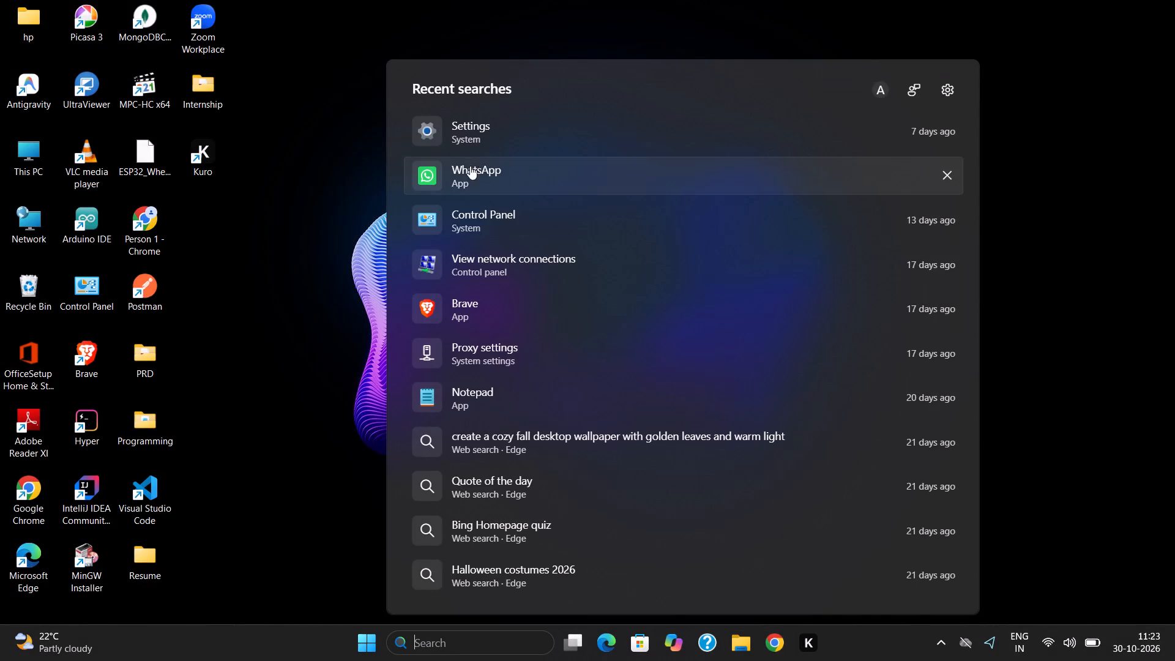
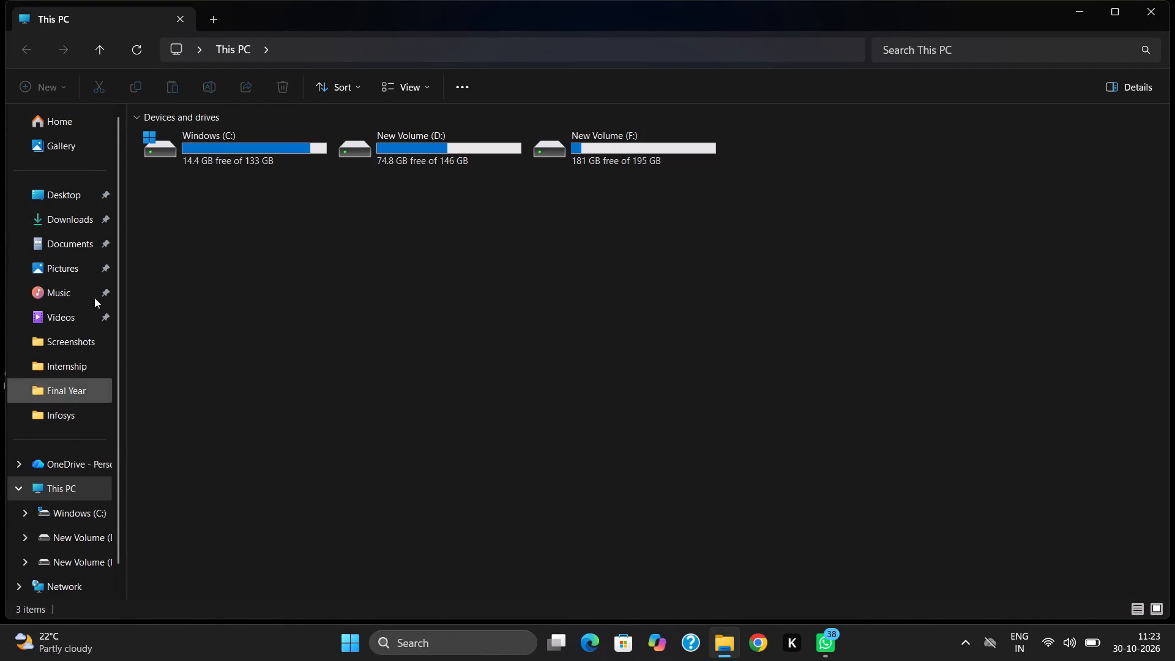
# Open the wheelchair_thesis_NO_GPS (1) PDF from the Downloads folder.
pyautogui.click(75, 220)
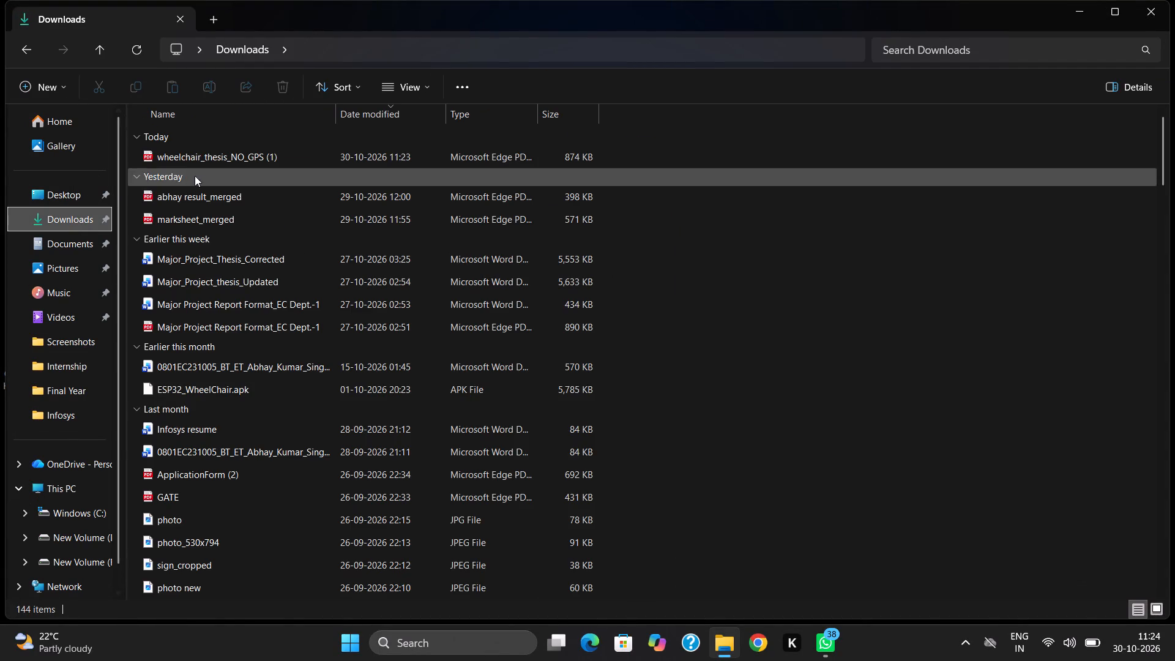
pyautogui.doubleClick(234, 163)
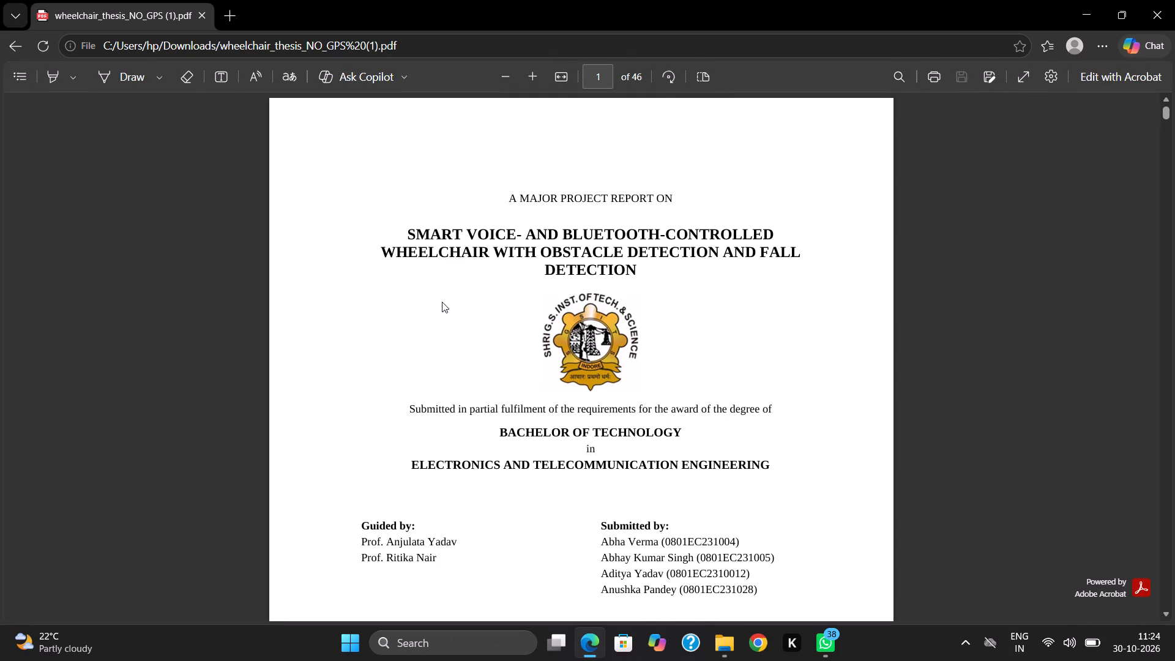
# Examine the front pages of the wheelchair thesis PDF from the title page to the abstract, and close it.
pyautogui.scroll(-4, 442, 302)
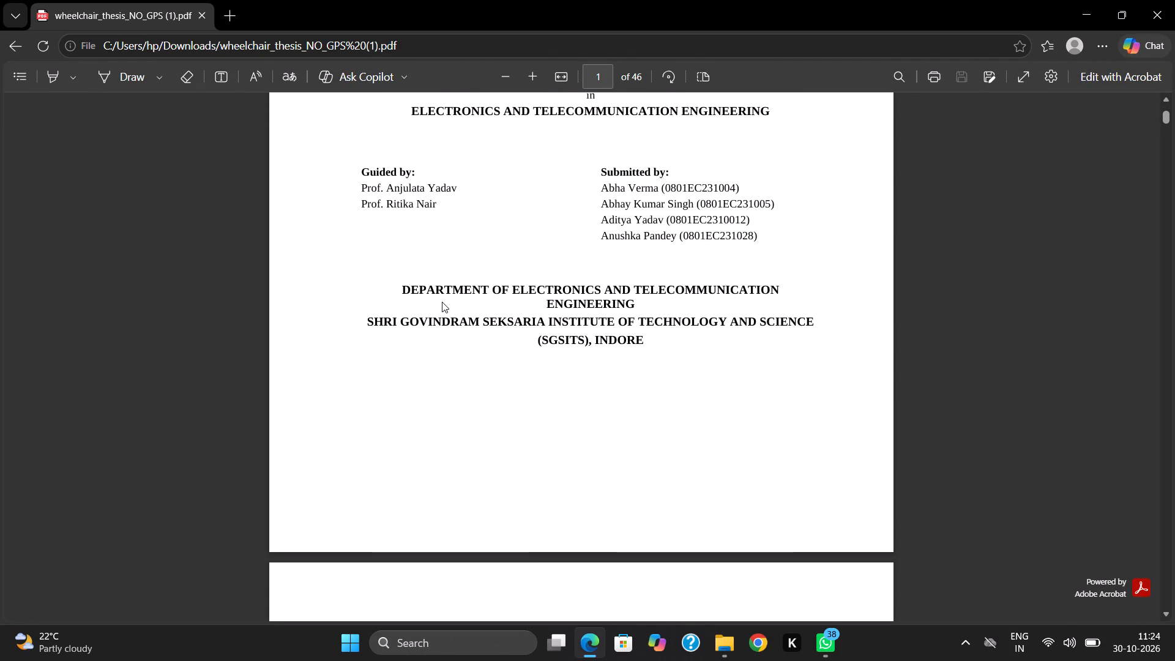
pyautogui.scroll(-1, 442, 302)
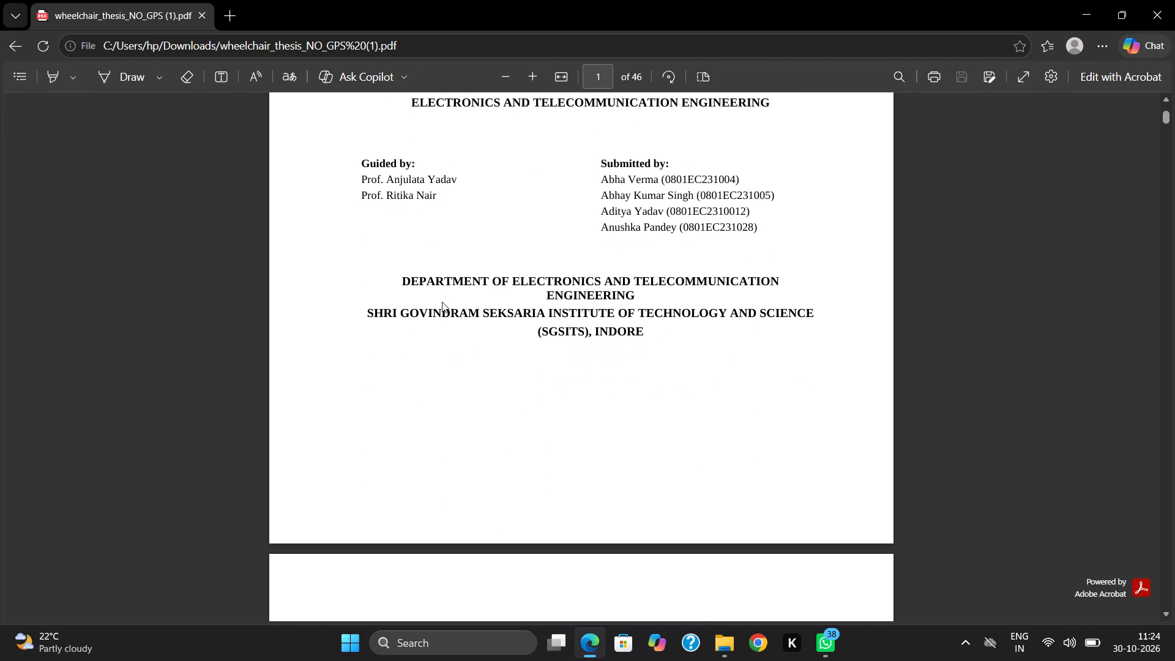
pyautogui.scroll(-5, 442, 302)
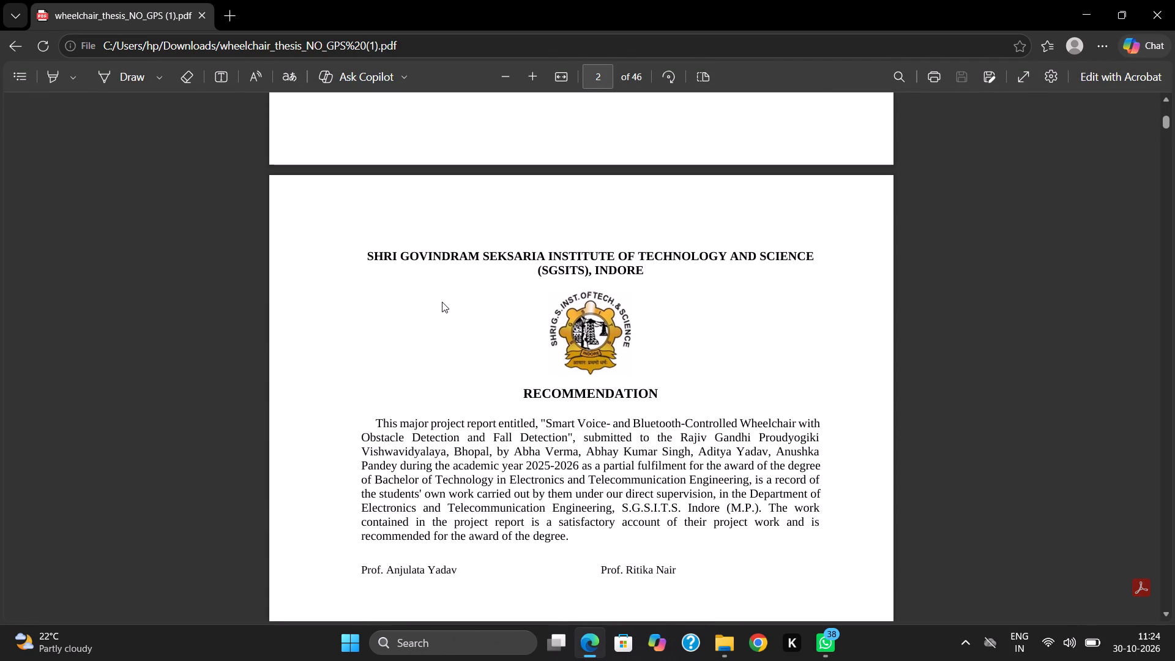
pyautogui.scroll(-4, 442, 302)
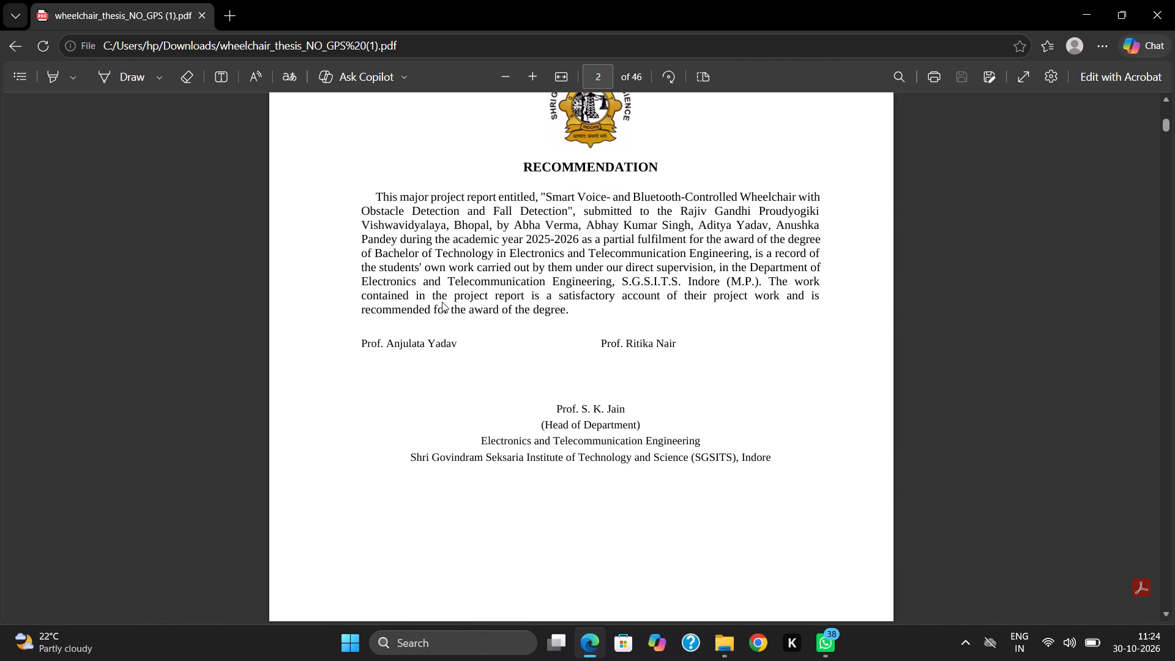
pyautogui.scroll(-1, 442, 302)
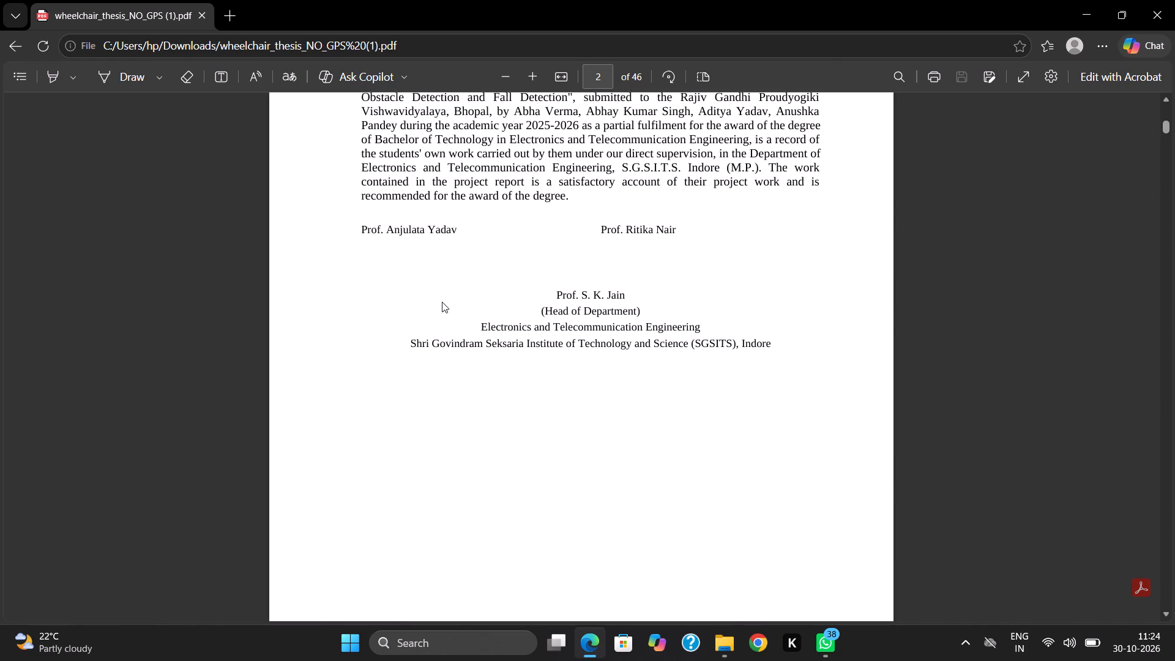
pyautogui.scroll(-1, 442, 302)
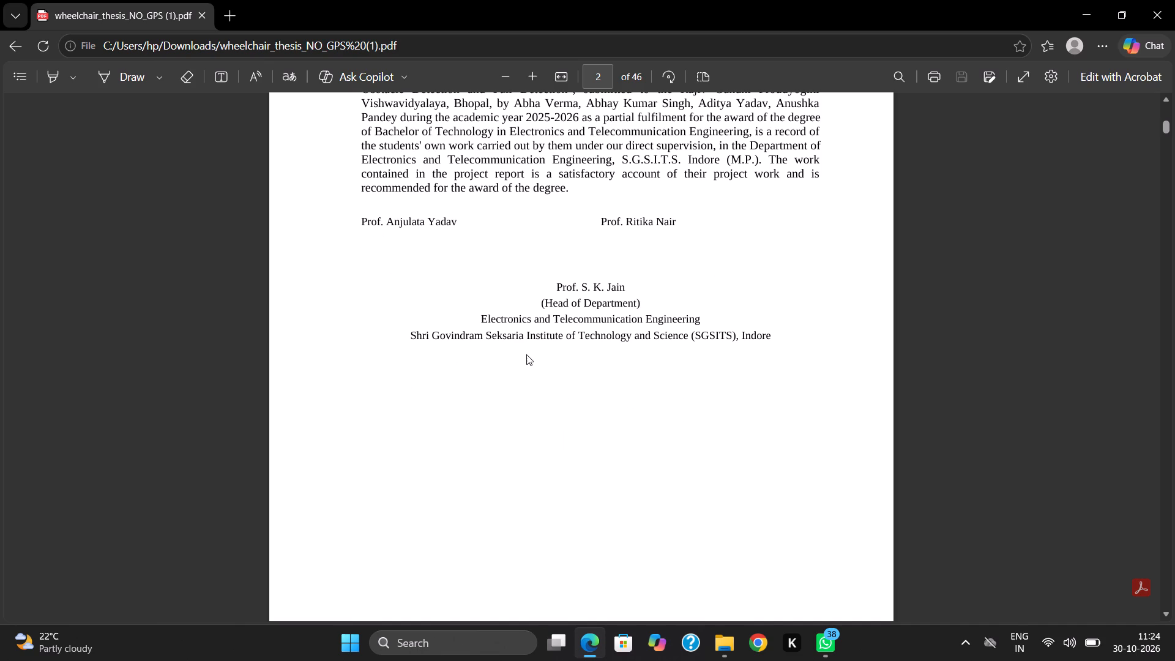
pyautogui.scroll(2, 532, 275)
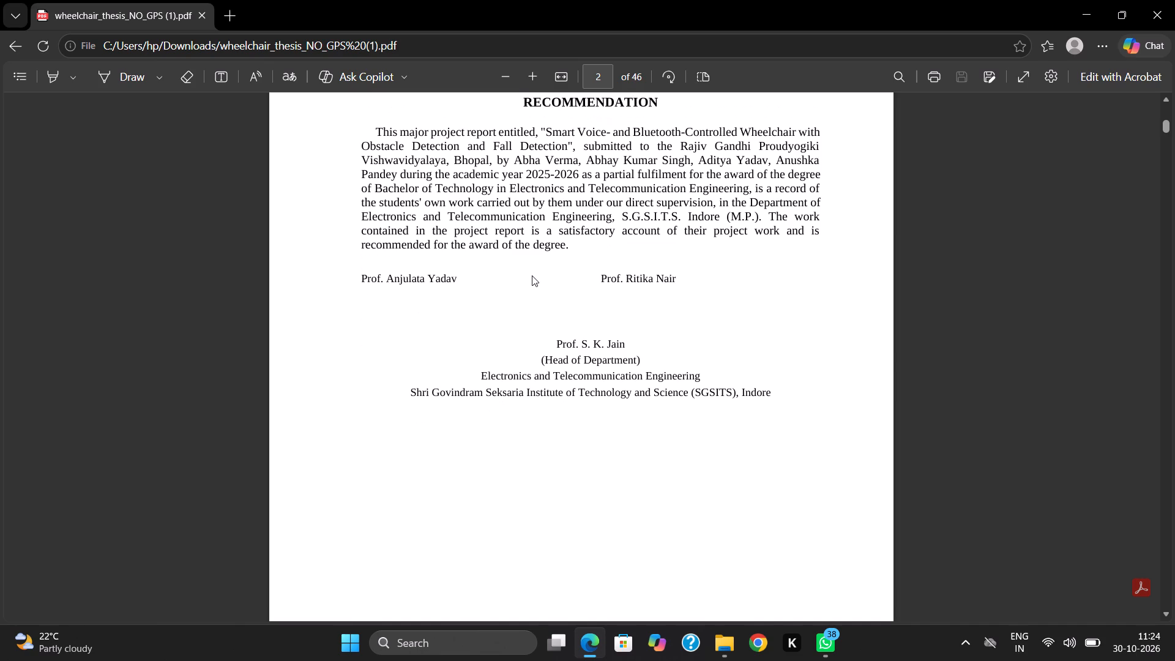
pyautogui.scroll(-6, 532, 275)
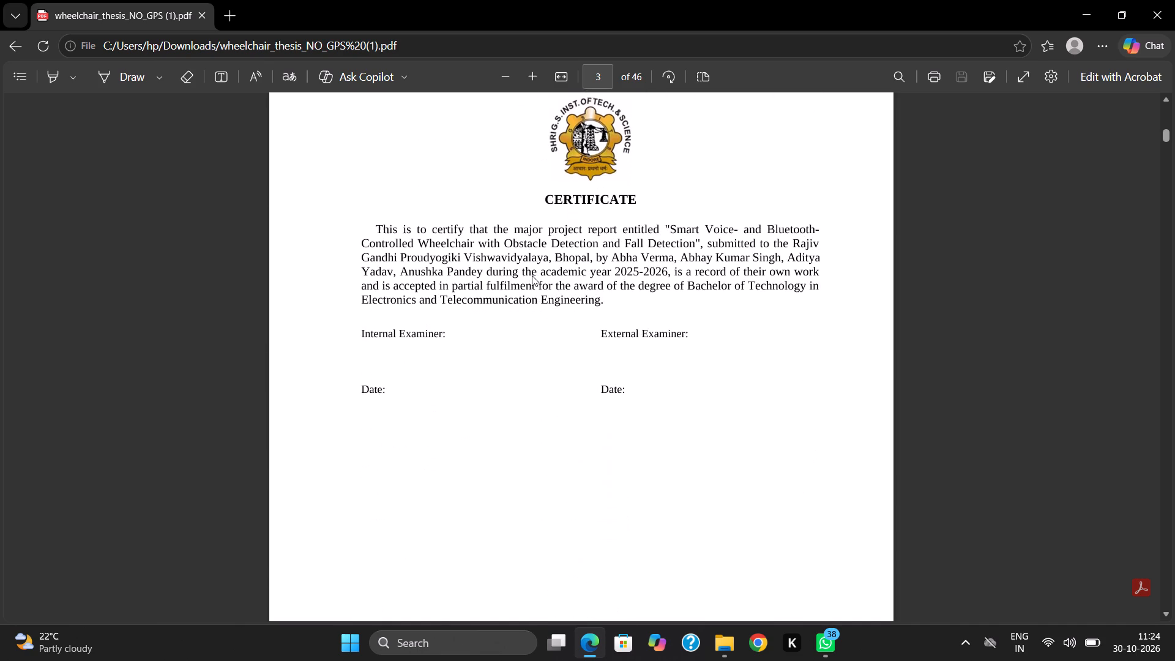
pyautogui.scroll(-1, 532, 275)
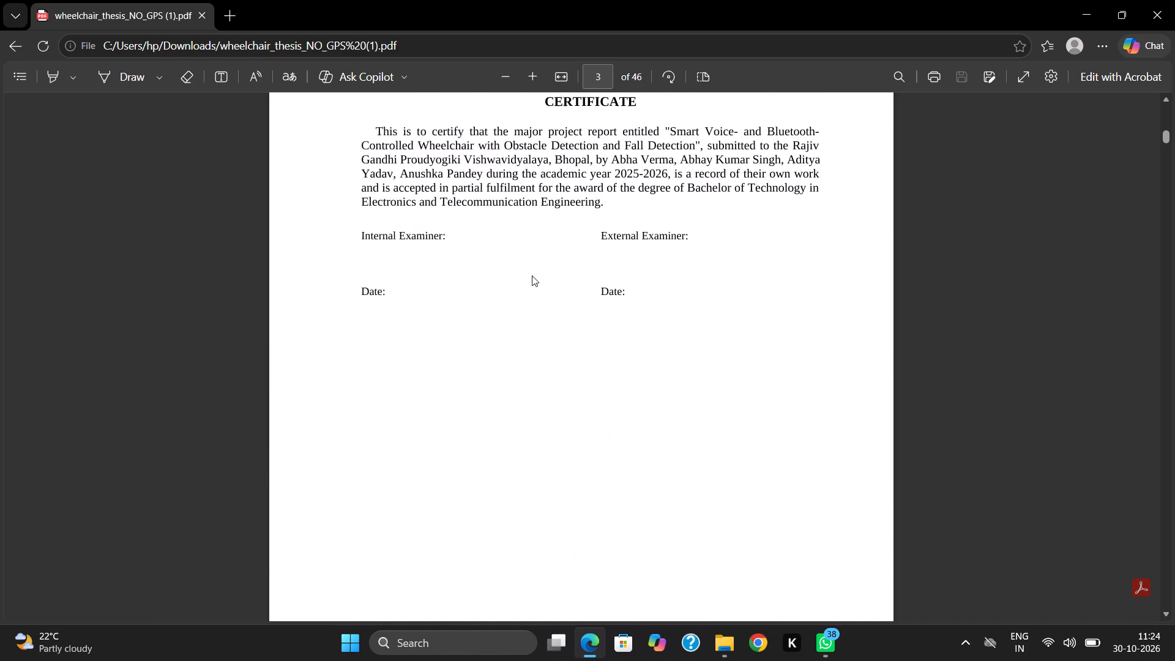
pyautogui.scroll(-6, 532, 275)
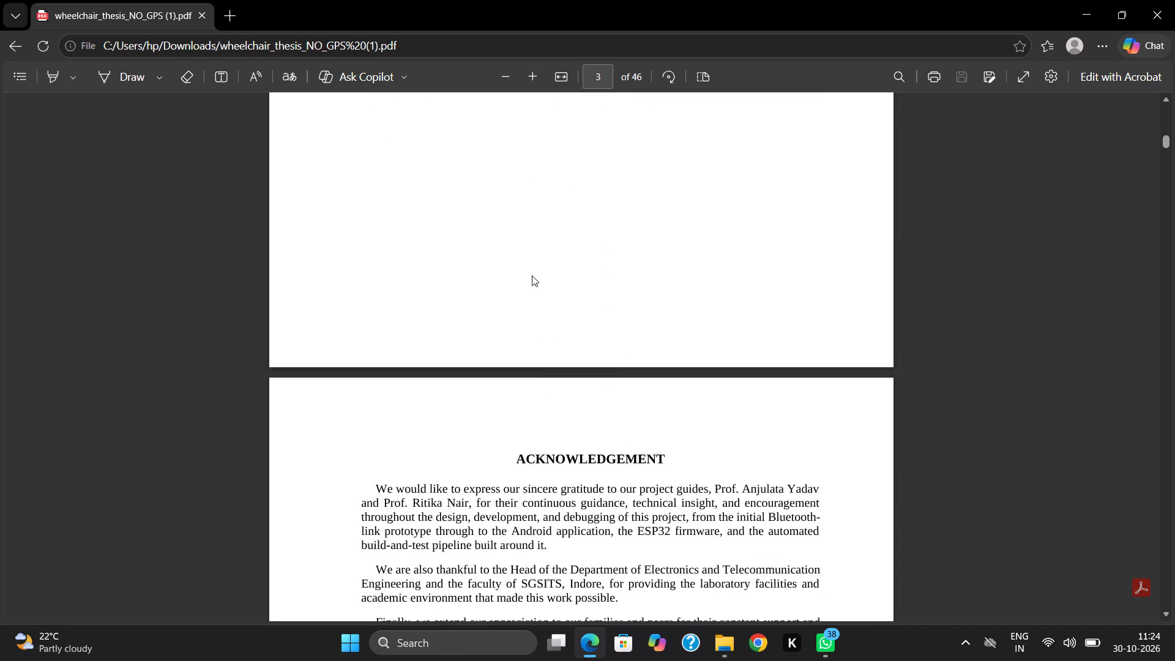
pyautogui.scroll(-7, 532, 275)
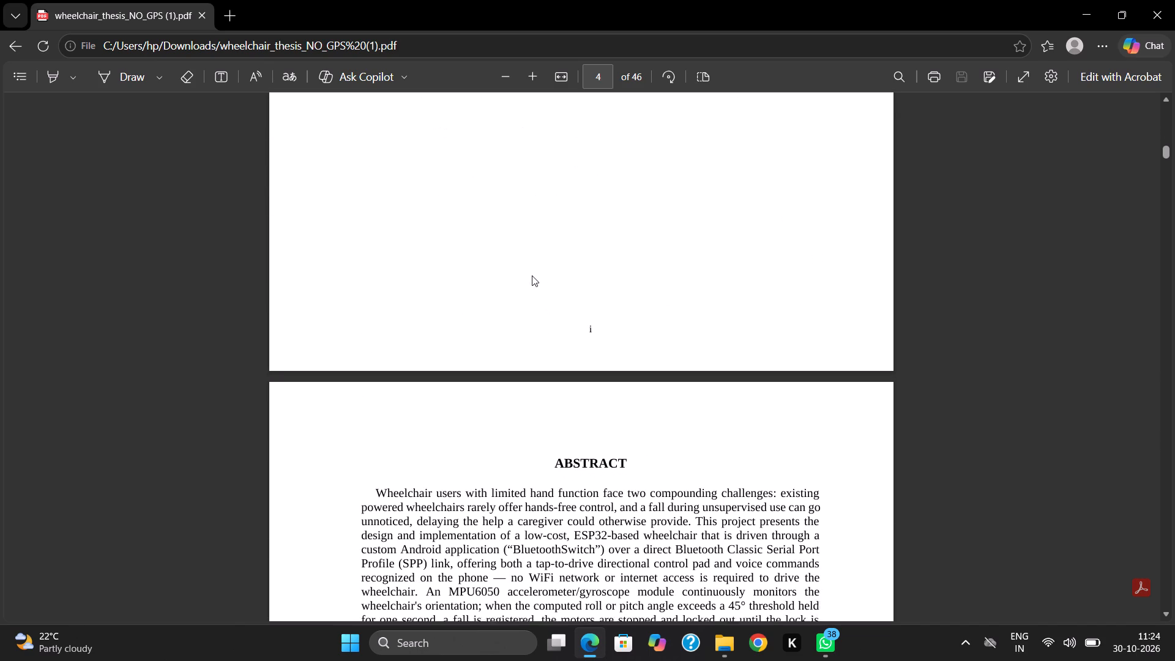
pyautogui.click(1174, 29)
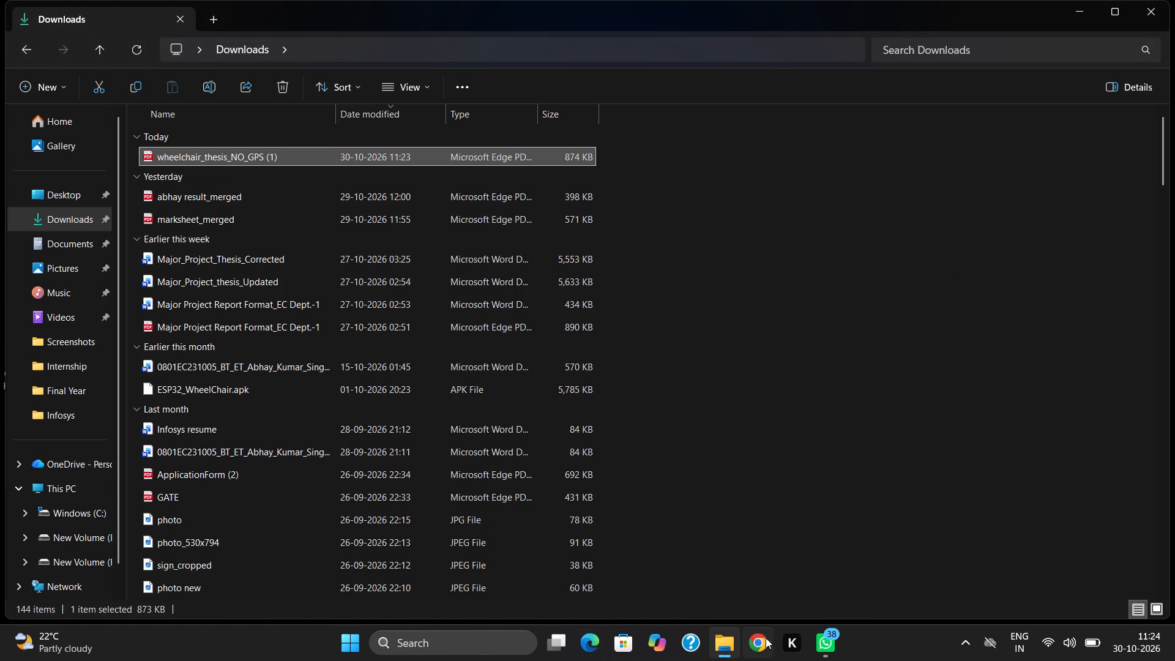
# Switch to Google Chrome, search for "pdf to word" and open the iLovePDF PDF to Word converter.
pyautogui.click(758, 644)
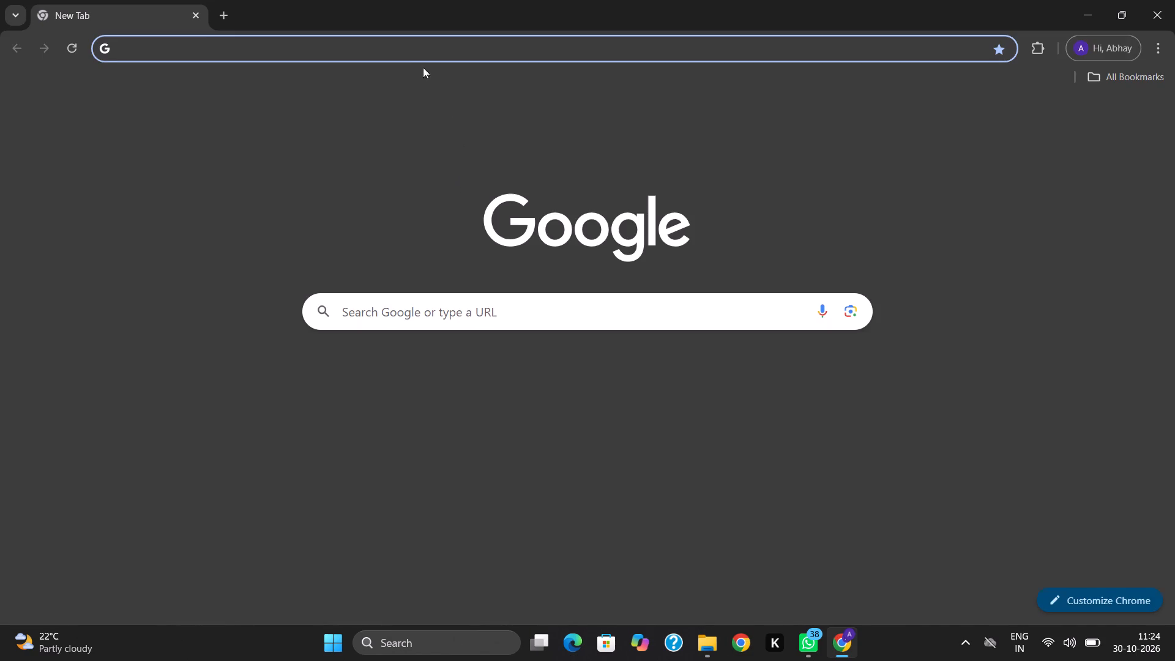
pyautogui.click(423, 45)
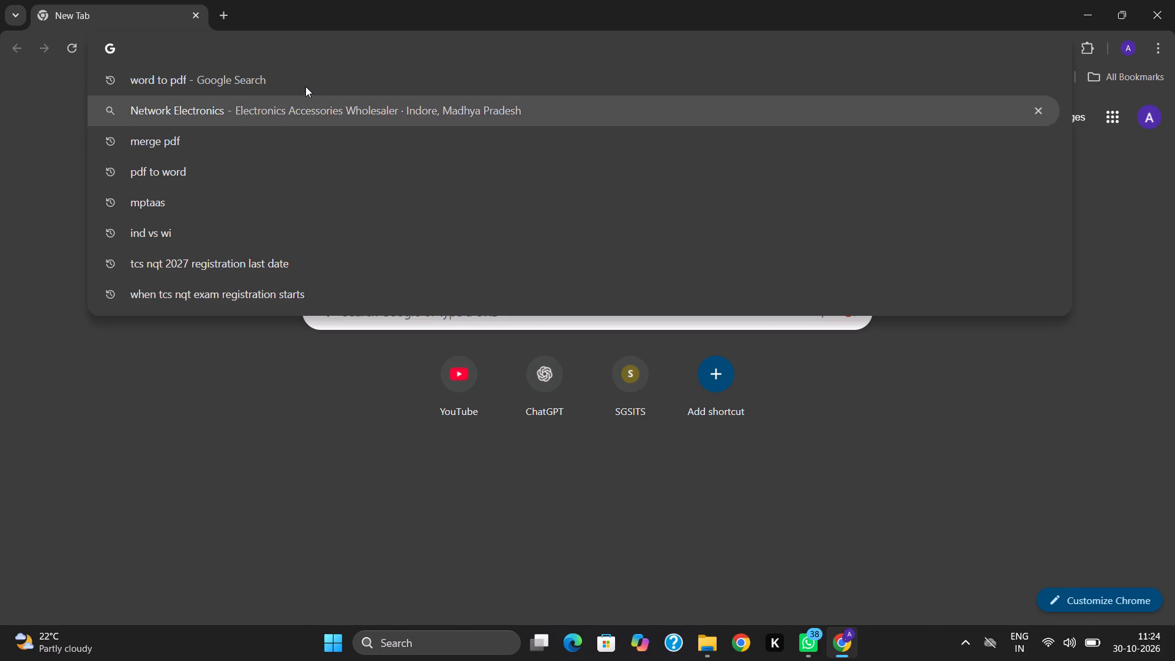
pyautogui.write('pdf to')
pyautogui.press('space')
pyautogui.press('Return')
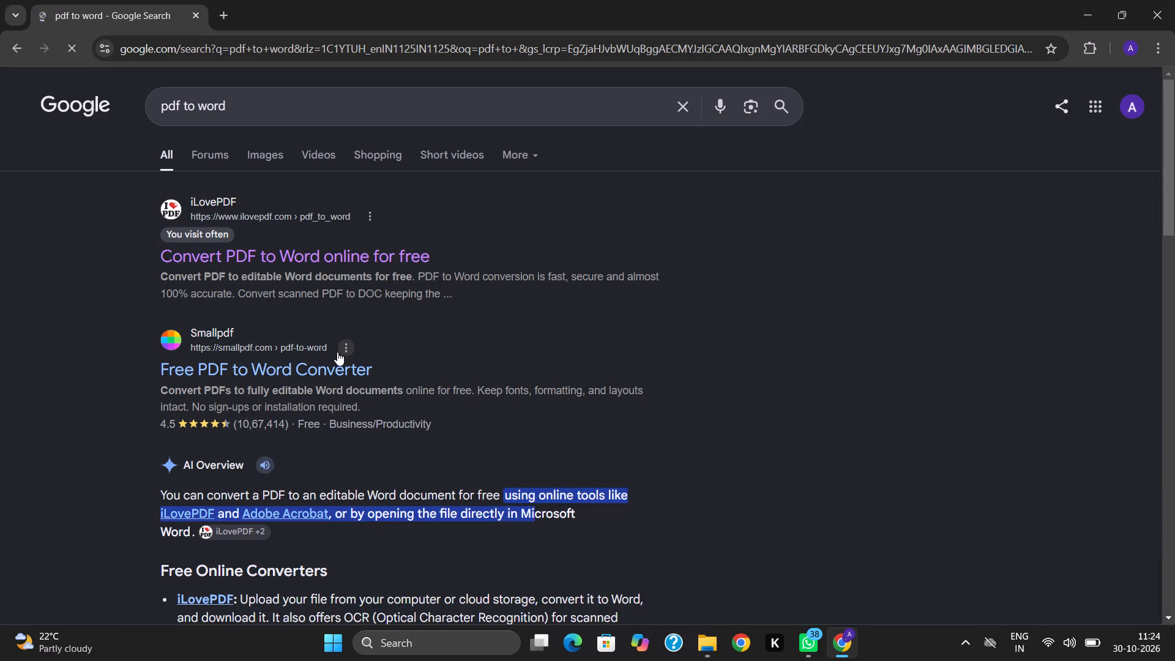
pyautogui.click(376, 251)
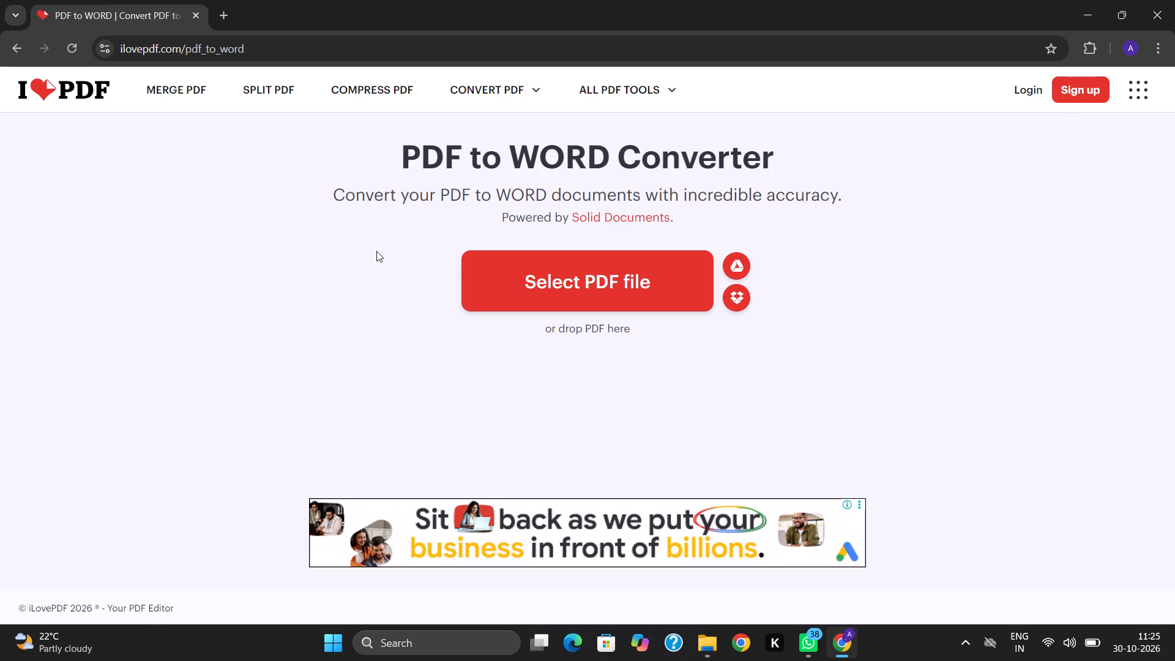
# Upload wheelchair_thesis_NO_GPS (1) from the Downloads folder and convert it to Word with No OCR.
pyautogui.click(581, 281)
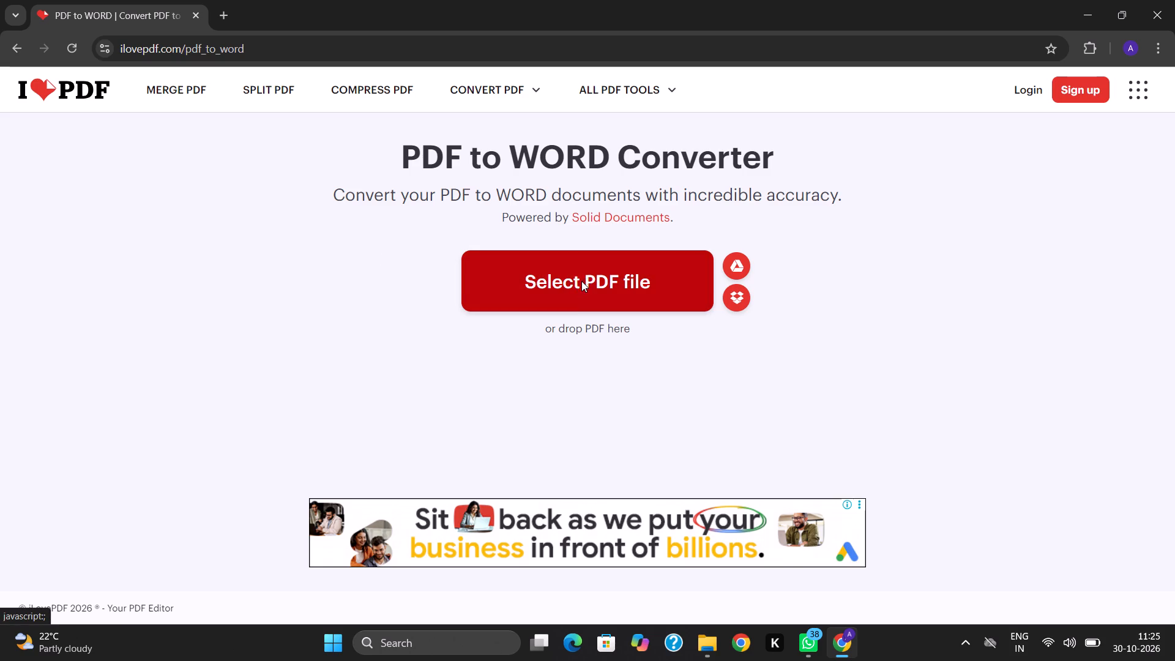
pyautogui.click(85, 173)
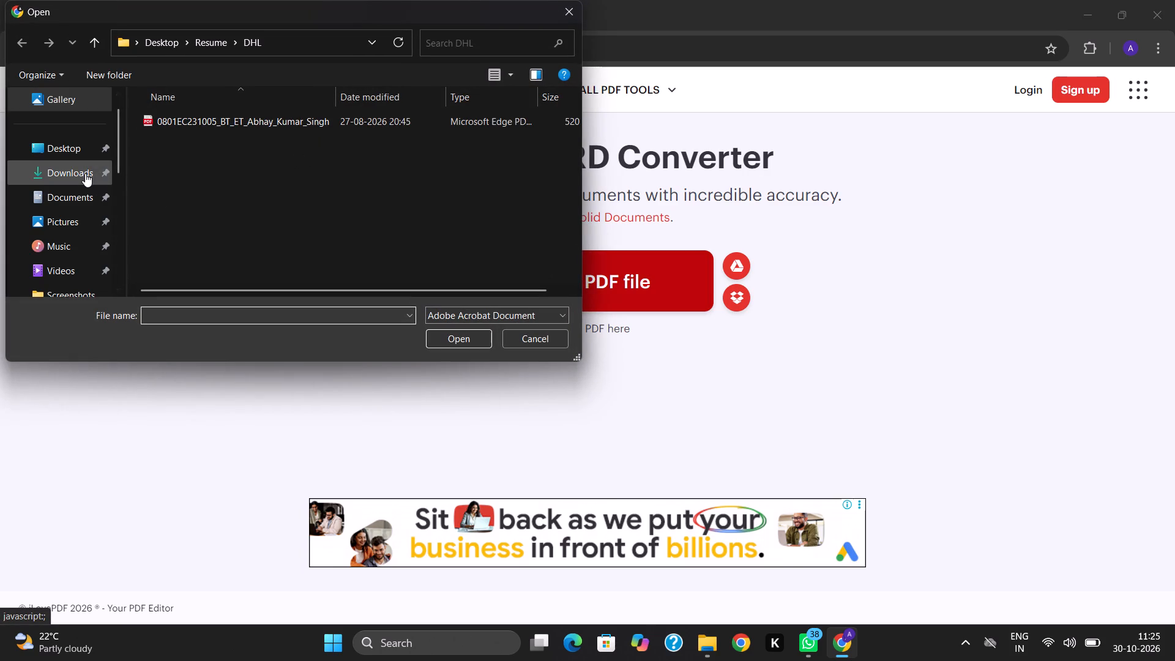
pyautogui.click(332, 140)
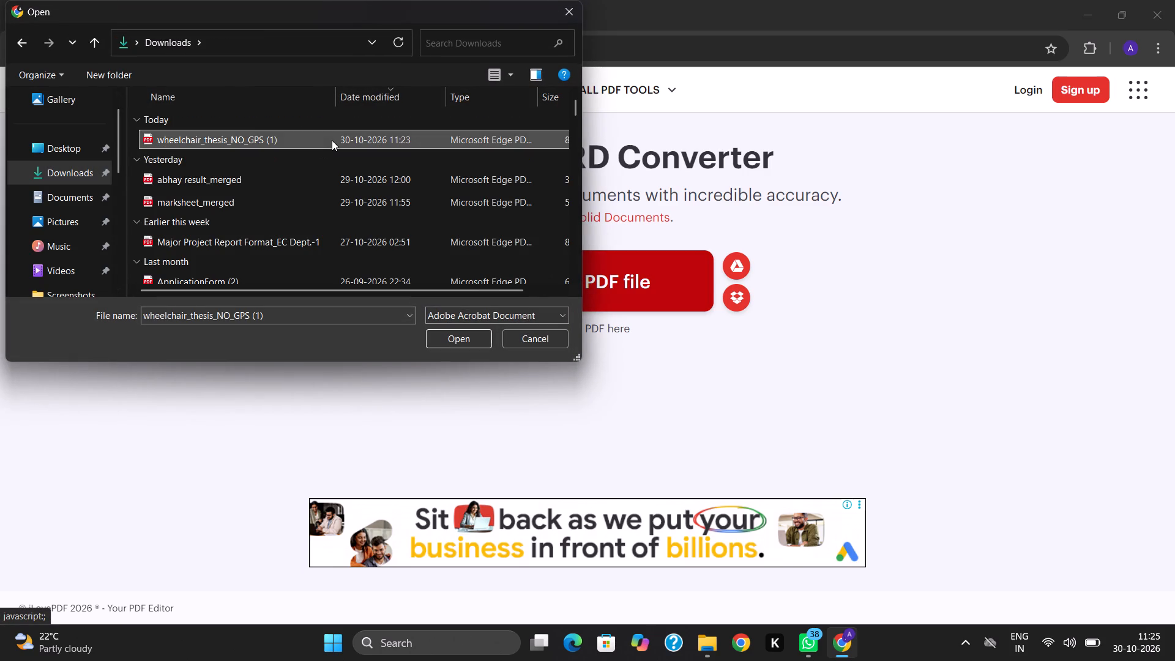
pyautogui.click(468, 340)
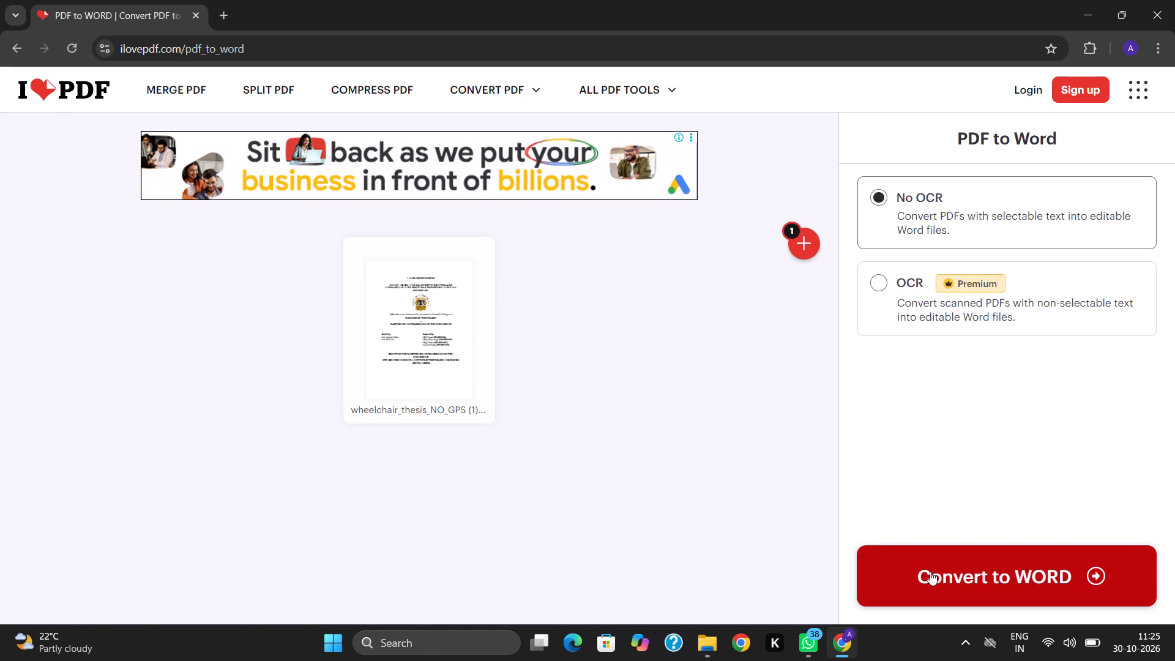
pyautogui.click(1060, 562)
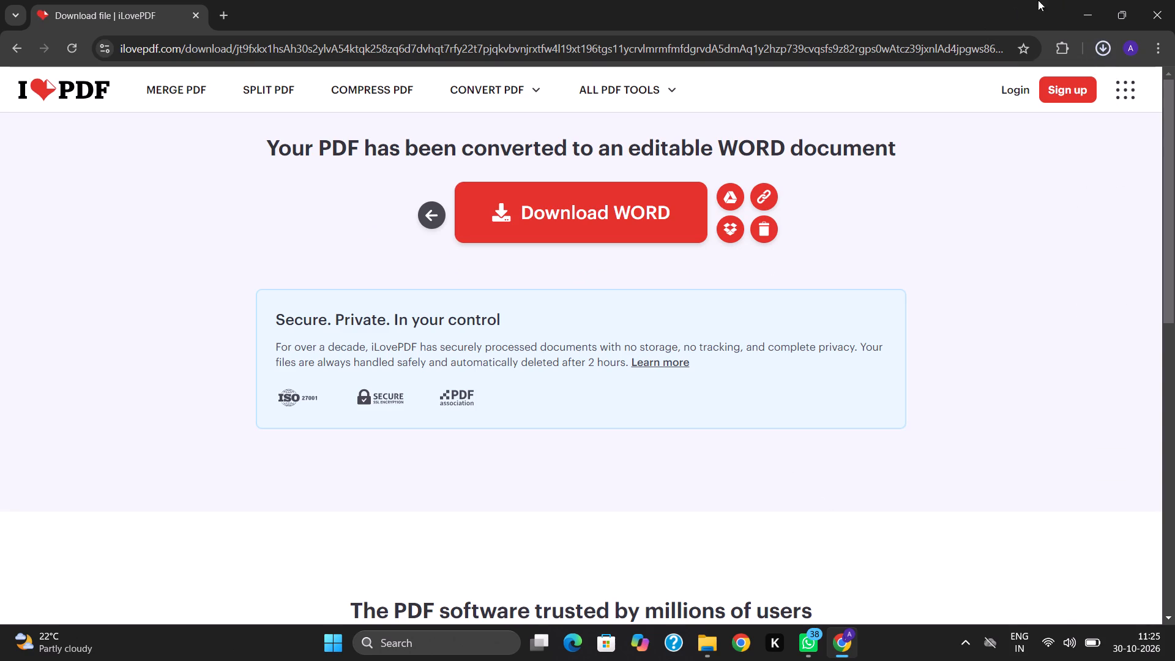
# Open the converted Word document wheelchair_thesis_NO_GPS (1) from the Downloads folder in File Explorer.
pyautogui.click(1090, 17)
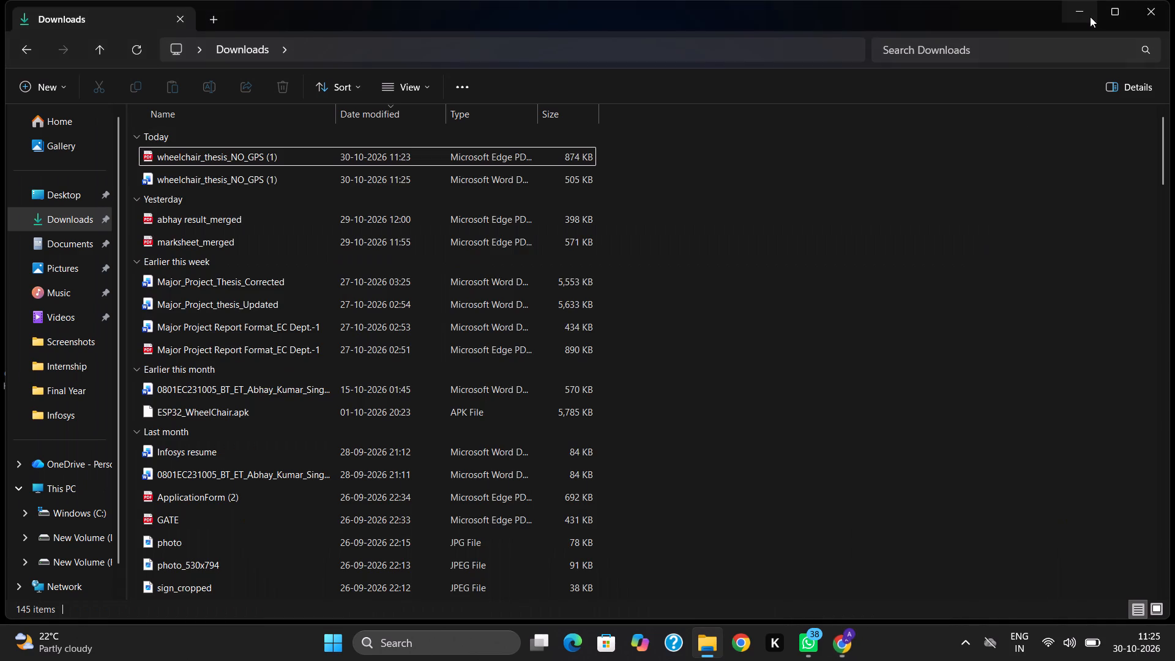
pyautogui.click(1090, 17)
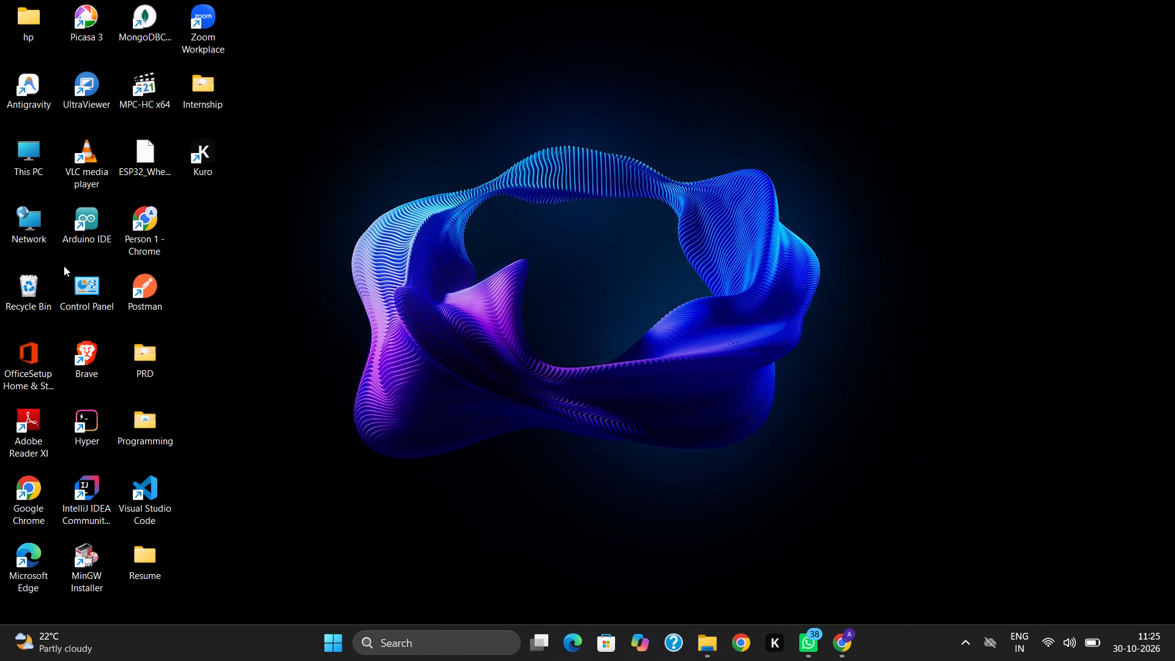
pyautogui.doubleClick(34, 155)
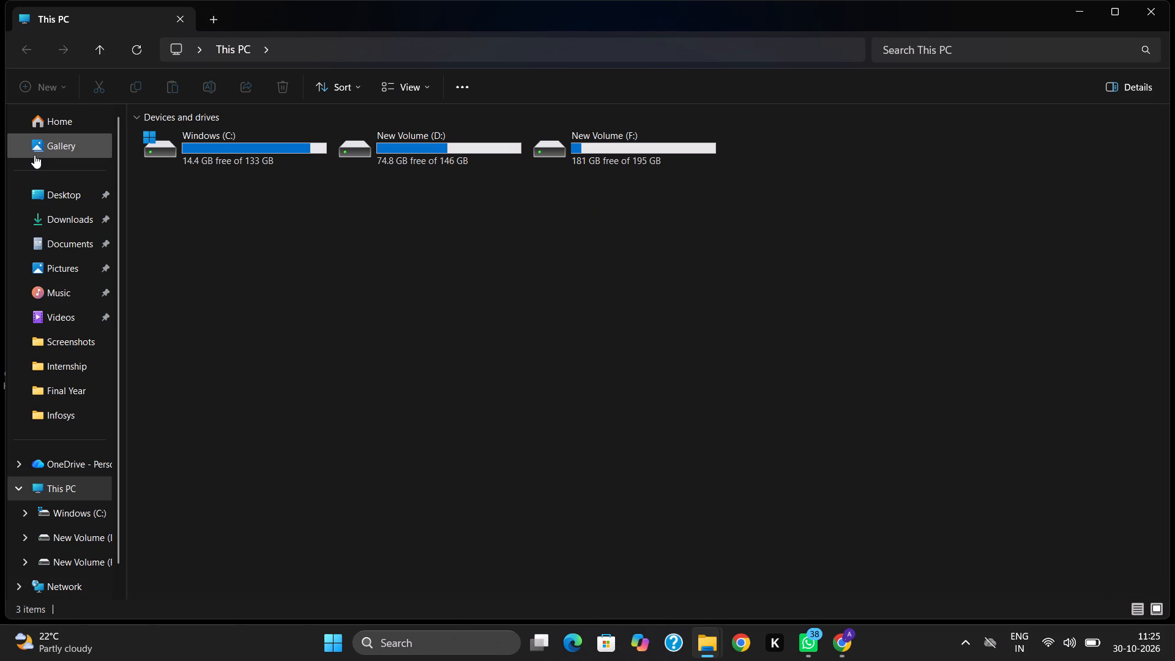
pyautogui.click(62, 217)
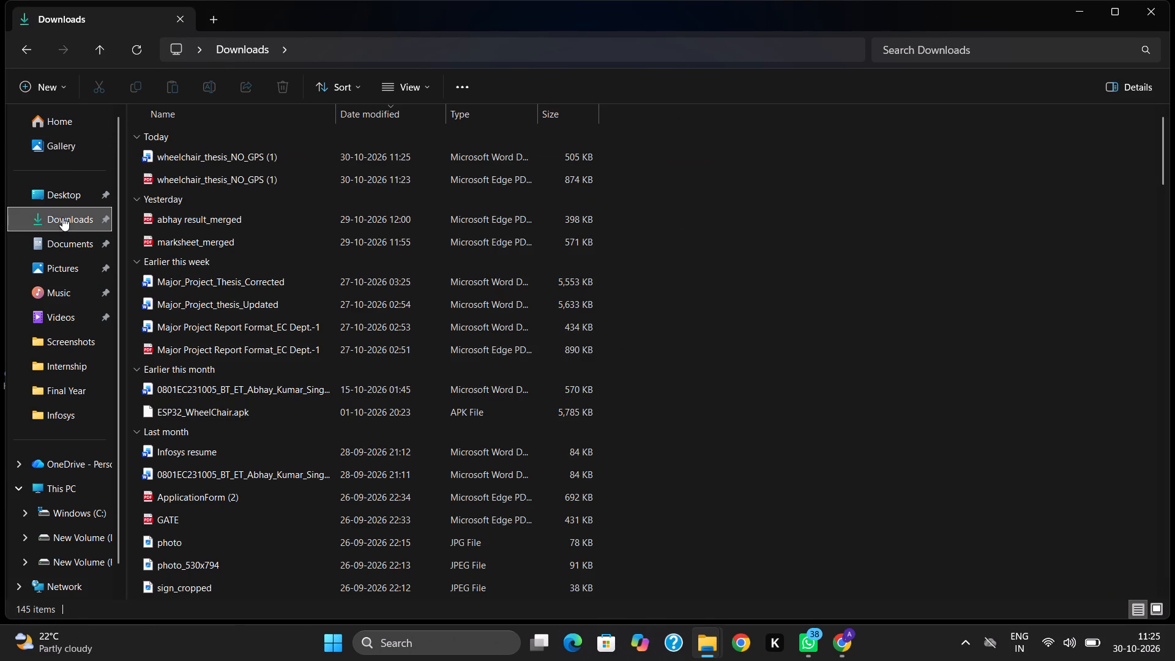
pyautogui.doubleClick(204, 159)
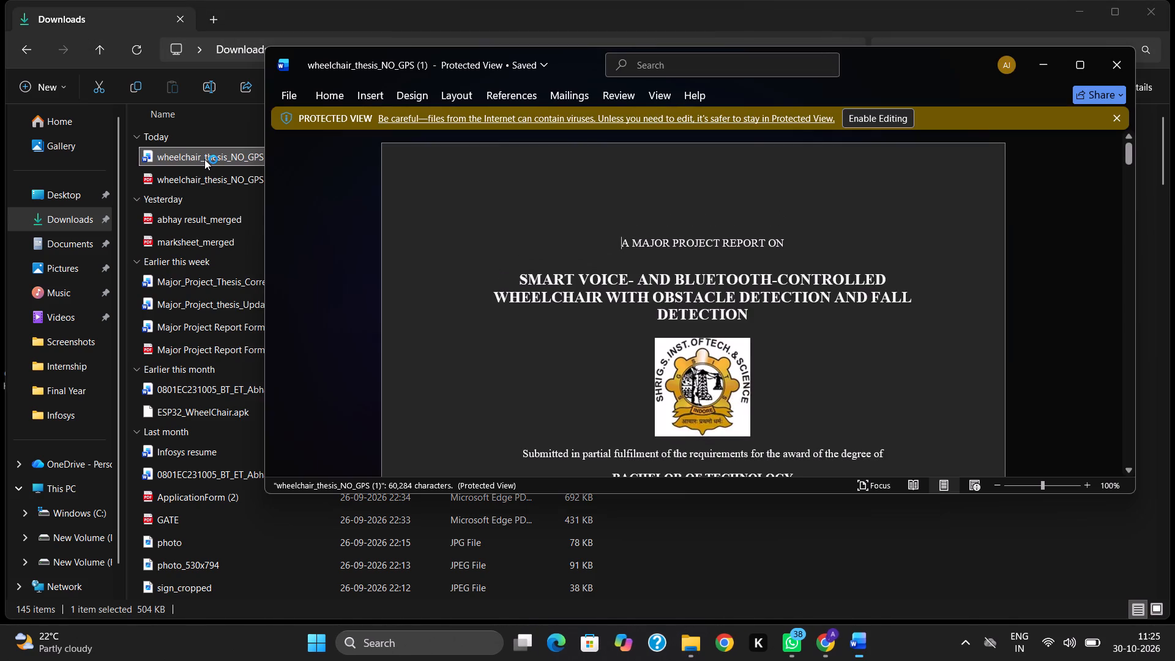
# Dismiss the Office licence notice, maximize the document window and enable editing.
pyautogui.click(1011, 76)
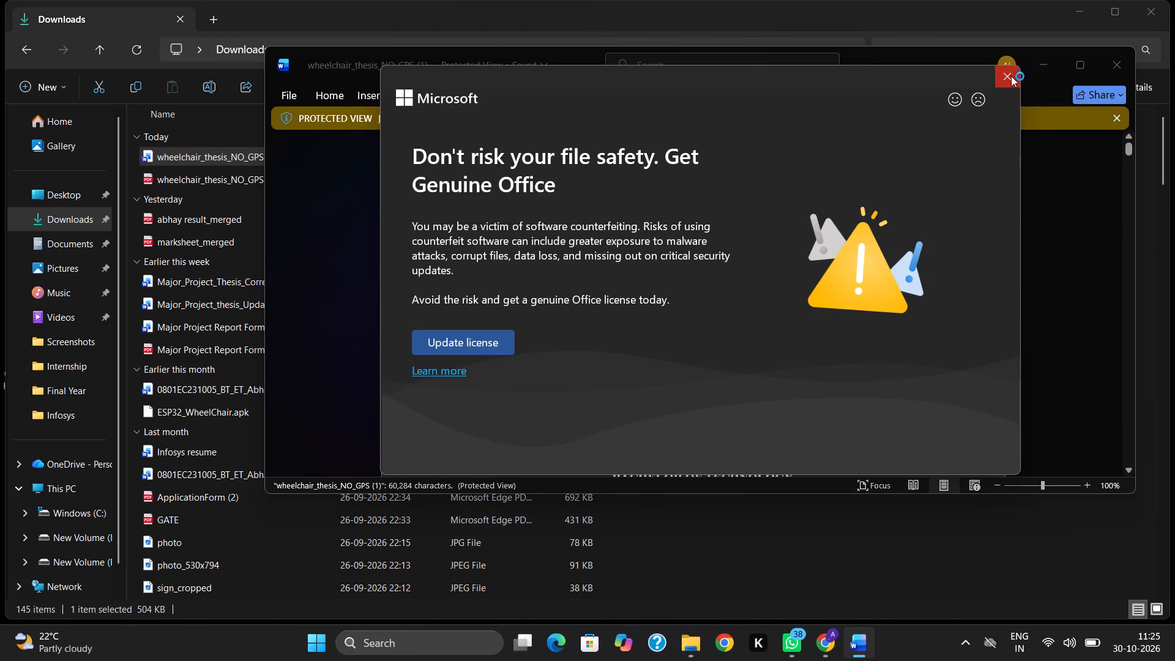
pyautogui.click(1080, 66)
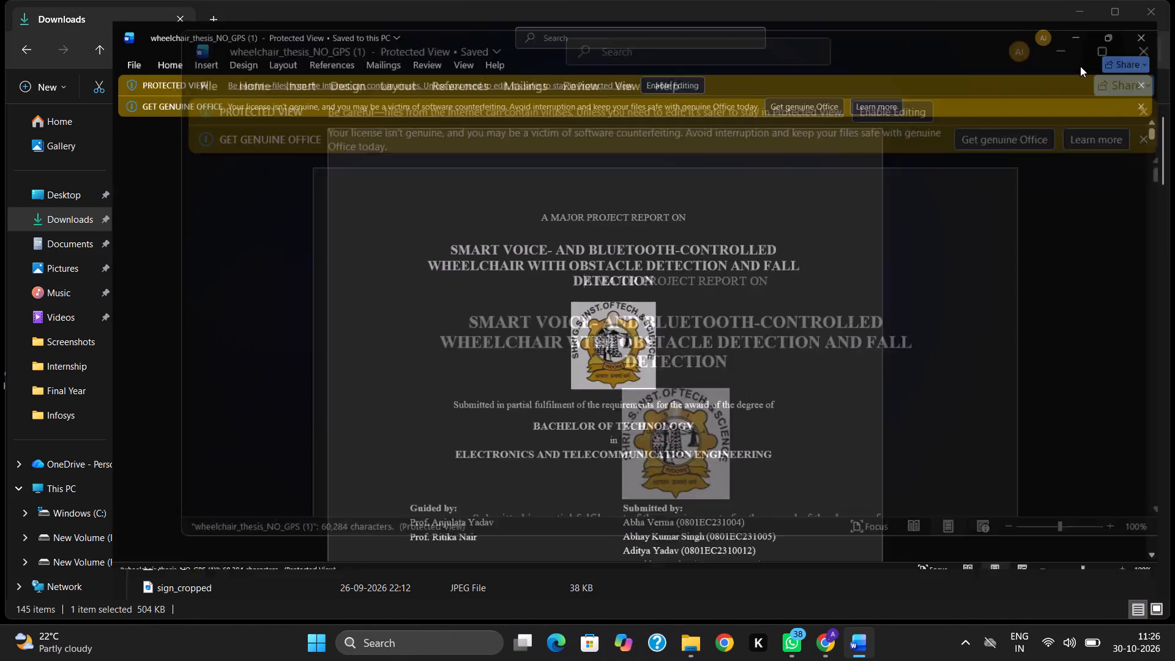
pyautogui.click(636, 70)
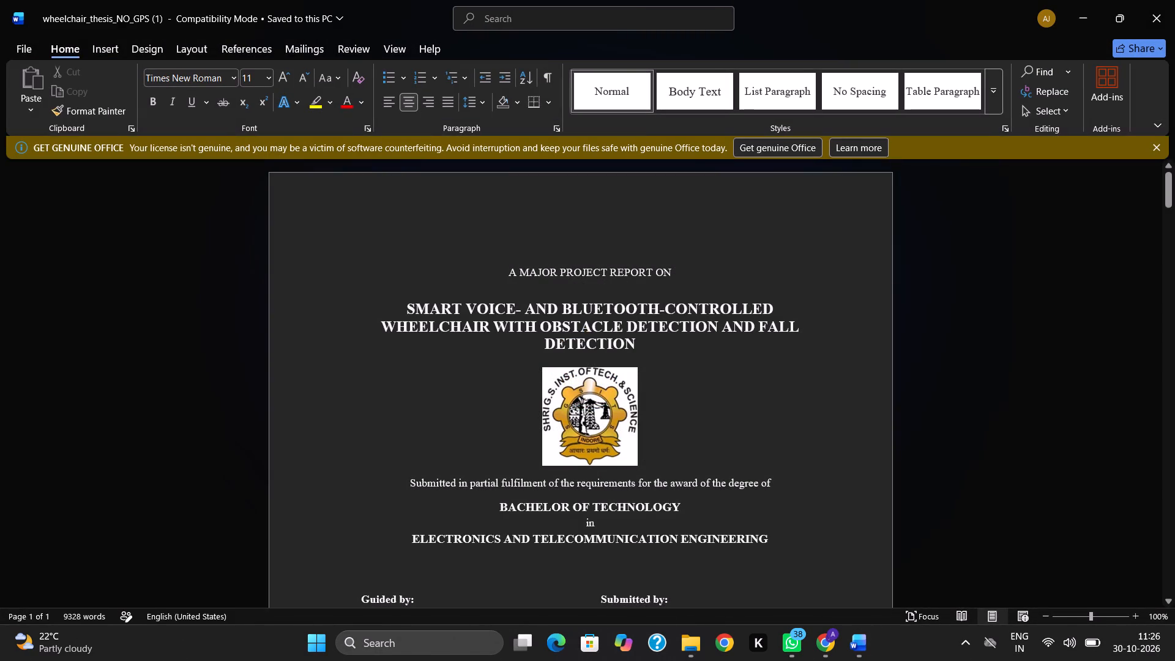
# Insert six blank lines above the department heading on the title page to move the department and institute lines further down.
pyautogui.scroll(-7, 718, 405)
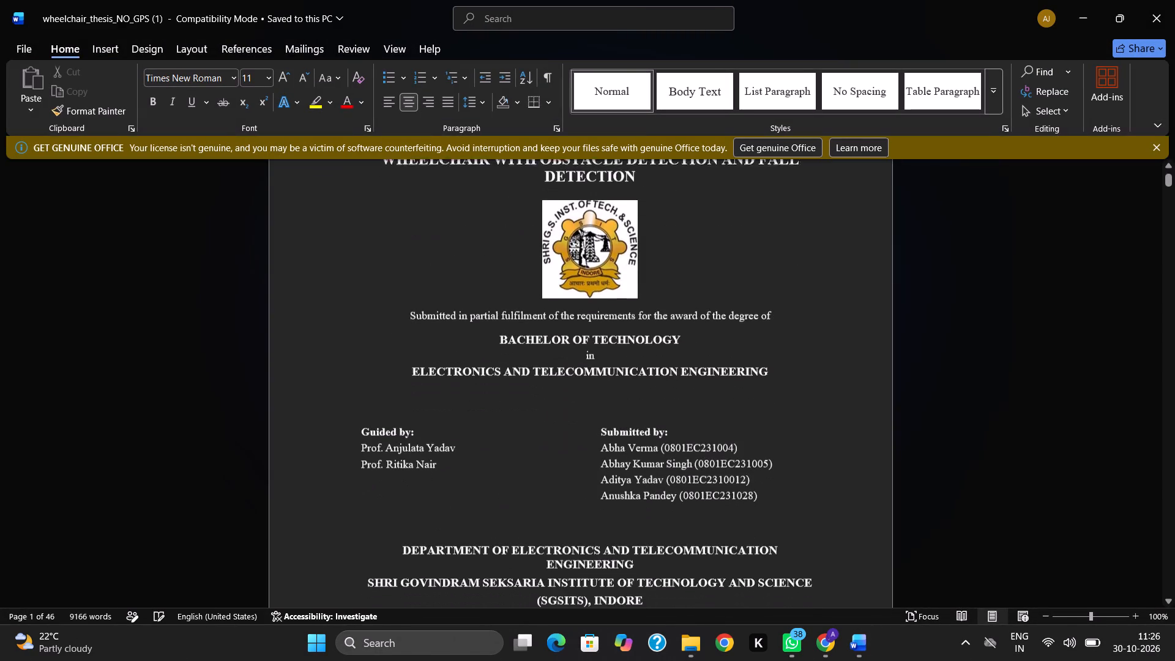
pyautogui.scroll(-2, 718, 405)
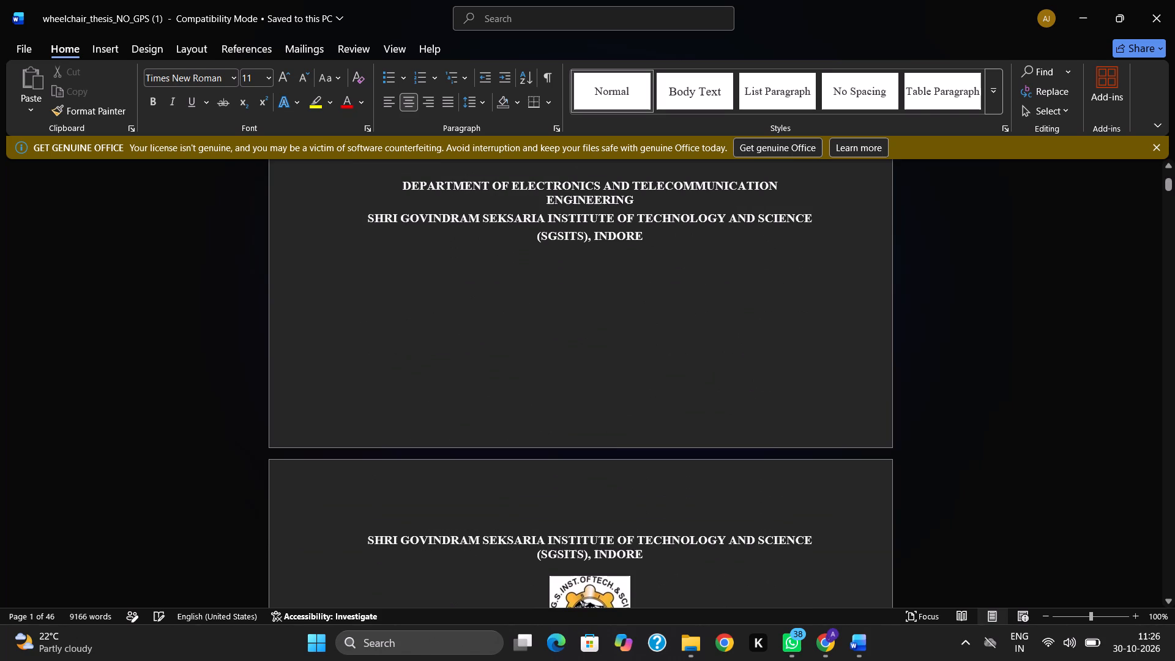
pyautogui.scroll(1, 682, 249)
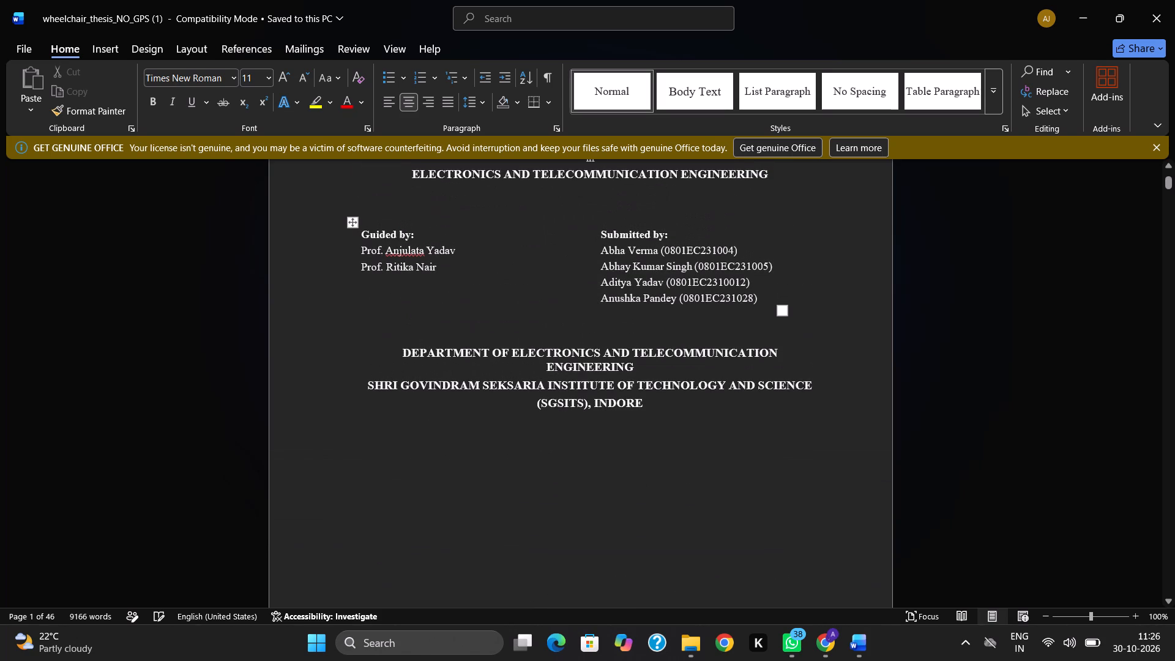
pyautogui.click(398, 328)
pyautogui.press('Return')
pyautogui.press('Return')
pyautogui.press('Return')
pyautogui.press('Return')
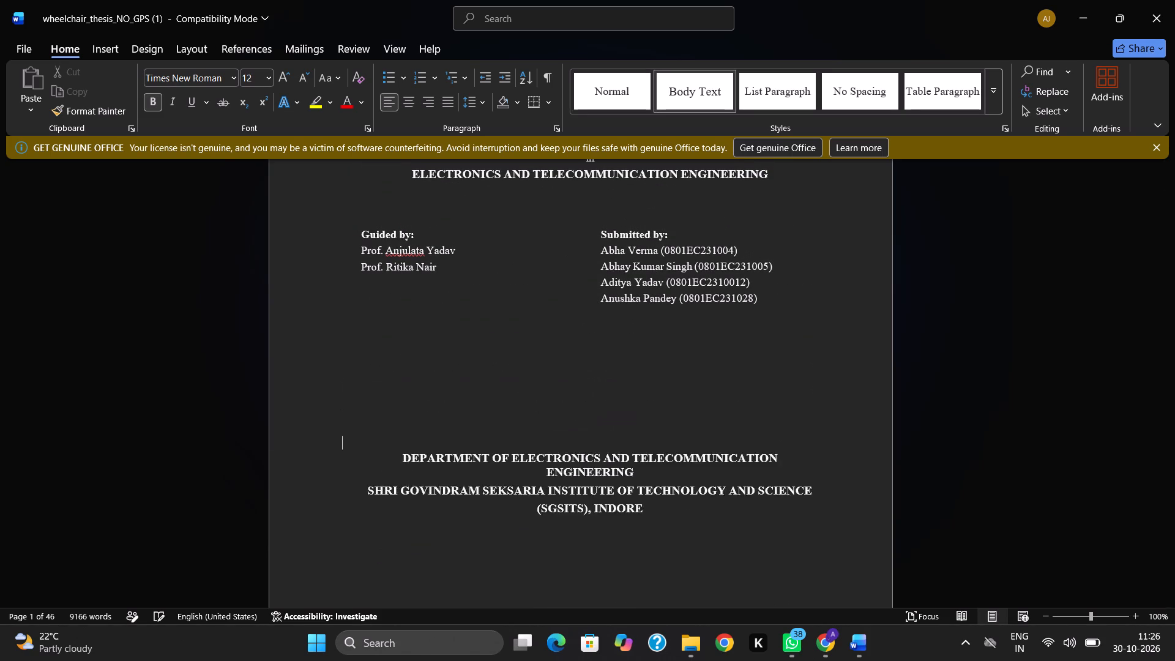
pyautogui.press('Return')
pyautogui.press('Return')
pyautogui.hscroll(1, 398, 328)
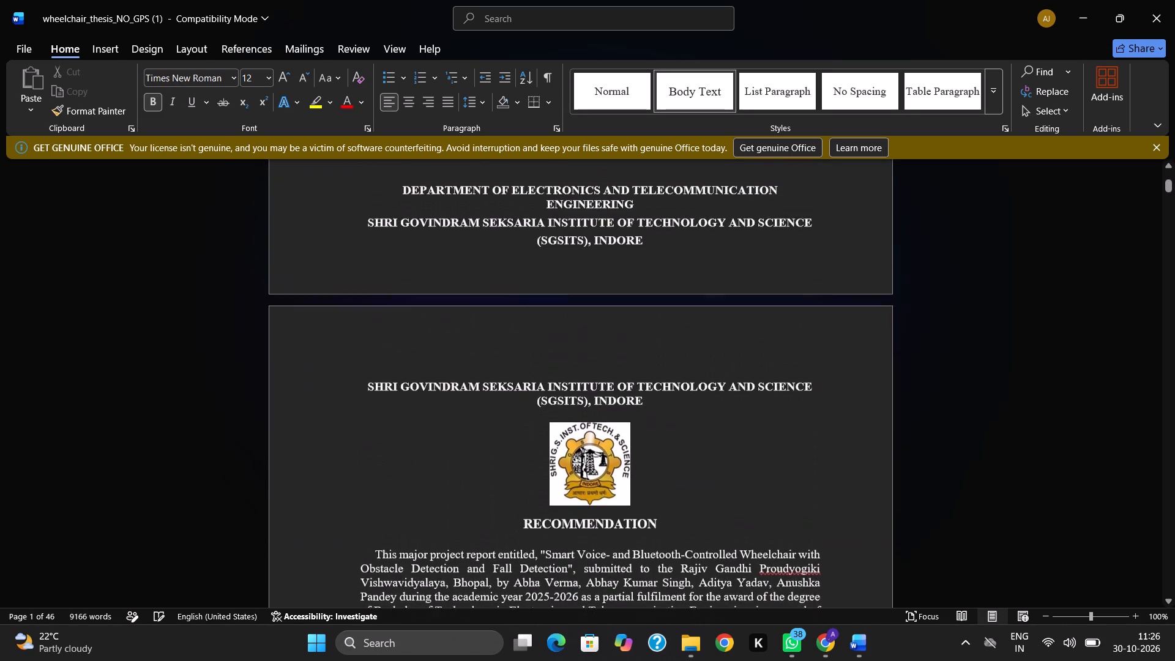
pyautogui.hscroll(1, 398, 328)
pyautogui.press('Return')
pyautogui.press('BackSpace')
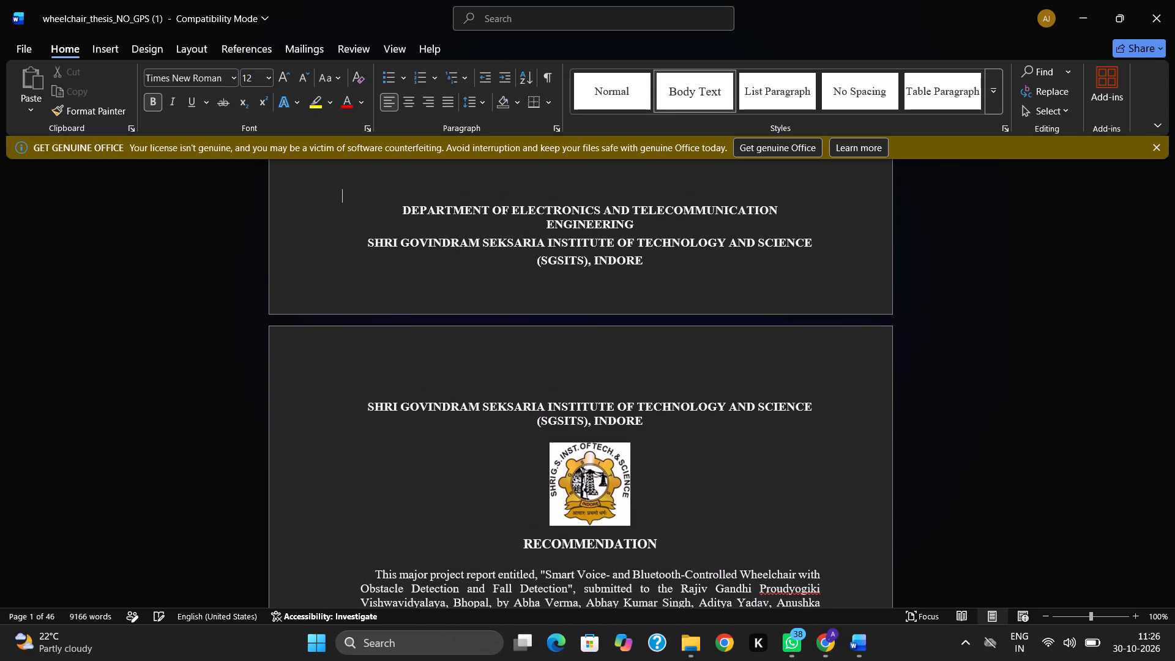
# Insert eighteen blank lines above the Head of Department signature block on the Recommendation page to move it further down.
pyautogui.scroll(-1, 398, 328)
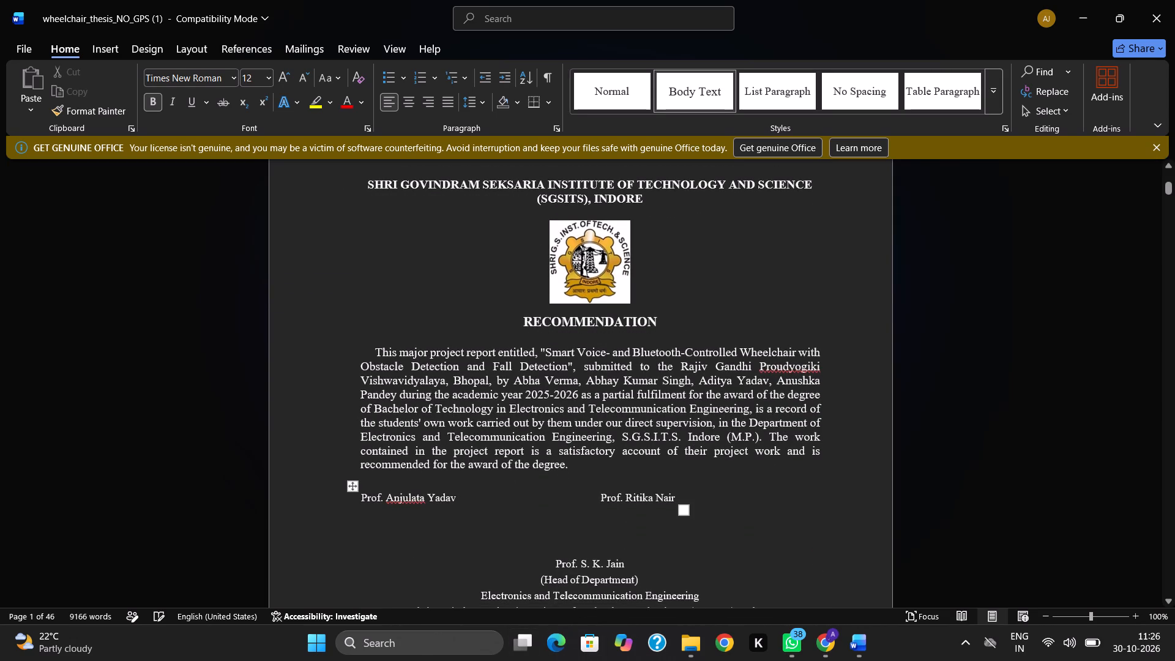
pyautogui.scroll(-1, 498, 500)
pyautogui.click(581, 447)
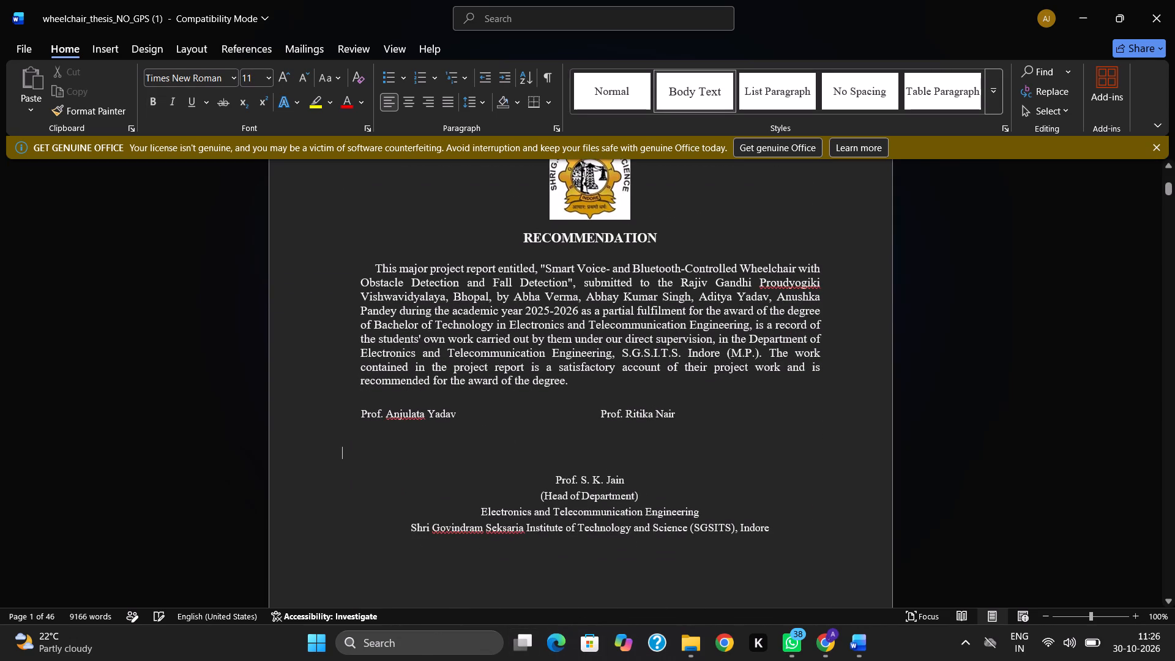
pyautogui.press('Return')
pyautogui.press('Return')
pyautogui.press('Return')
pyautogui.press('Return')
pyautogui.press('Return')
pyautogui.press('Return')
pyautogui.press('Return')
pyautogui.scroll(-1, 581, 447)
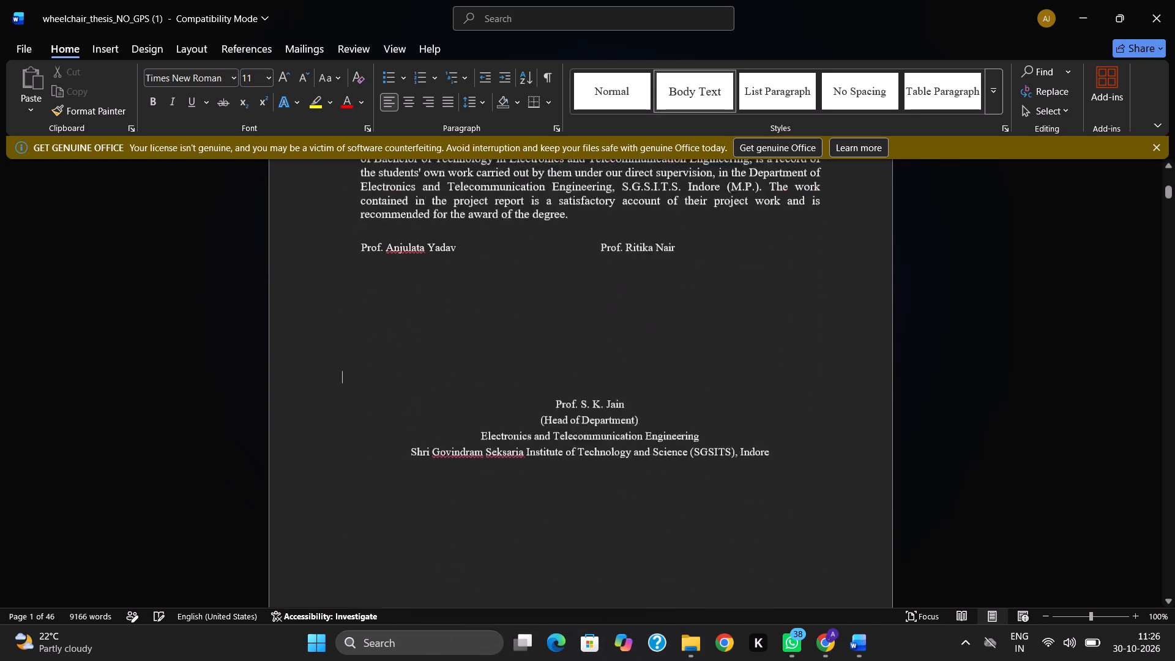
pyautogui.scroll(-1, 581, 447)
pyautogui.press('Return')
pyautogui.press('Return')
pyautogui.press('Return')
pyautogui.press('Return')
pyautogui.press('Return')
pyautogui.press('Return')
pyautogui.press('Return')
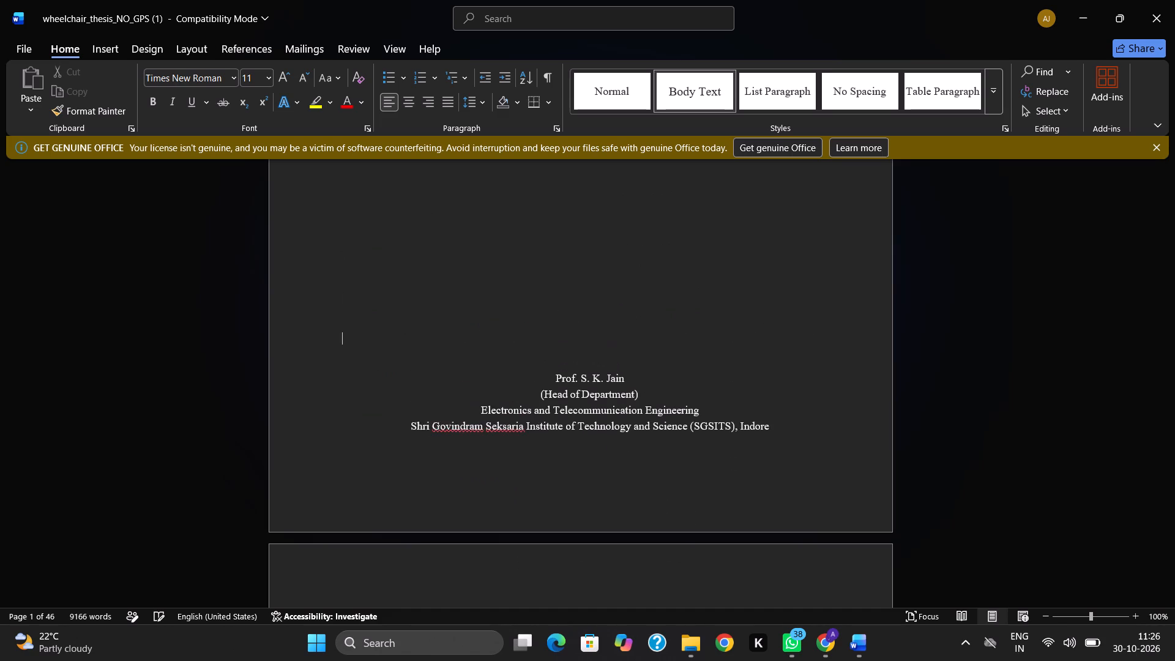
pyautogui.press('Return')
pyautogui.press('Return')
pyautogui.press('Return')
pyautogui.press('Return')
# Review the layout of the Recommendation, Certificate, Acknowledgement, contents and Introduction pages, and return to the front pages.
pyautogui.scroll(2, 581, 447)
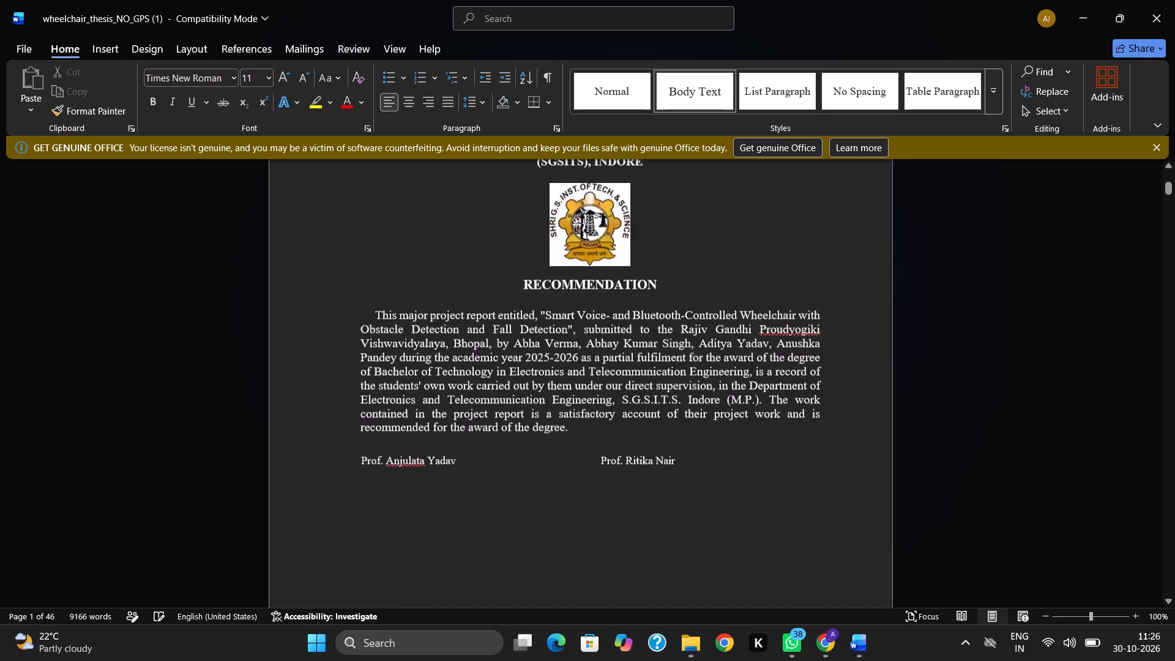
pyautogui.scroll(-6, 581, 447)
pyautogui.scroll(2, 581, 447)
pyautogui.hscroll(1, 581, 447)
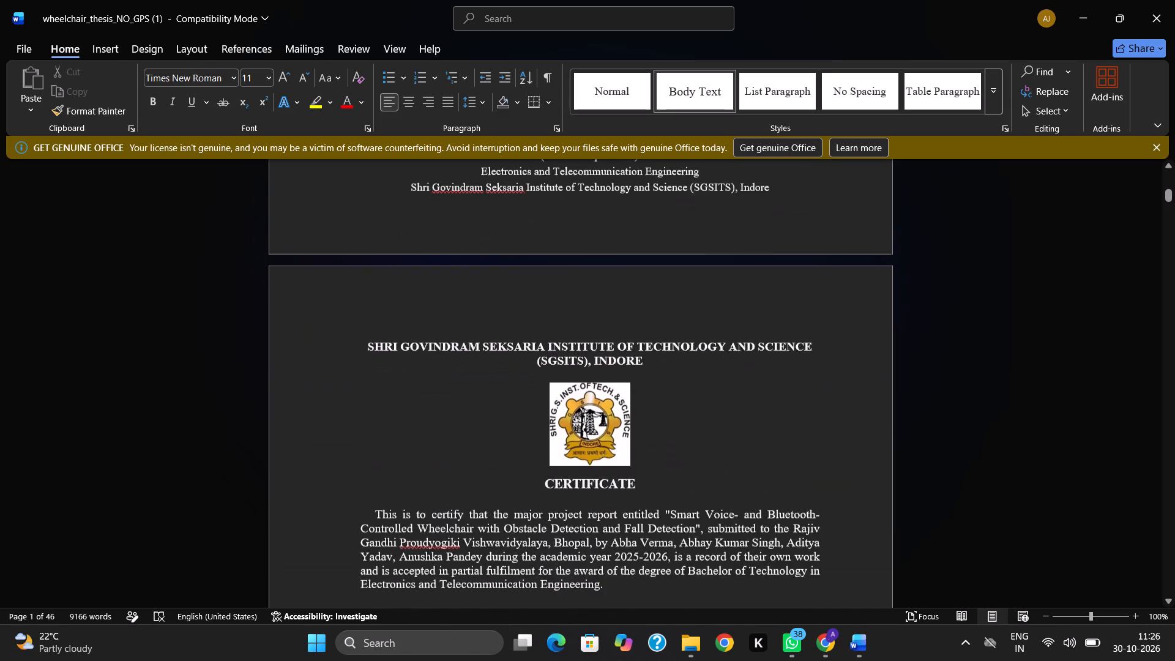
pyautogui.hscroll(1, 581, 447)
pyautogui.scroll(-1, 581, 447)
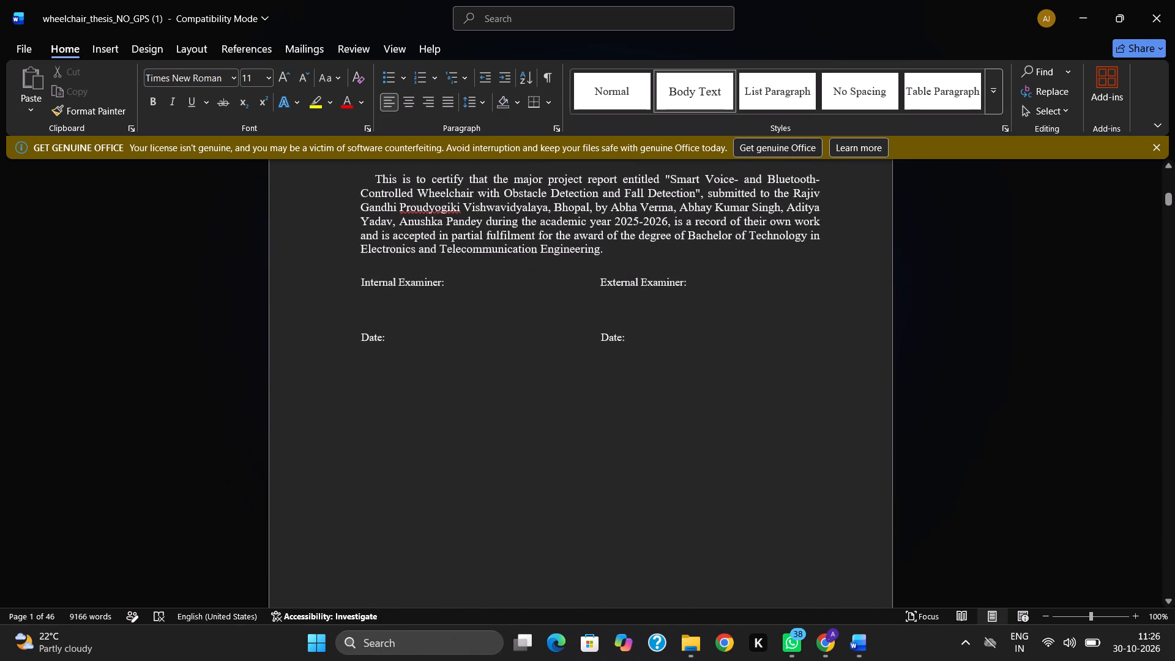
pyautogui.scroll(4, 547, 389)
pyautogui.scroll(-7, 547, 389)
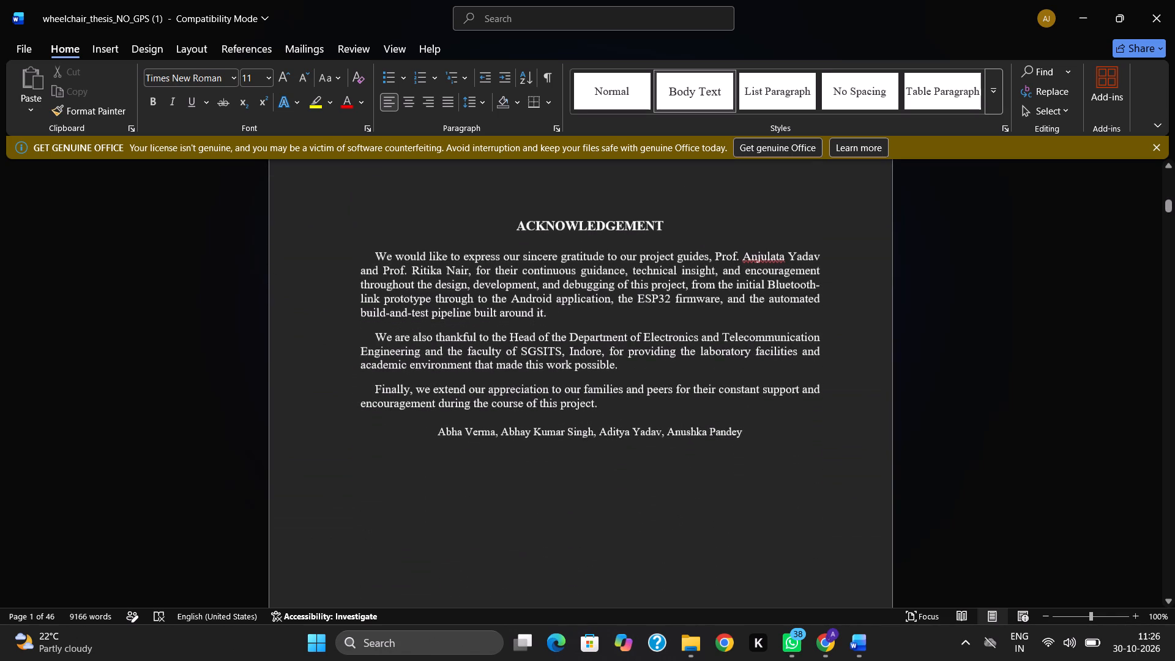
pyautogui.scroll(-7, 547, 389)
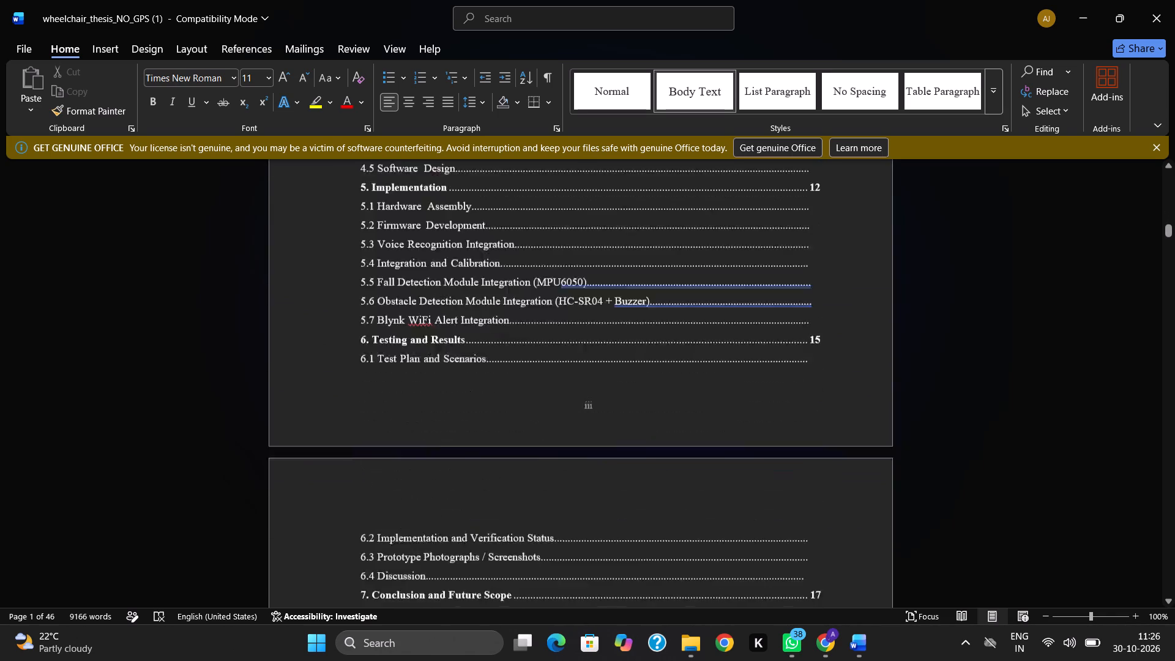
pyautogui.scroll(-3, 547, 389)
pyautogui.scroll(1, 547, 389)
pyautogui.scroll(-1, 547, 389)
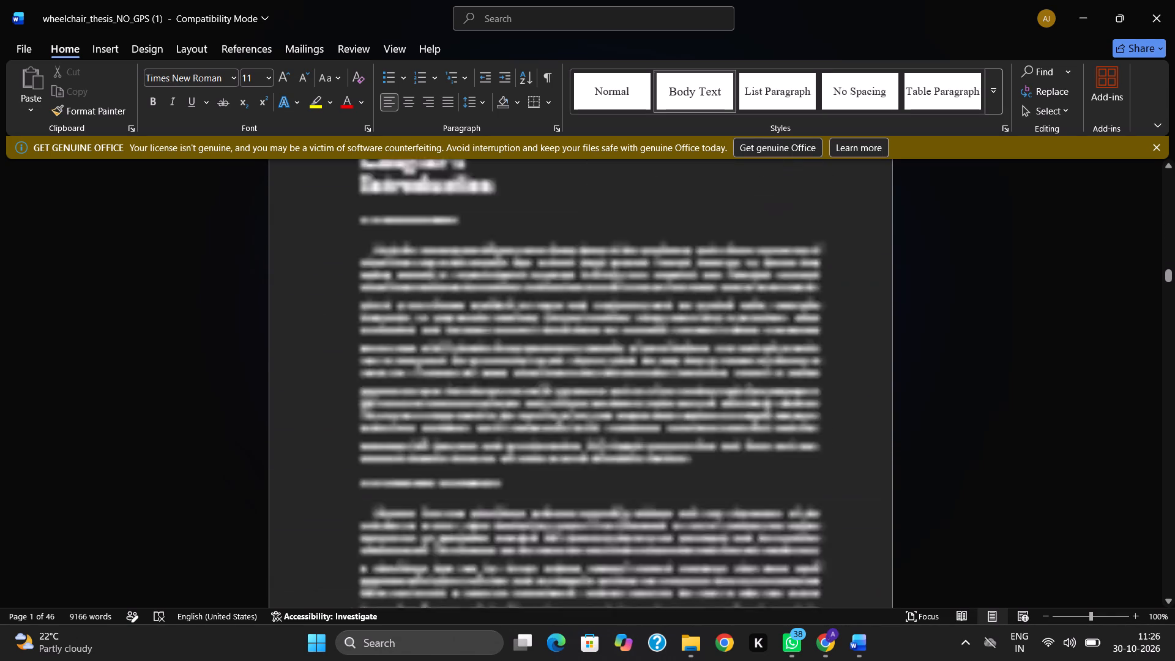
pyautogui.scroll(-1, 547, 389)
pyautogui.scroll(20, 547, 389)
pyautogui.scroll(5, 547, 389)
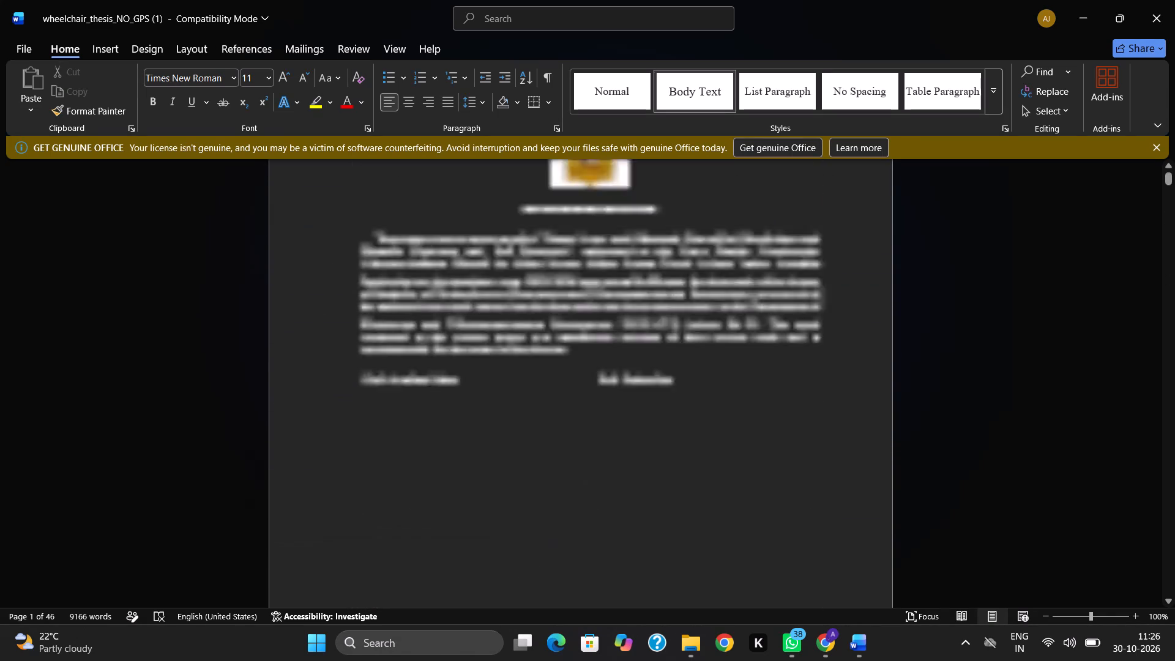
pyautogui.scroll(5, 547, 389)
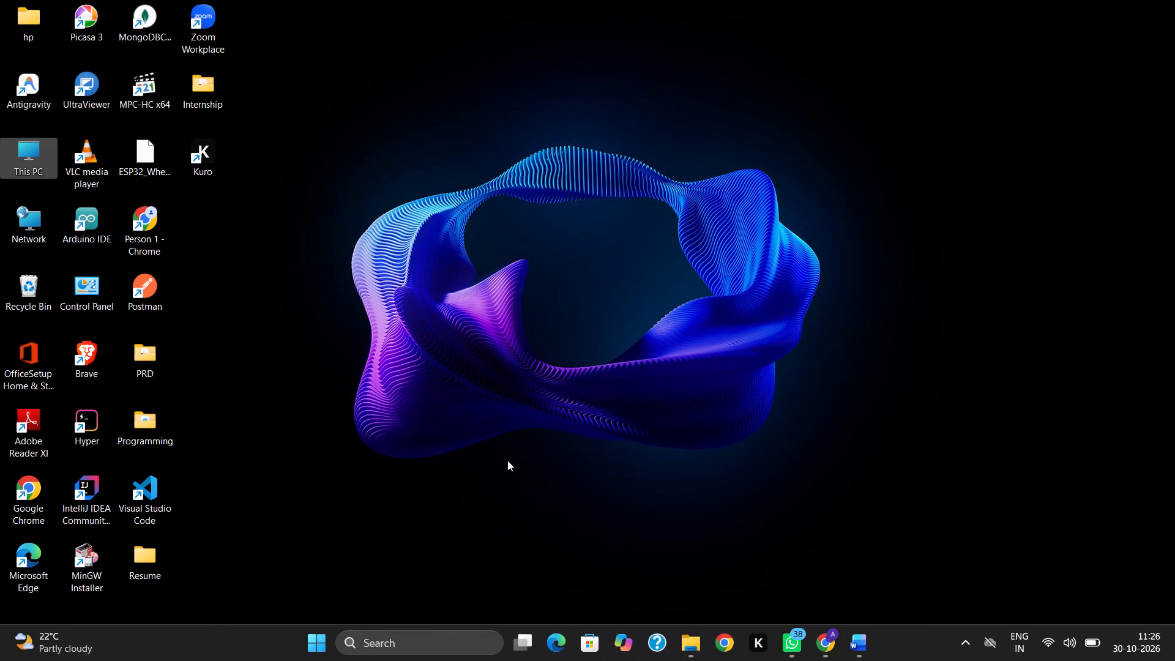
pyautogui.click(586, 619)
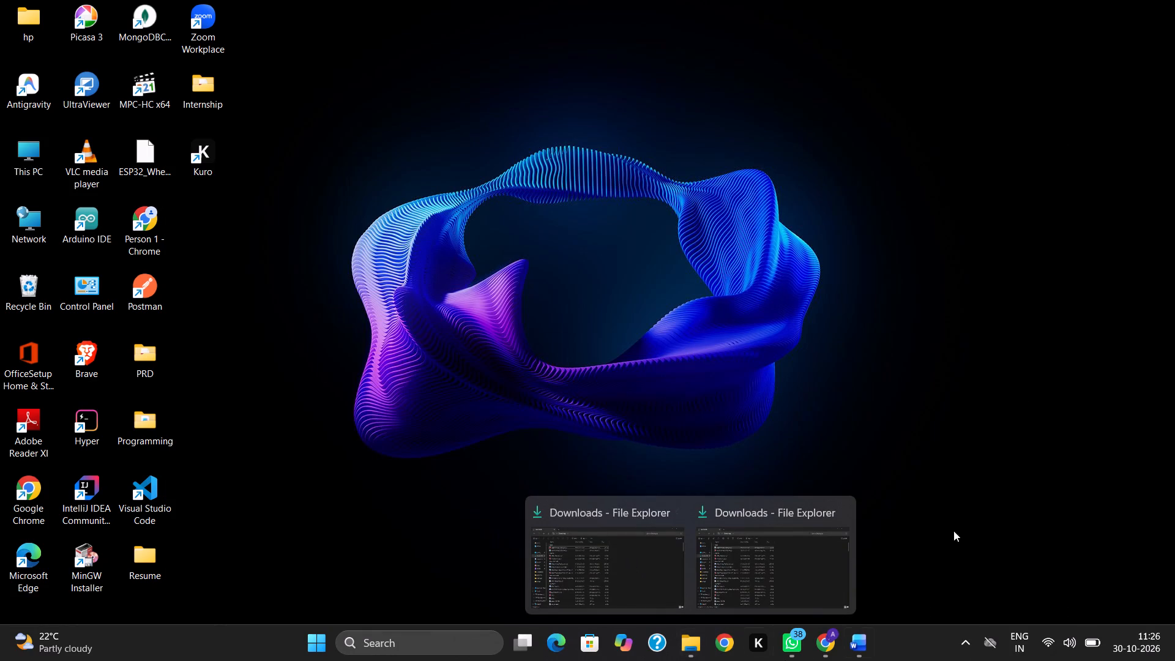
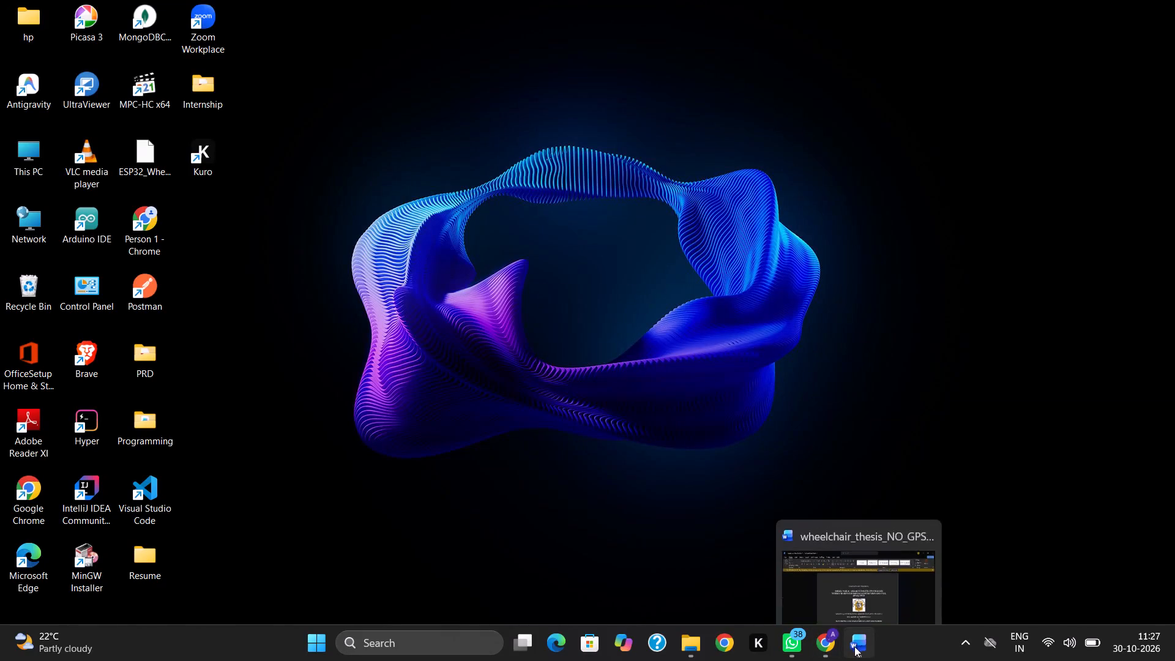
# Close the duplicate Downloads window and open the Major_Project_Thesis_Corrected document from the Downloads folder.
pyautogui.click(890, 557)
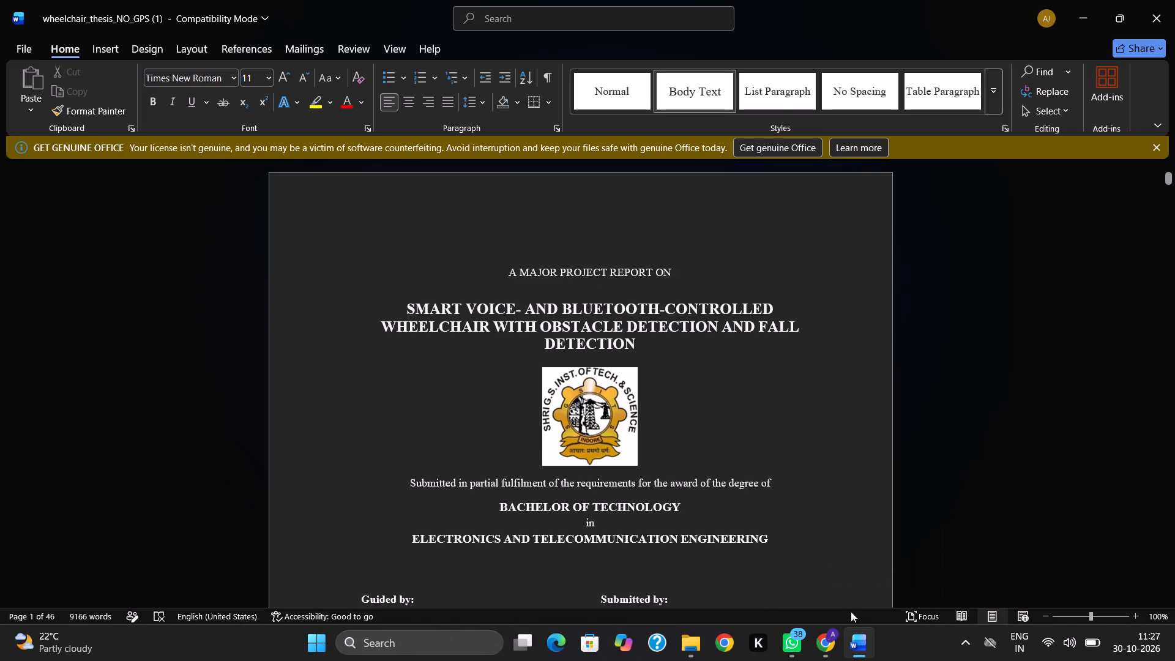
pyautogui.click(688, 638)
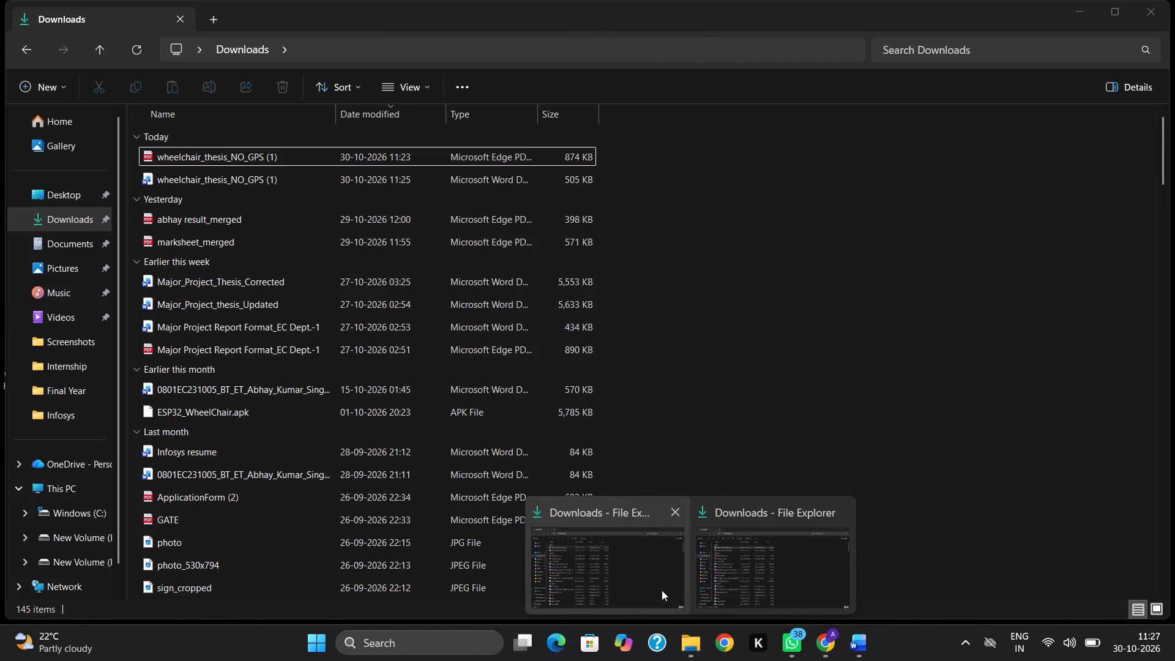
pyautogui.click(679, 520)
pyautogui.click(649, 537)
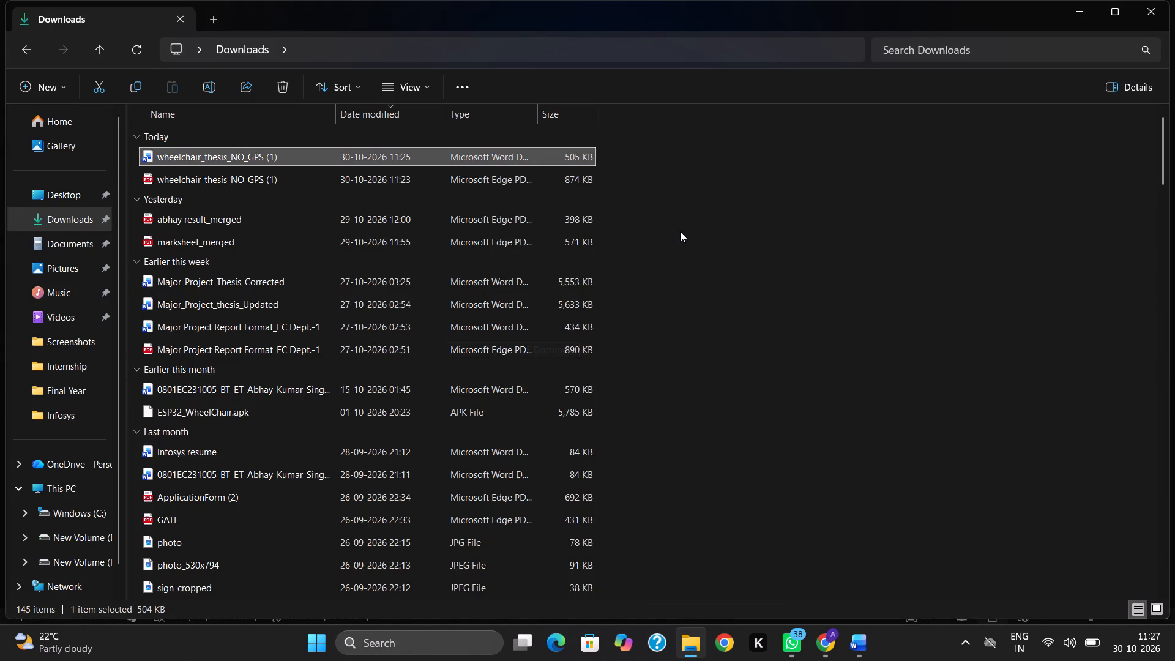
pyautogui.doubleClick(482, 278)
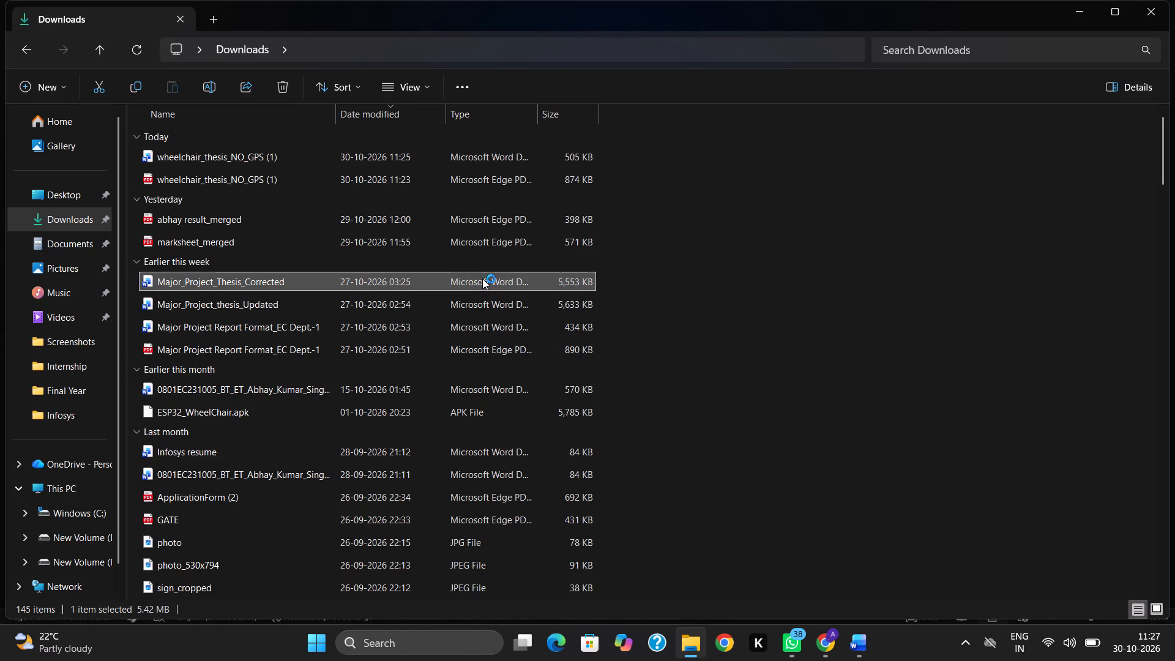
# Look through the front pages of Major_Project_Thesis_Corrected, from the title page to the Acknowledgement.
pyautogui.scroll(-4, 510, 367)
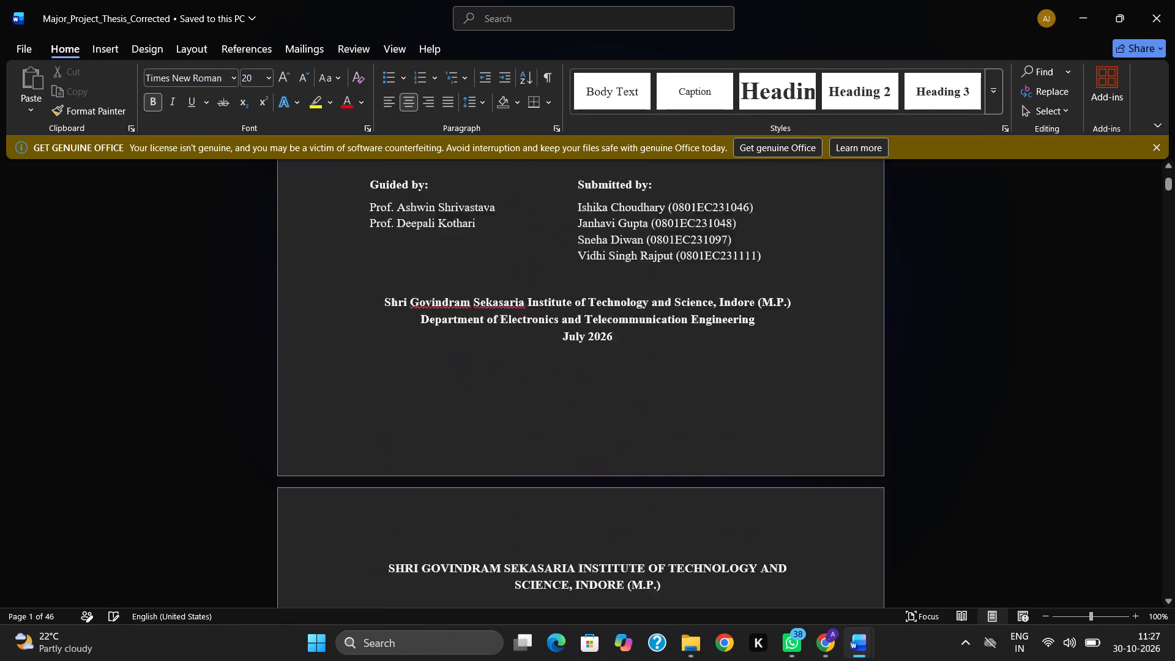
pyautogui.scroll(-7, 510, 367)
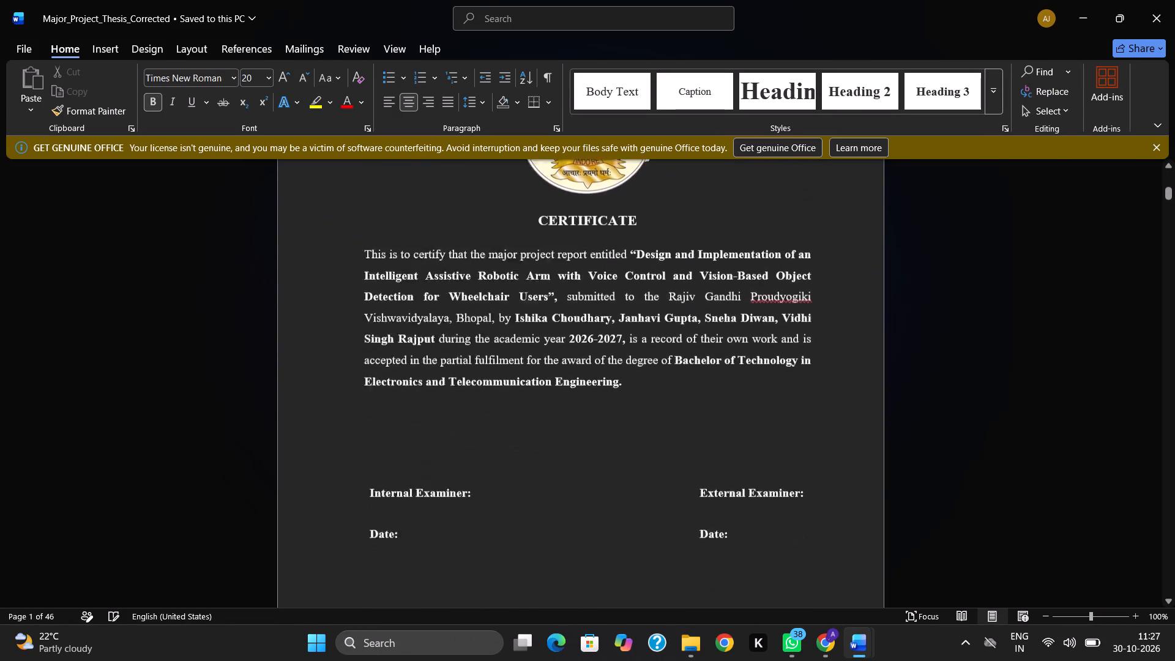
pyautogui.scroll(-5, 510, 367)
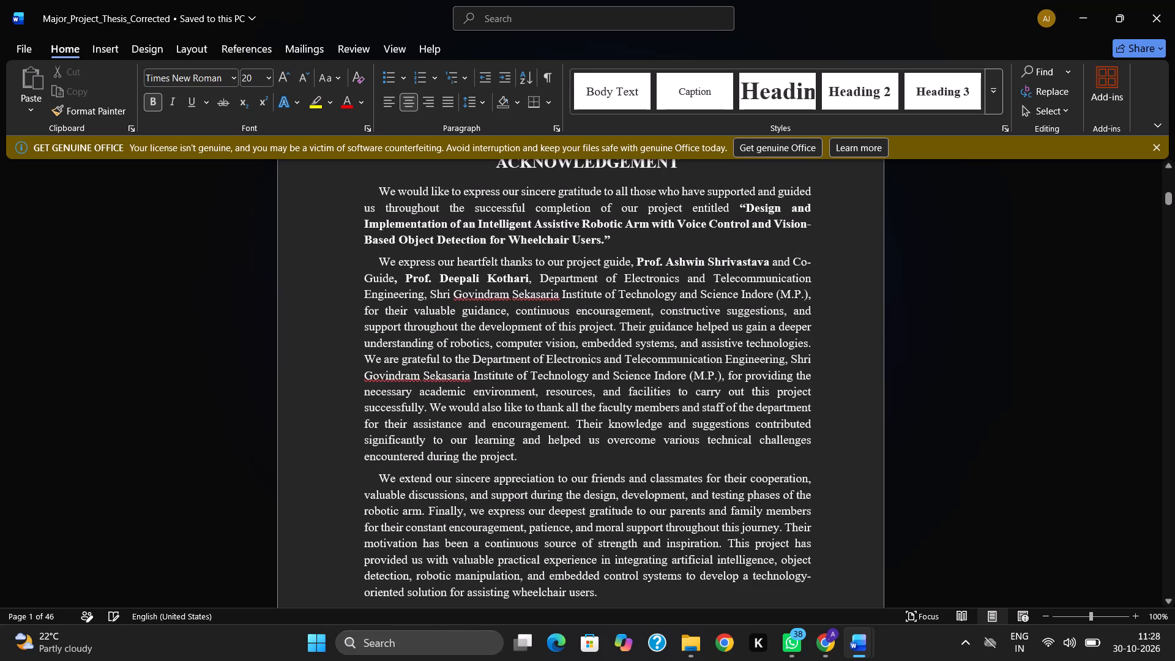
pyautogui.scroll(-2, 510, 367)
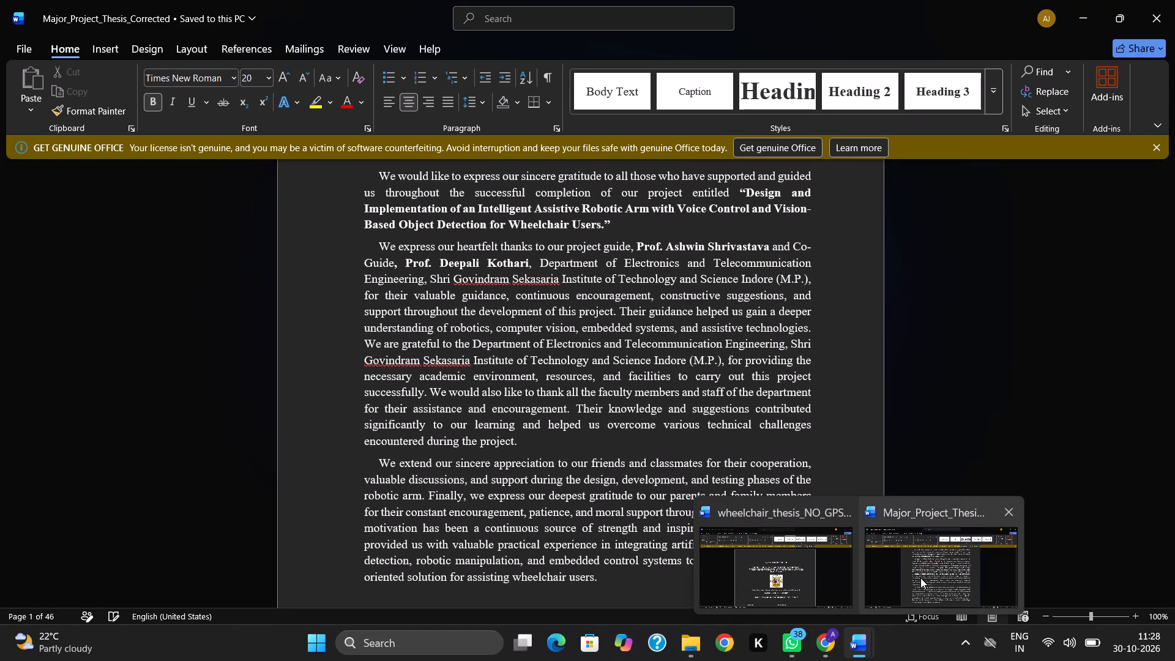
# Switch to the wheelchair_thesis_NO_GPS (1) document and look through its front pages up to the Acknowledgement for comparison.
pyautogui.click(920, 578)
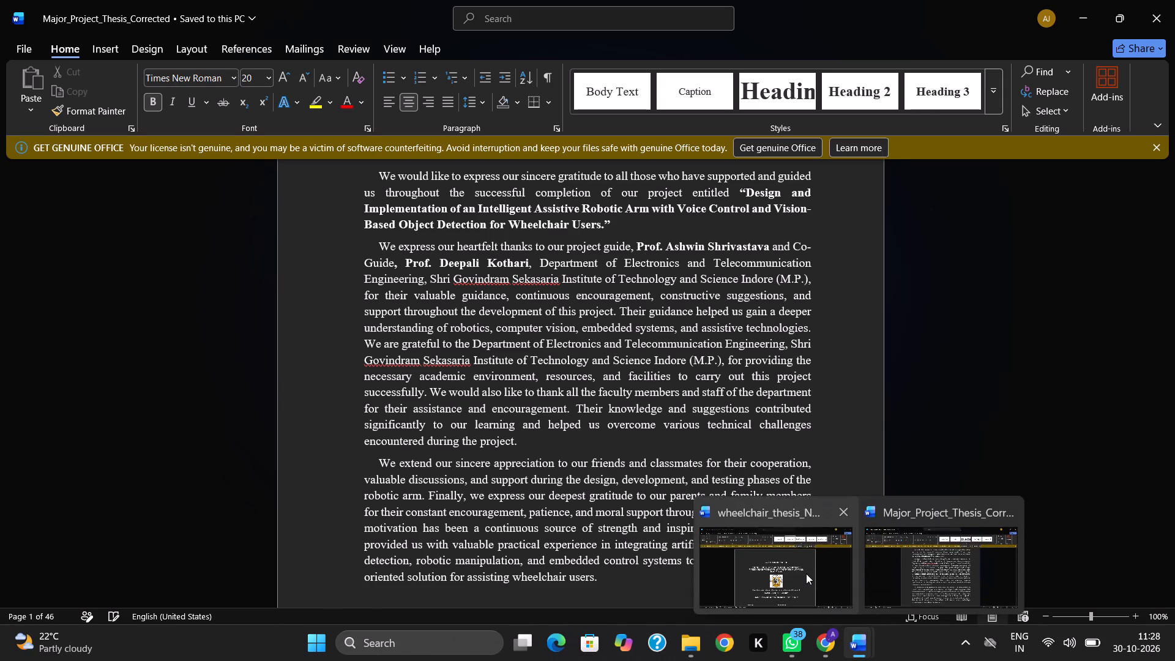
pyautogui.click(806, 573)
pyautogui.scroll(-6, 651, 445)
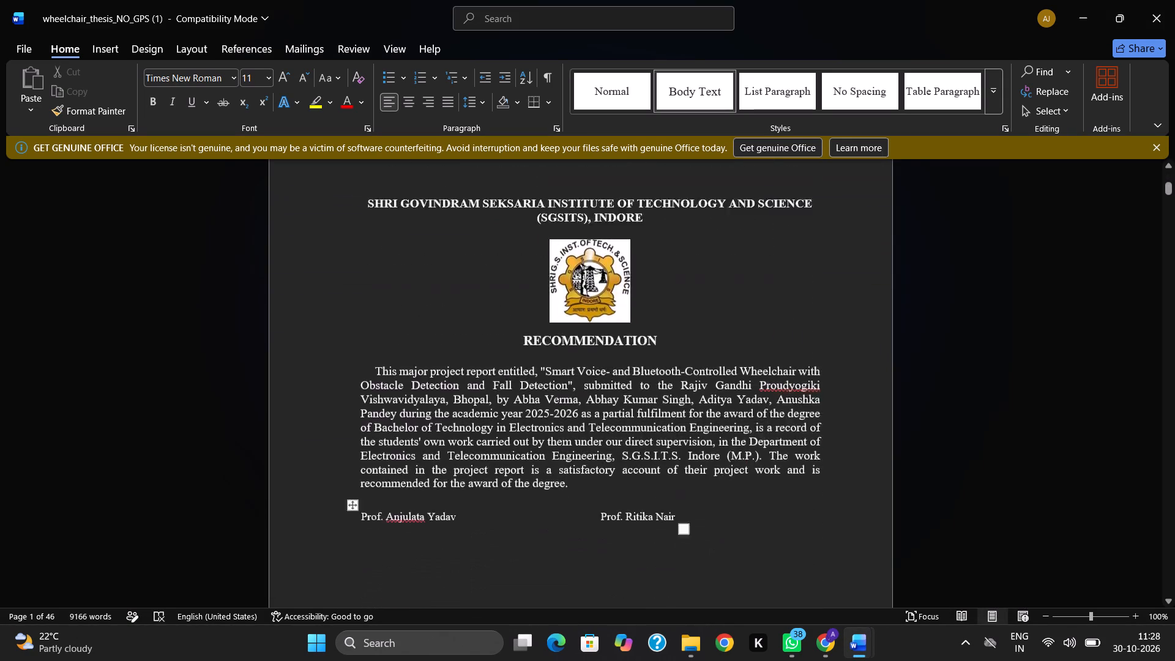
pyautogui.scroll(-5, 651, 445)
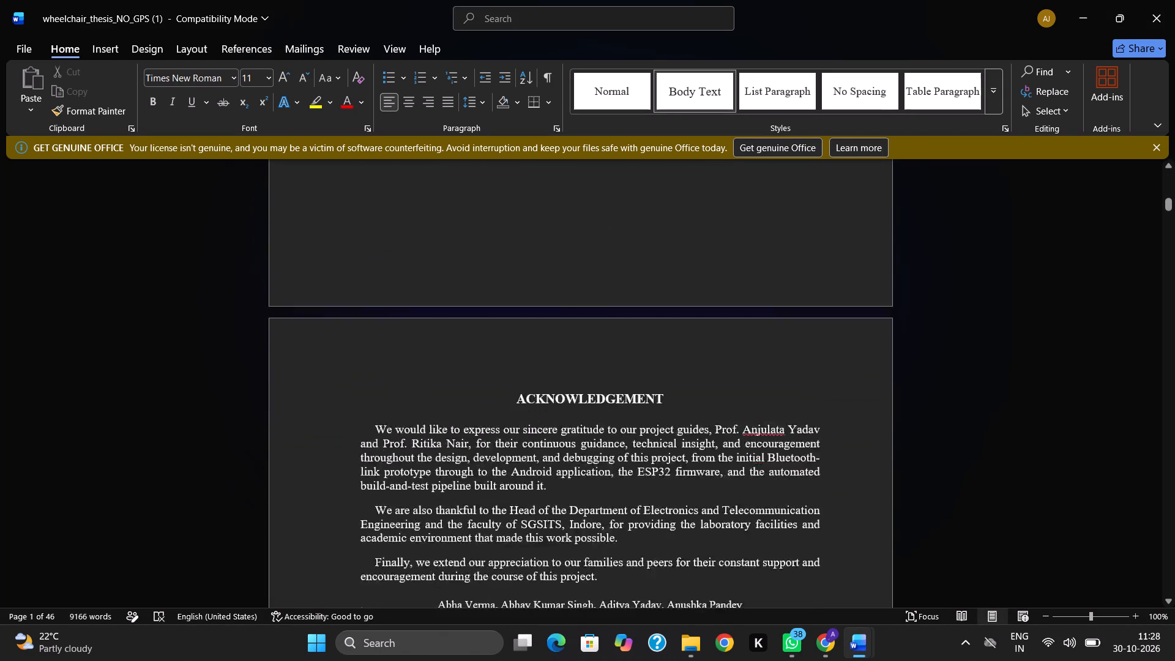
pyautogui.scroll(-2, 651, 445)
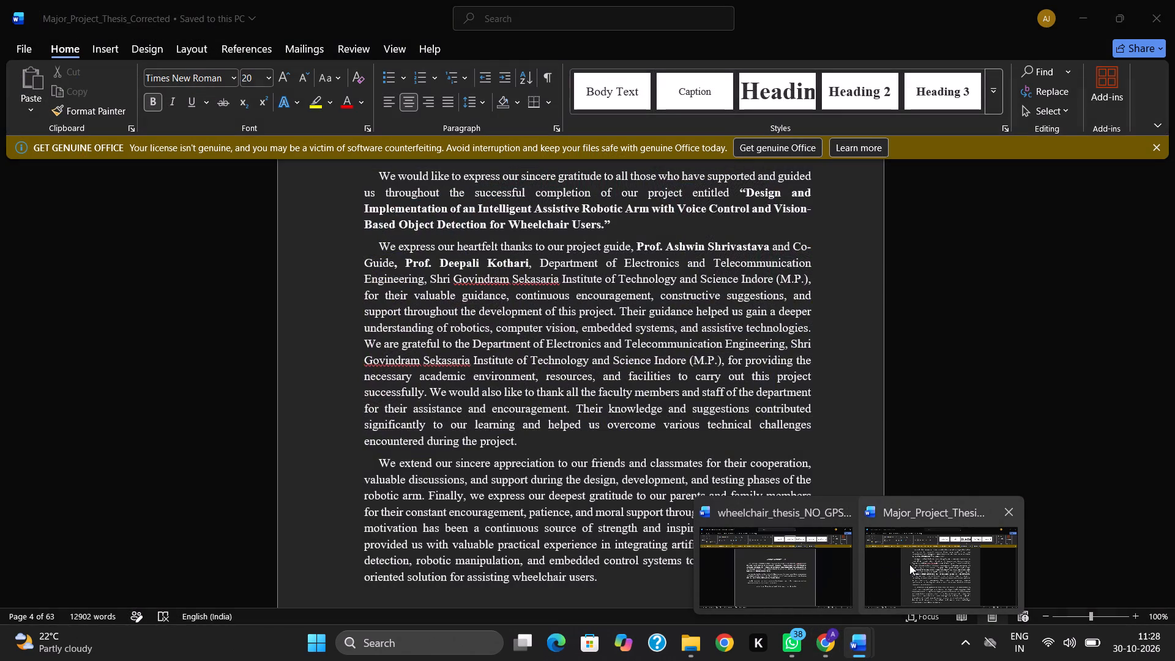
# Return to Major_Project_Thesis_Corrected and examine the wording and layout of its Acknowledgement page.
pyautogui.click(909, 564)
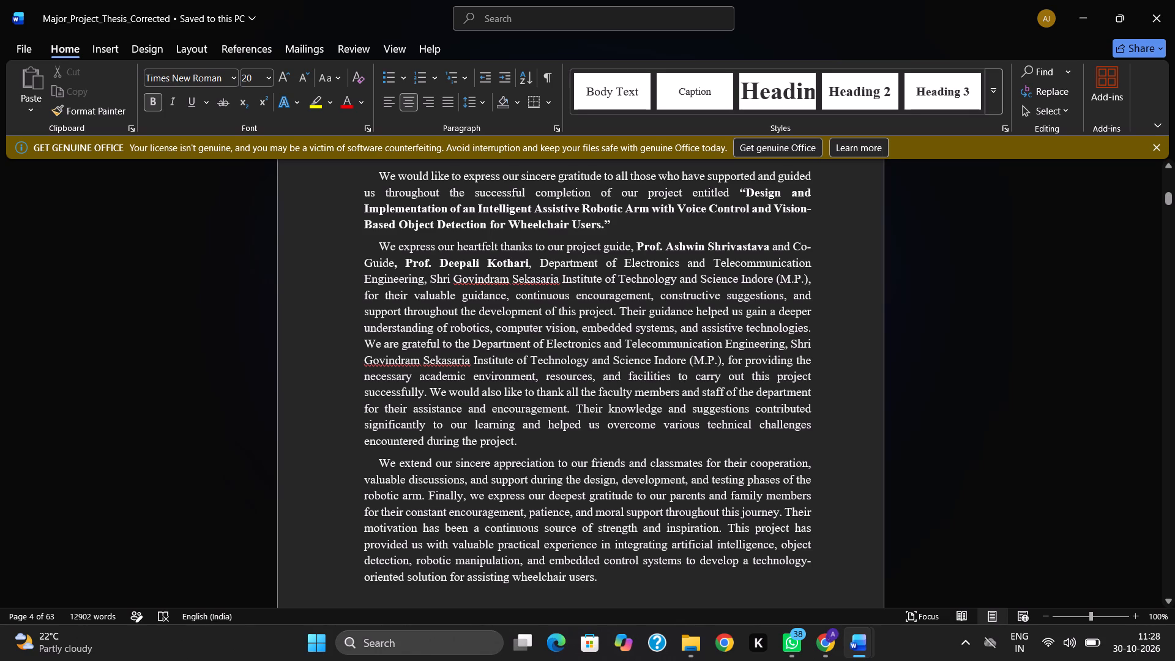
pyautogui.scroll(-1, 535, 443)
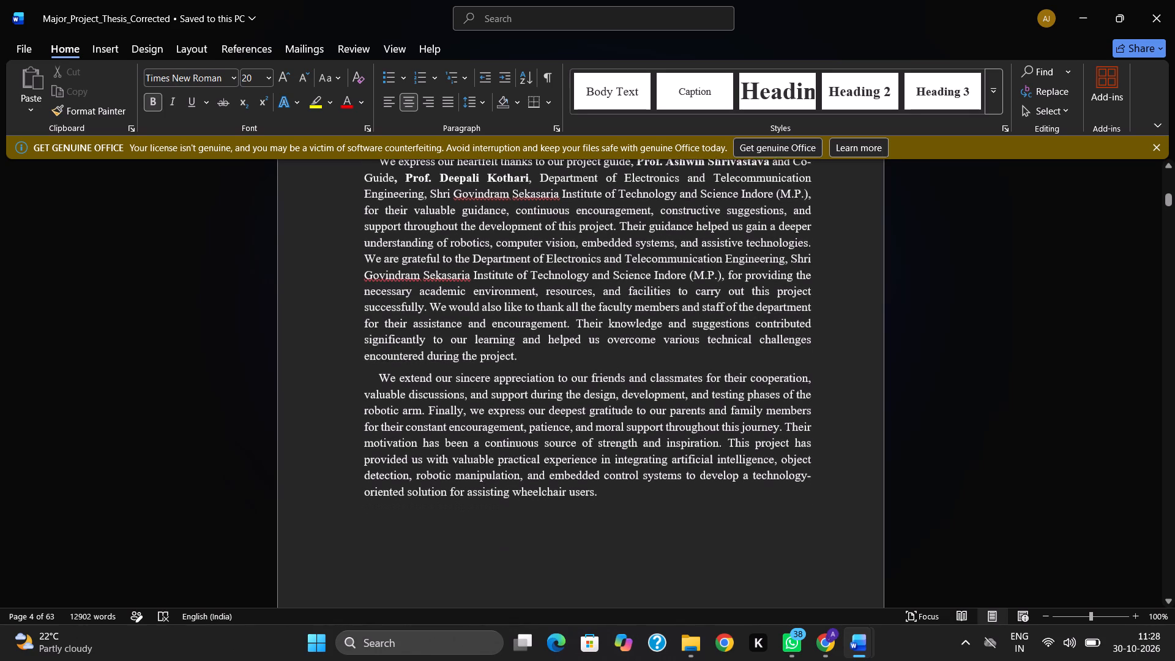
pyautogui.scroll(-1, 535, 443)
pyautogui.scroll(1, 651, 384)
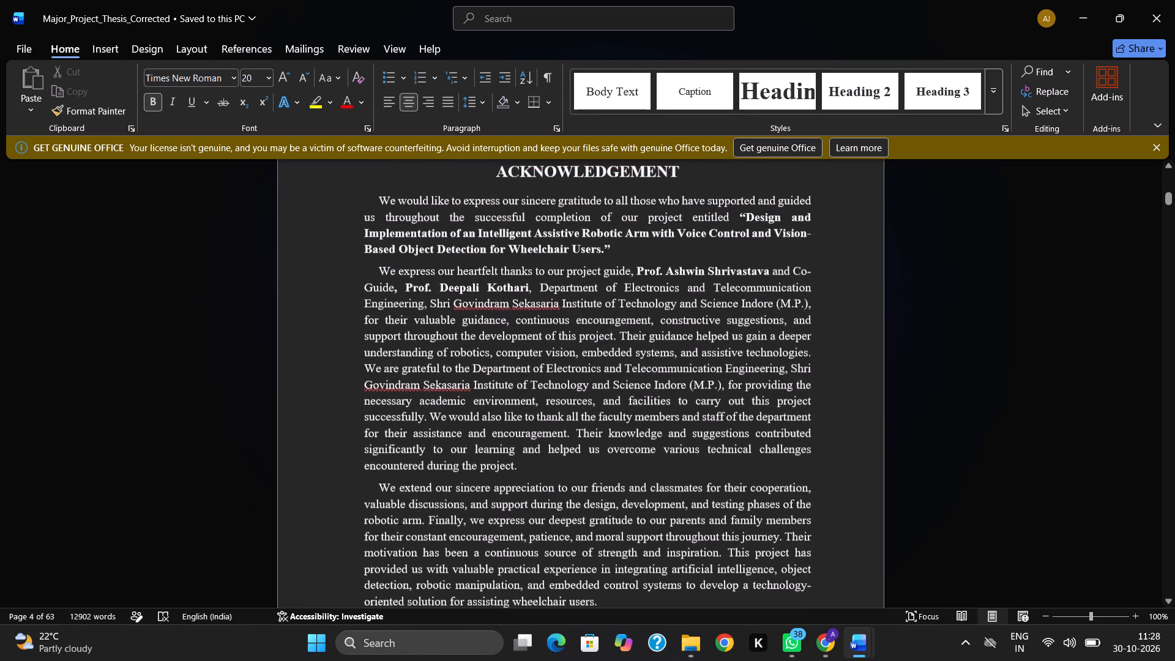
pyautogui.scroll(1, 651, 384)
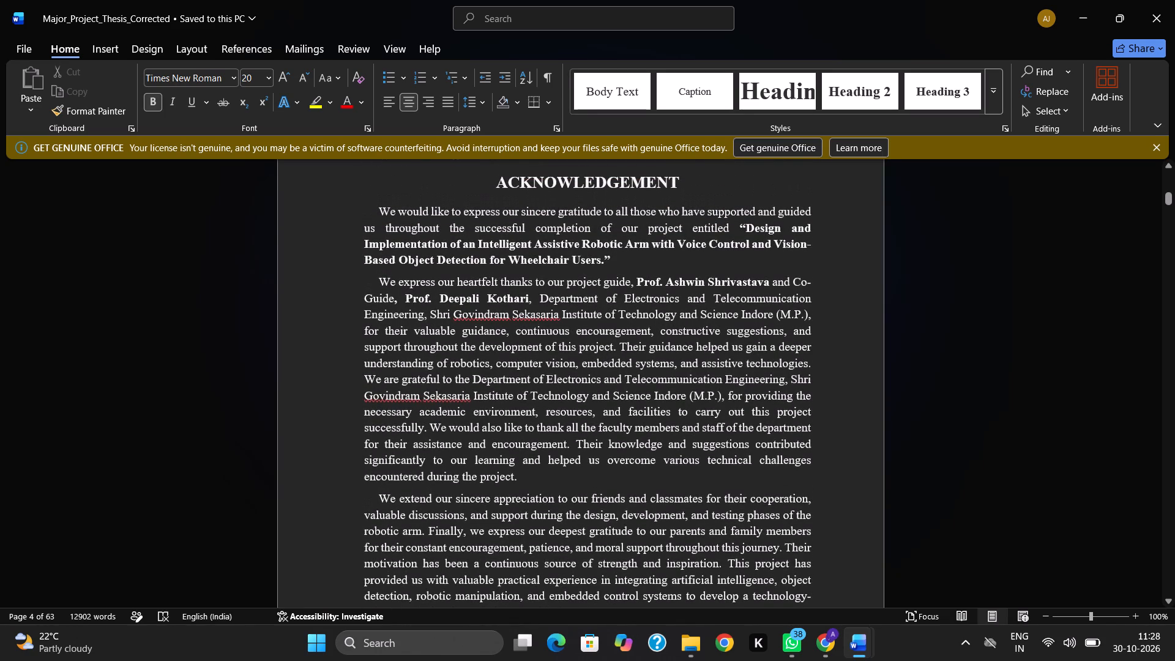
pyautogui.click(651, 384)
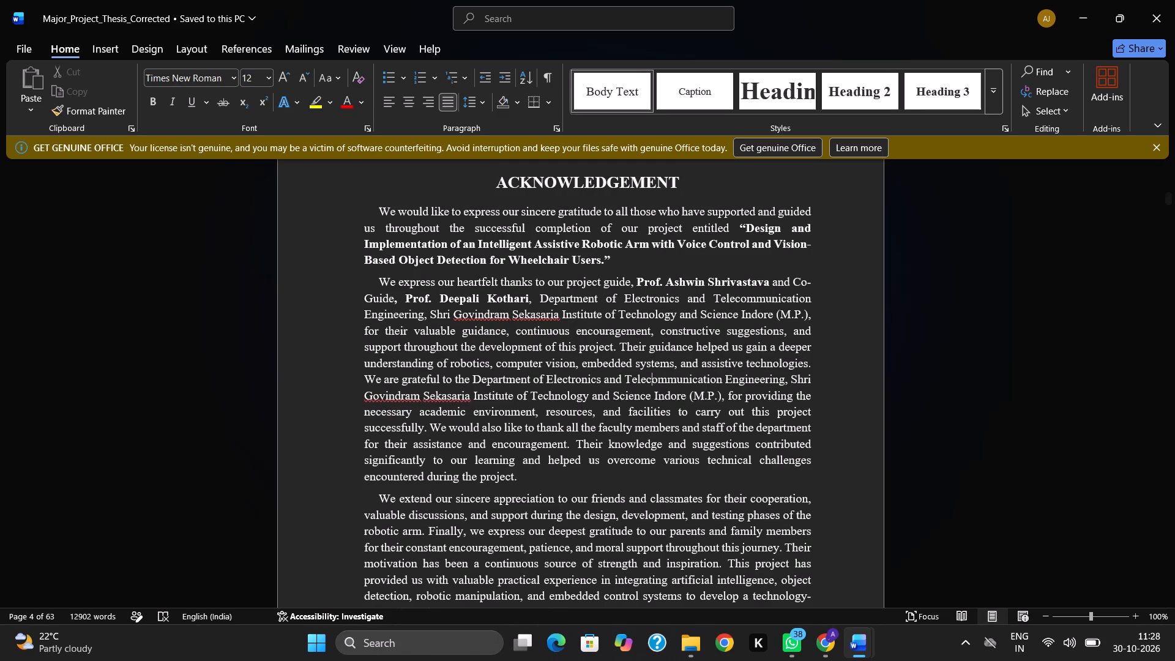
pyautogui.scroll(-1, 651, 384)
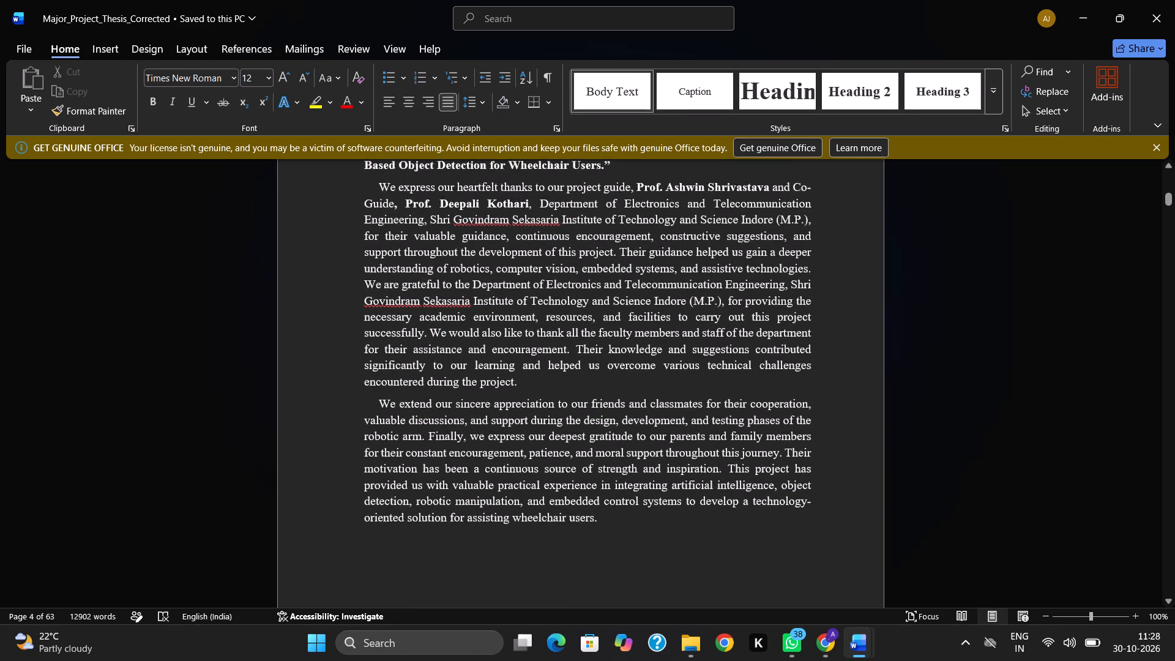
pyautogui.scroll(-1, 651, 384)
pyautogui.scroll(1, 651, 384)
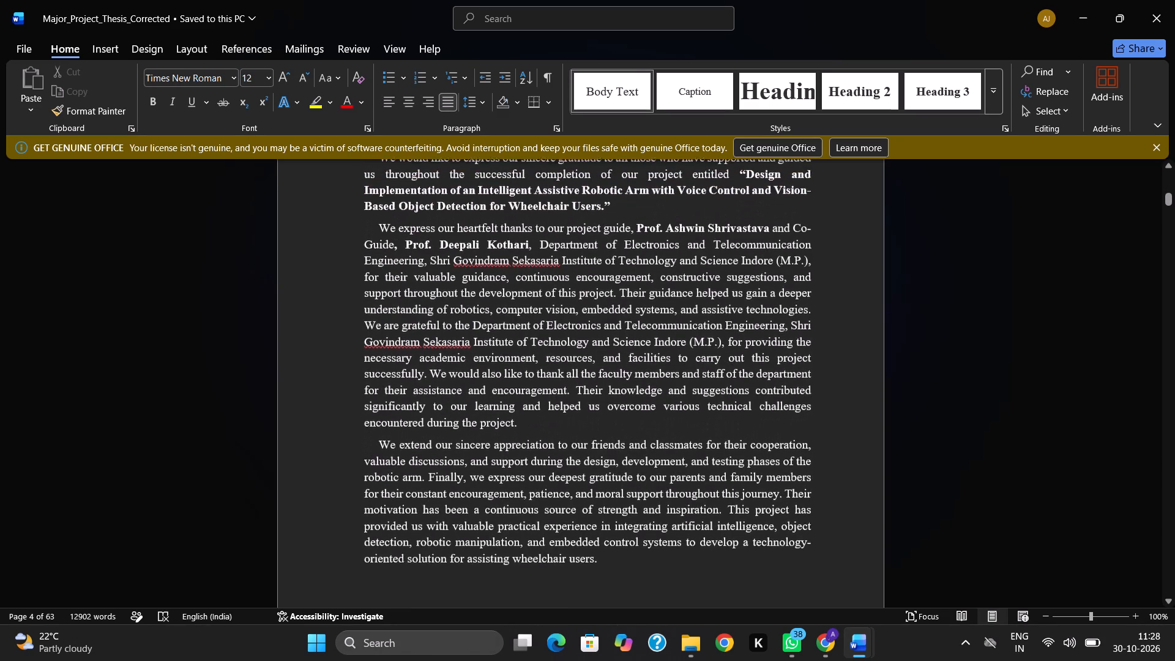
pyautogui.scroll(2, 651, 384)
pyautogui.scroll(-2, 651, 384)
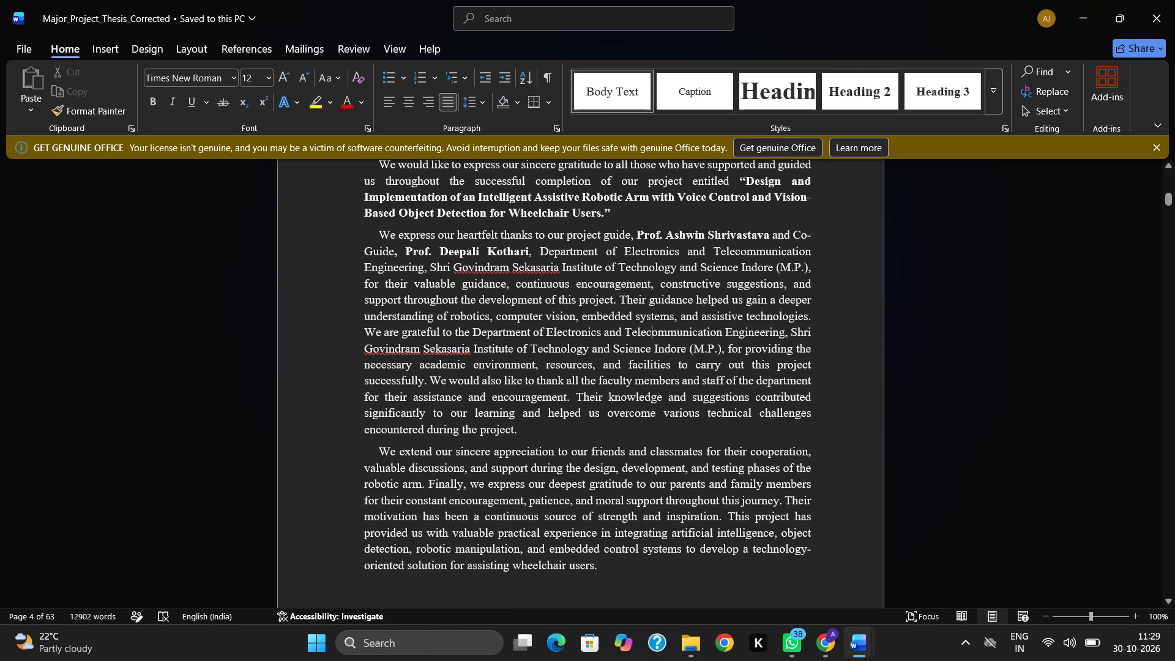
pyautogui.scroll(1, 651, 384)
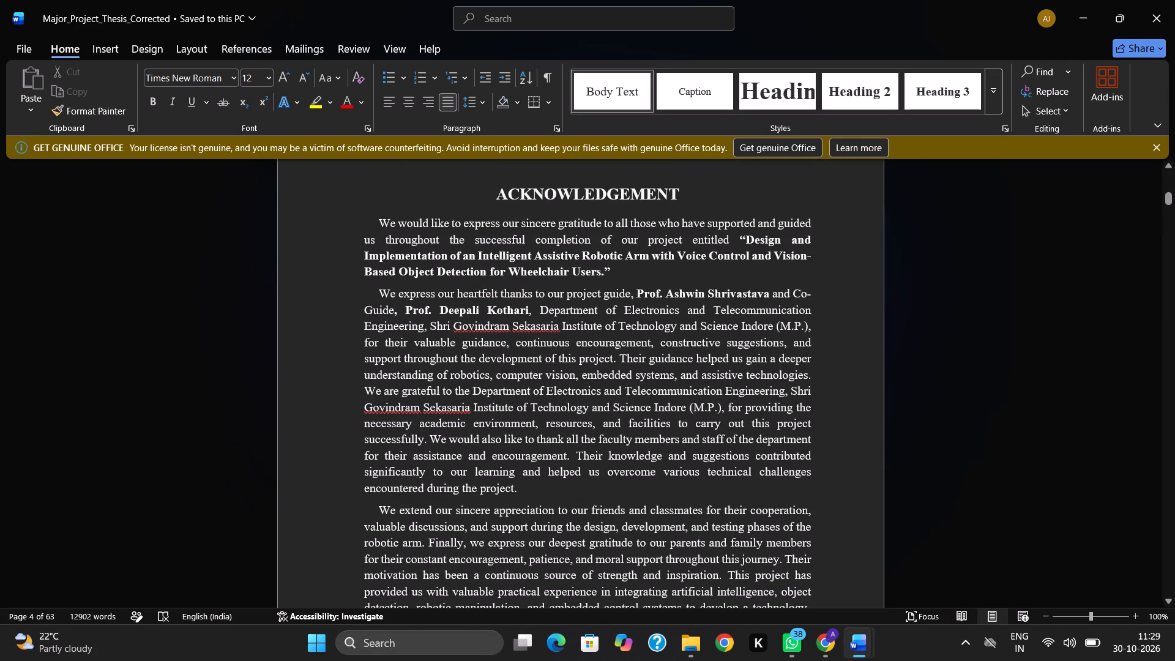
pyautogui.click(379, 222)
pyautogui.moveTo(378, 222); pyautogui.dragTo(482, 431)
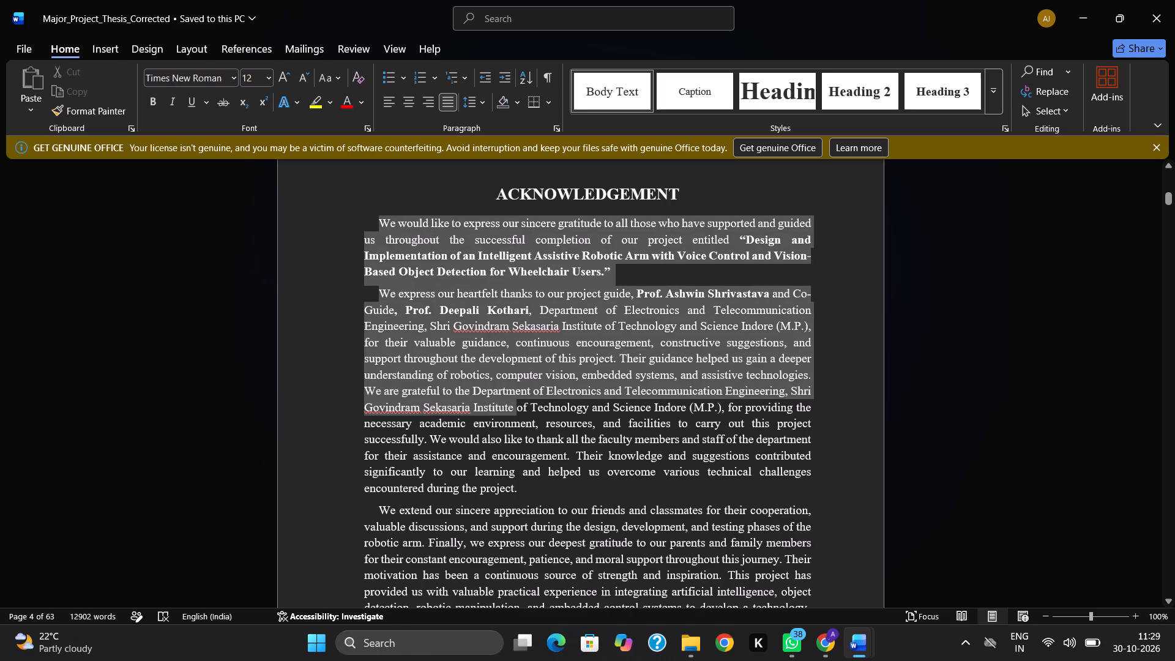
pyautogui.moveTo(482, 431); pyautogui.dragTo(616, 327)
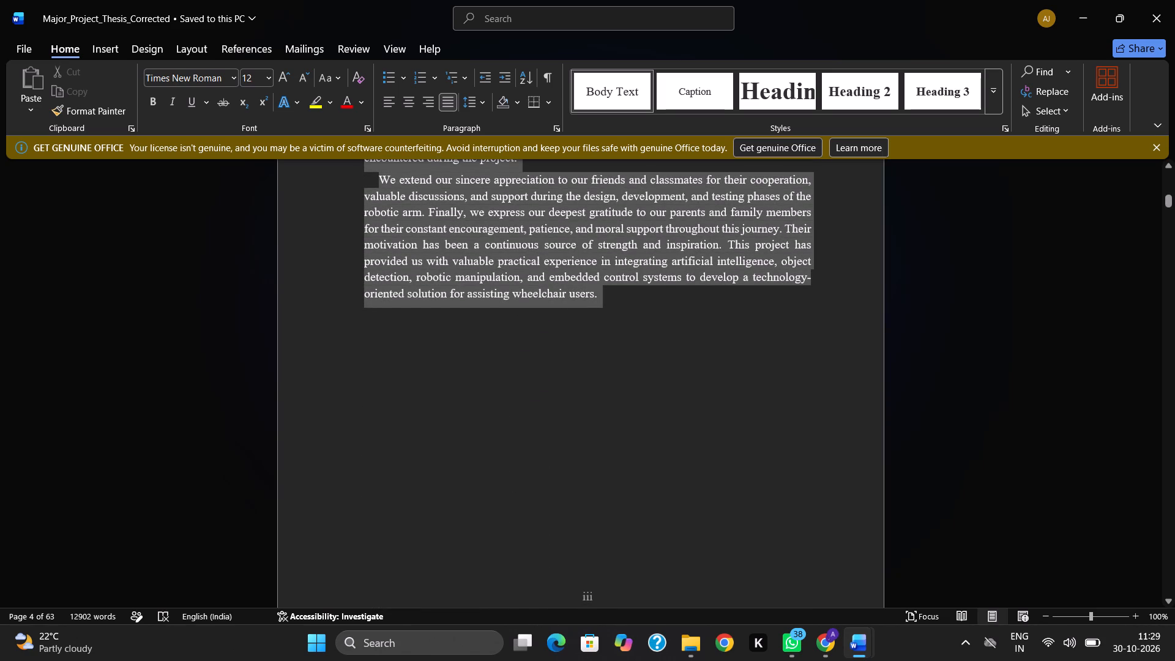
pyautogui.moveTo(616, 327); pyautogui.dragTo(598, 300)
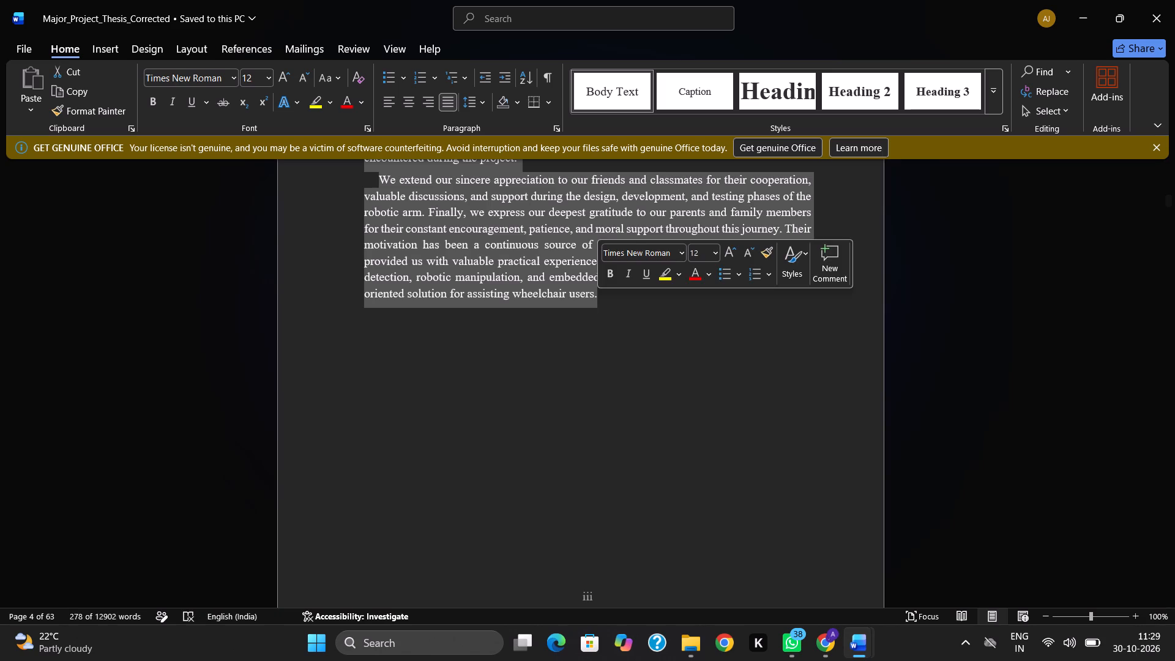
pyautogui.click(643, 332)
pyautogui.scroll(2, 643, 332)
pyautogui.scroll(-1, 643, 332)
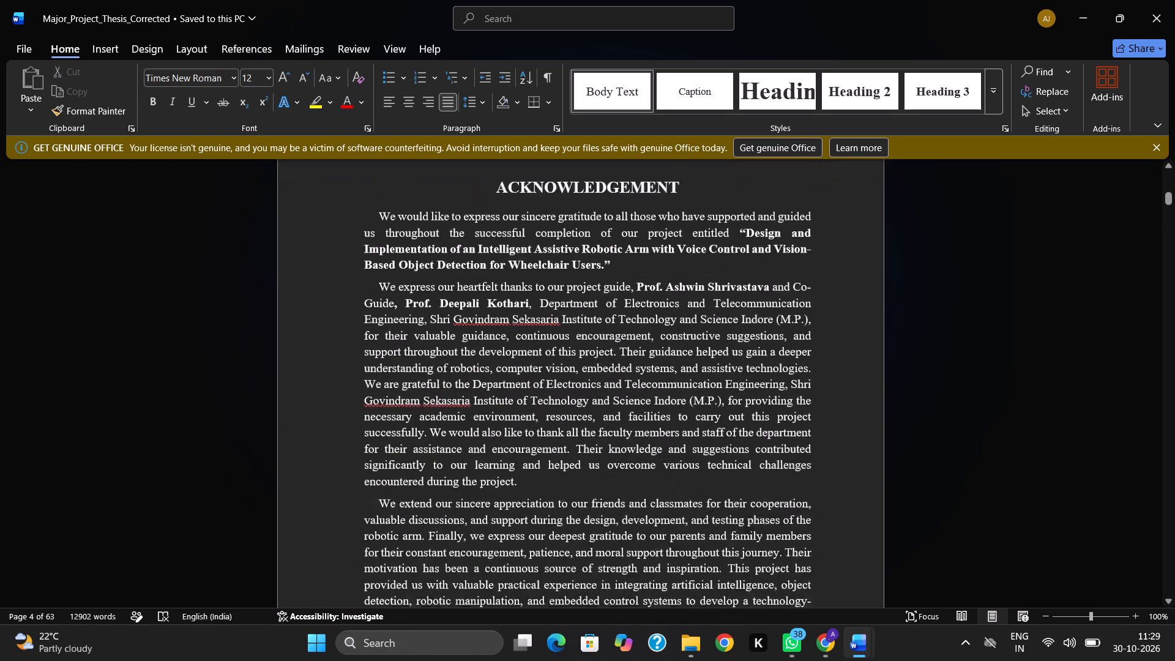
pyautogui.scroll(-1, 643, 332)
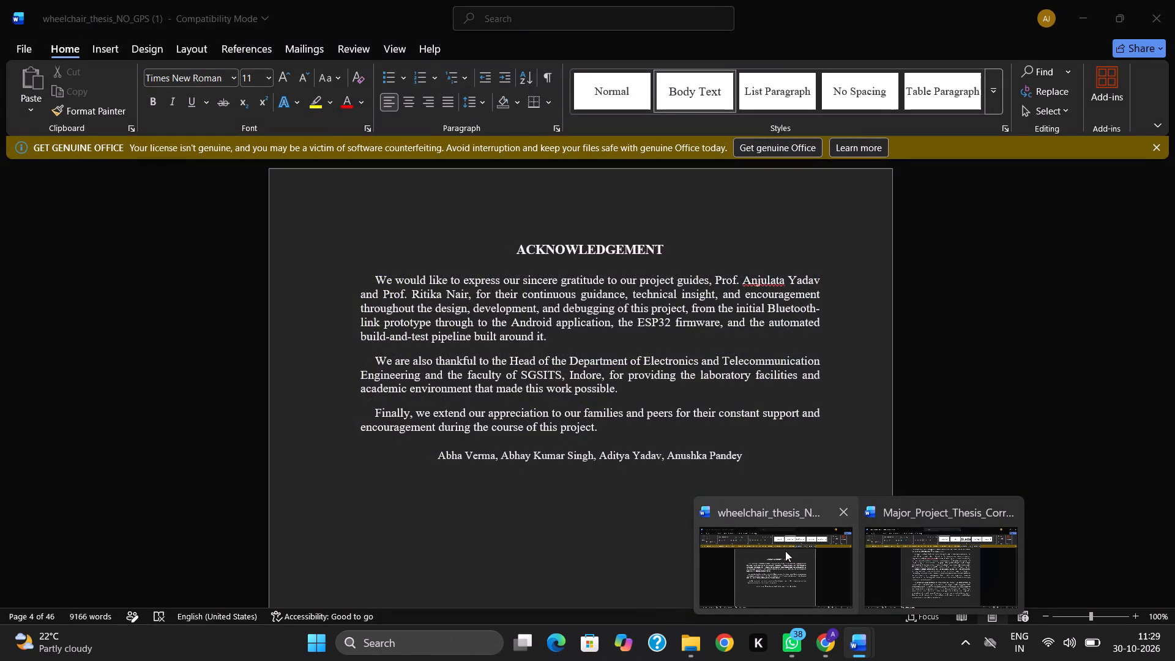
# Switch to the wheelchair thesis and review its Acknowledgement, Abstract, contents and Recommendation pages, ending at the Acknowledgement.
pyautogui.click(803, 552)
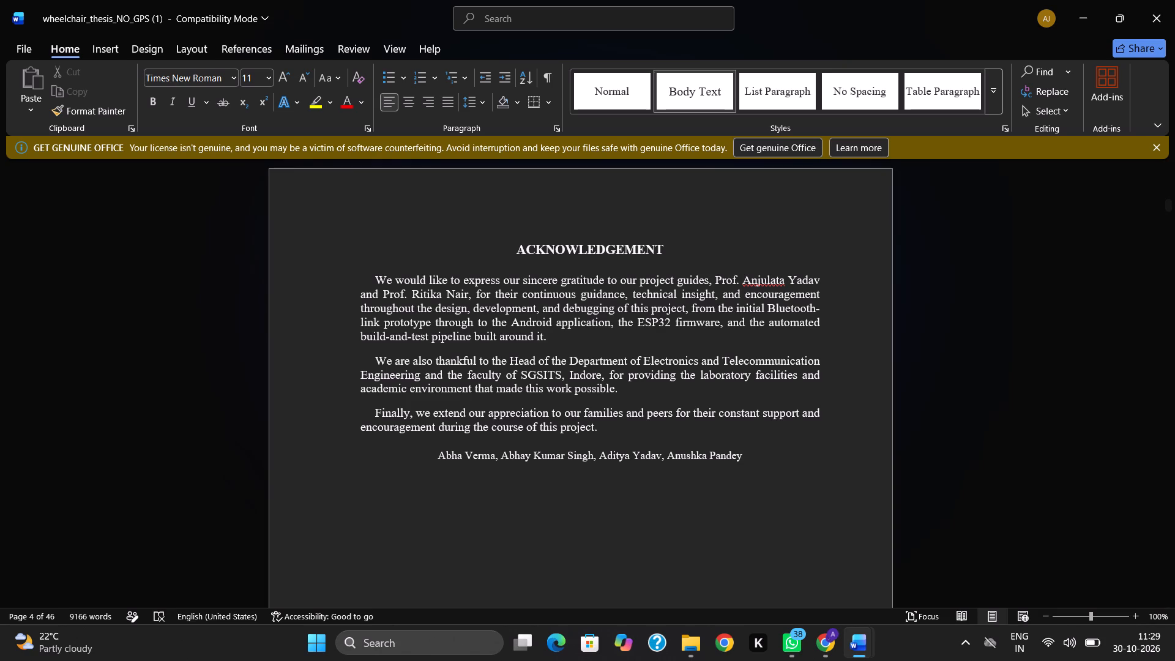
pyautogui.scroll(-4, 592, 459)
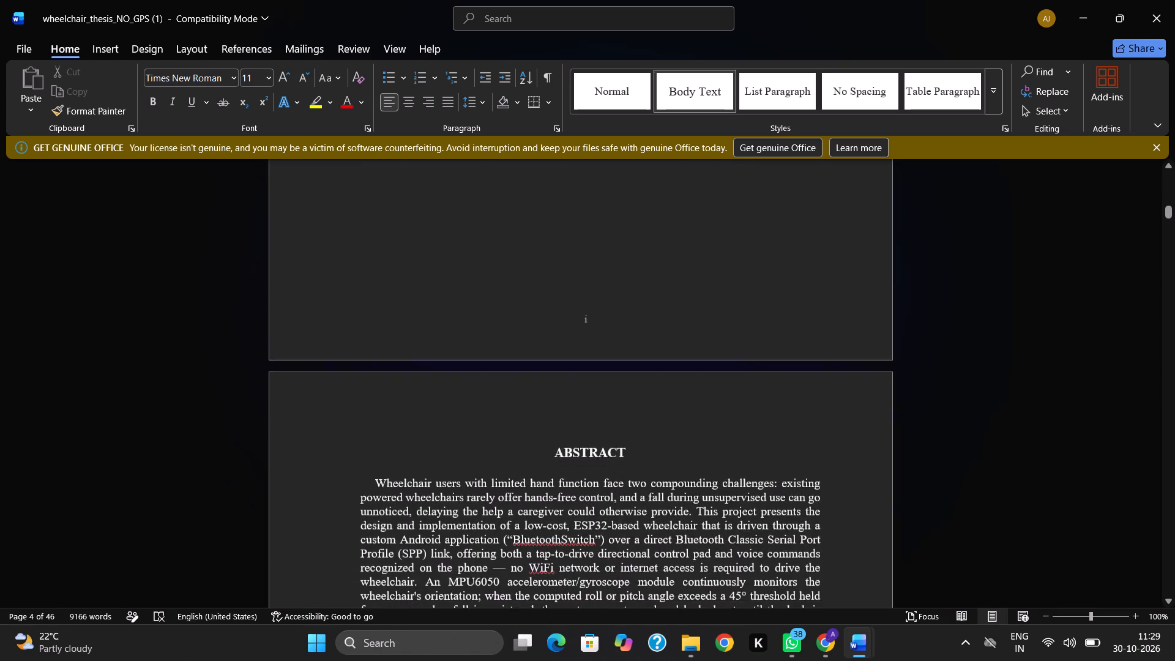
pyautogui.scroll(-3, 592, 459)
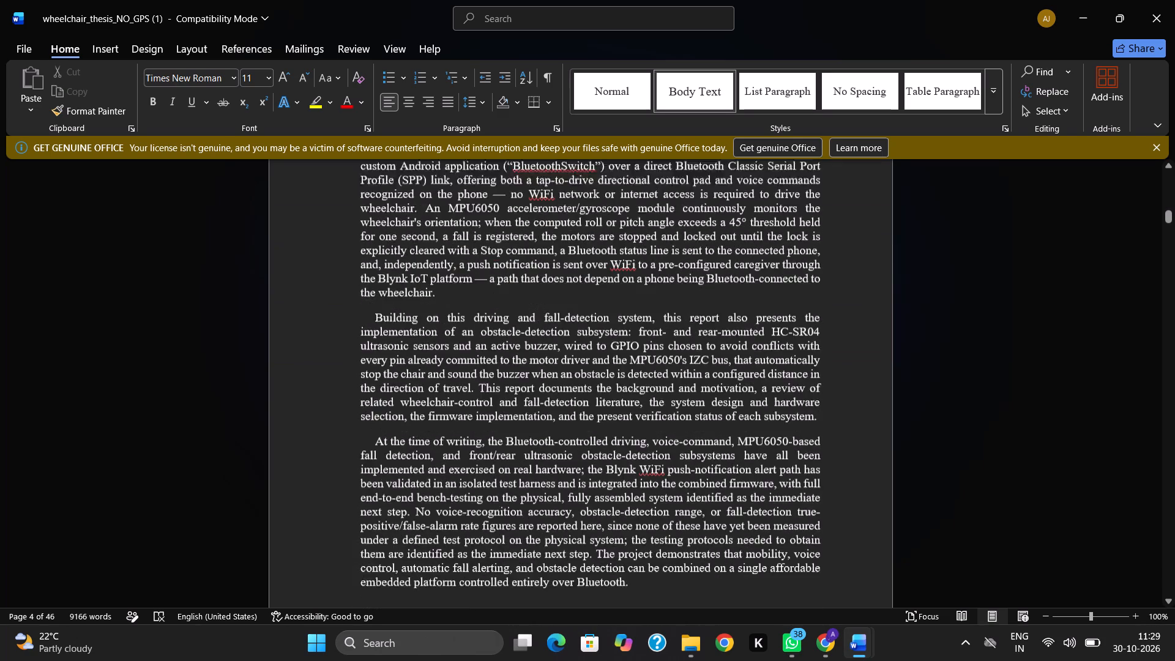
pyautogui.scroll(-9, 592, 459)
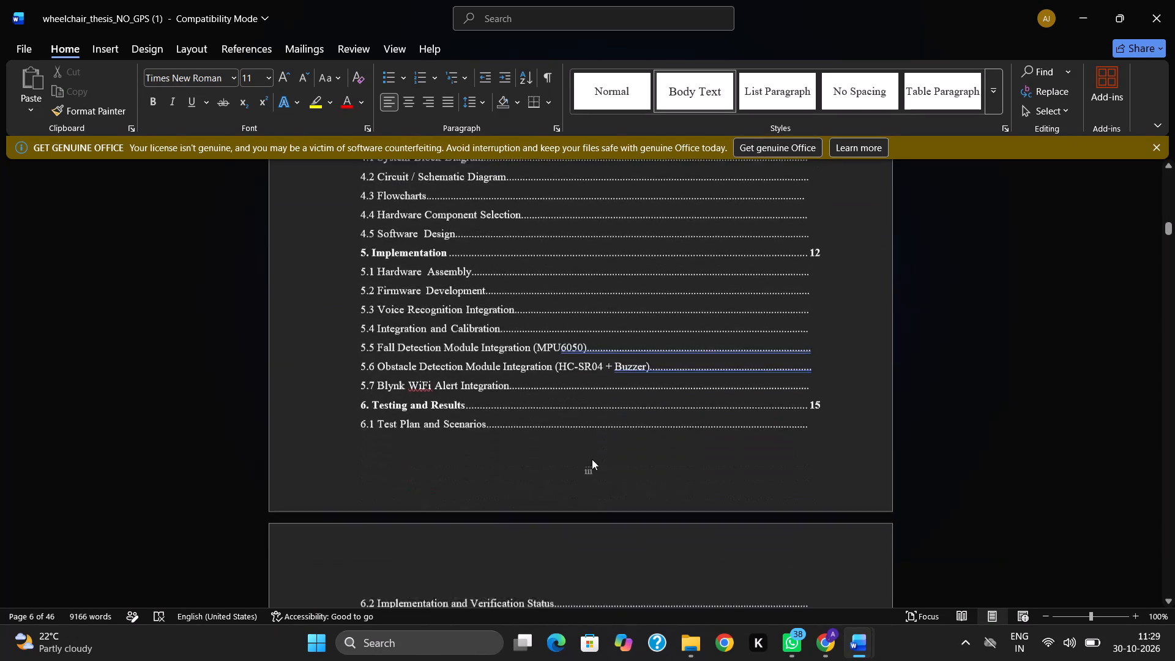
pyautogui.scroll(-2, 592, 459)
pyautogui.scroll(9, 592, 459)
pyautogui.scroll(17, 592, 459)
pyautogui.scroll(-2, 592, 459)
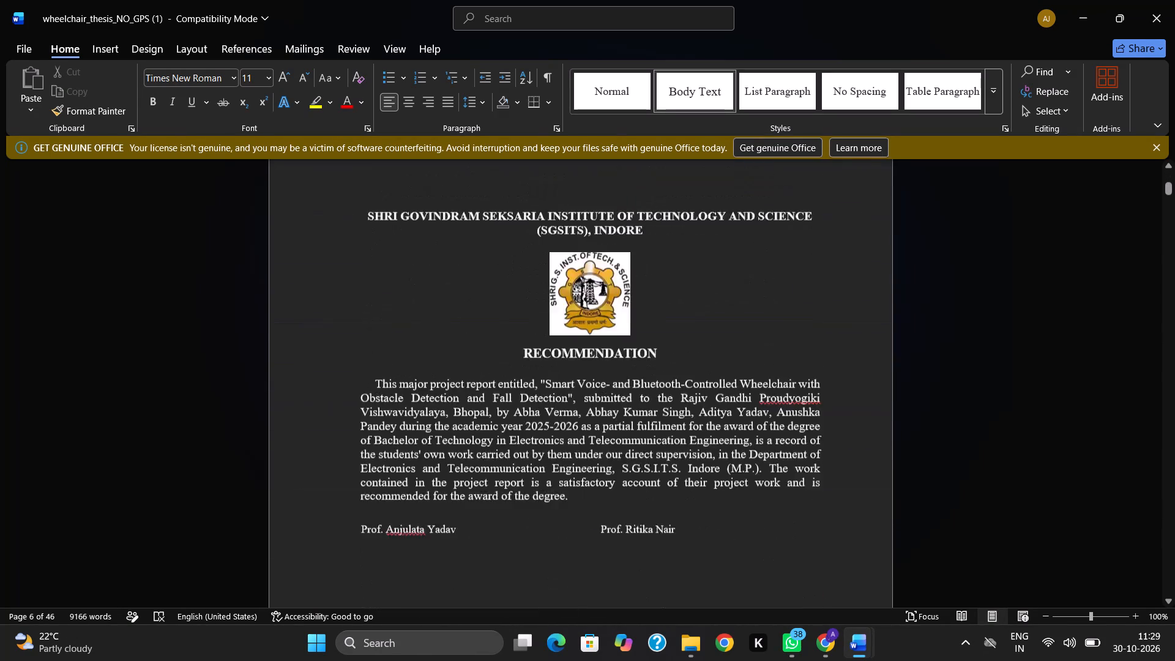
pyautogui.scroll(-11, 592, 459)
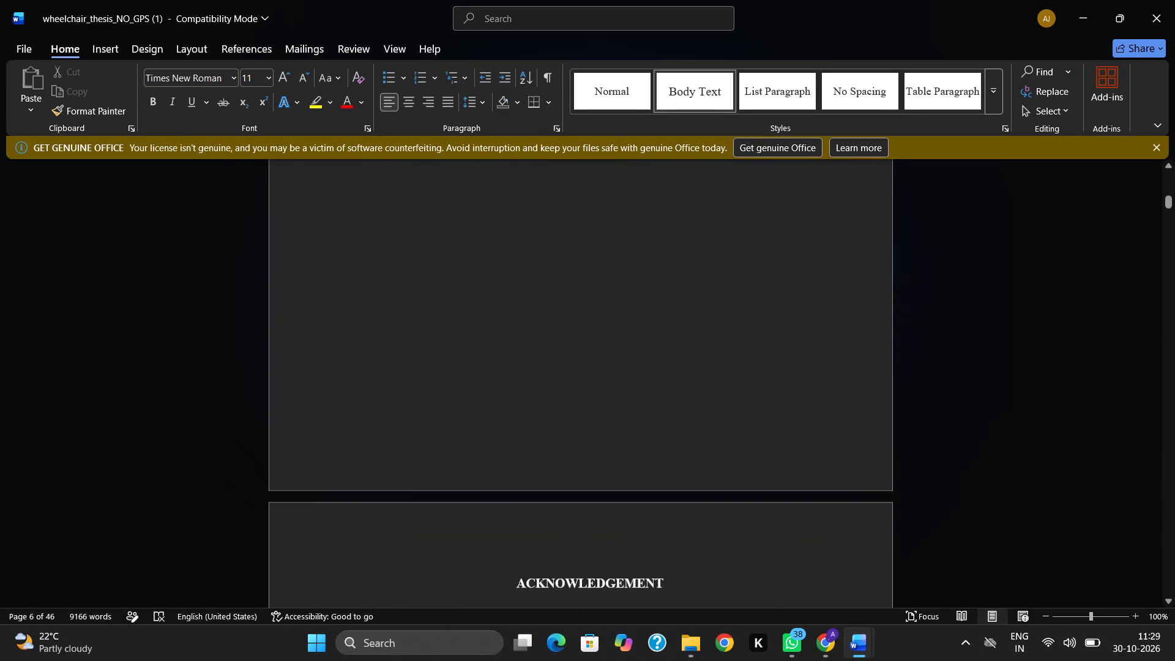
pyautogui.scroll(-4, 592, 459)
pyautogui.scroll(1, 592, 459)
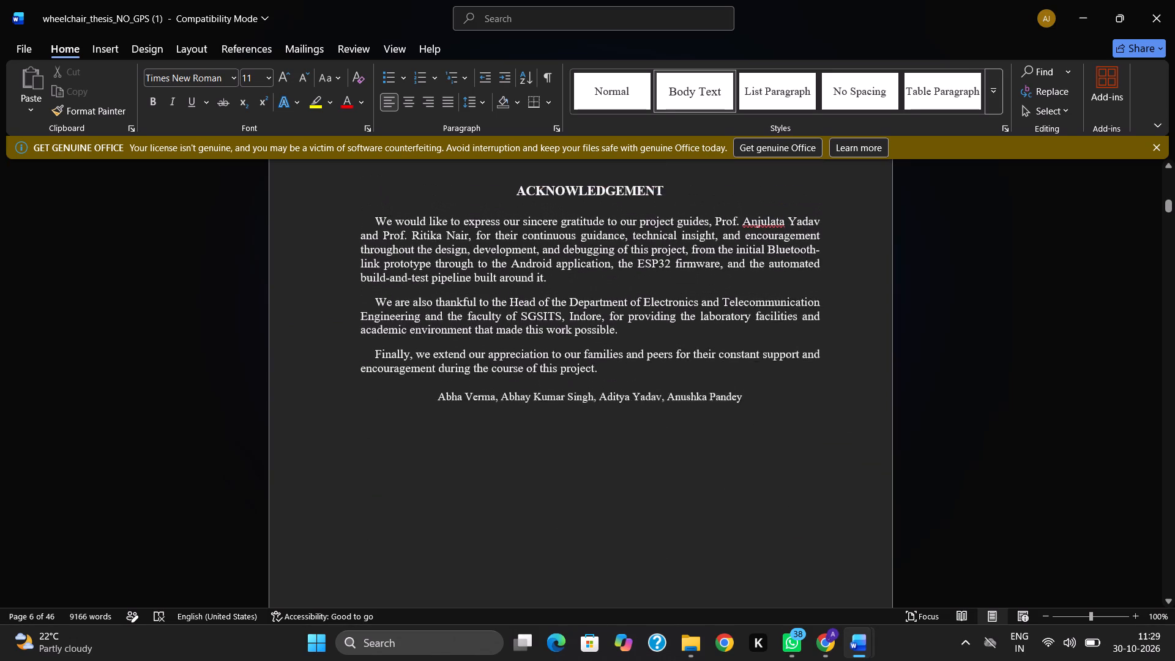
pyautogui.scroll(1, 592, 459)
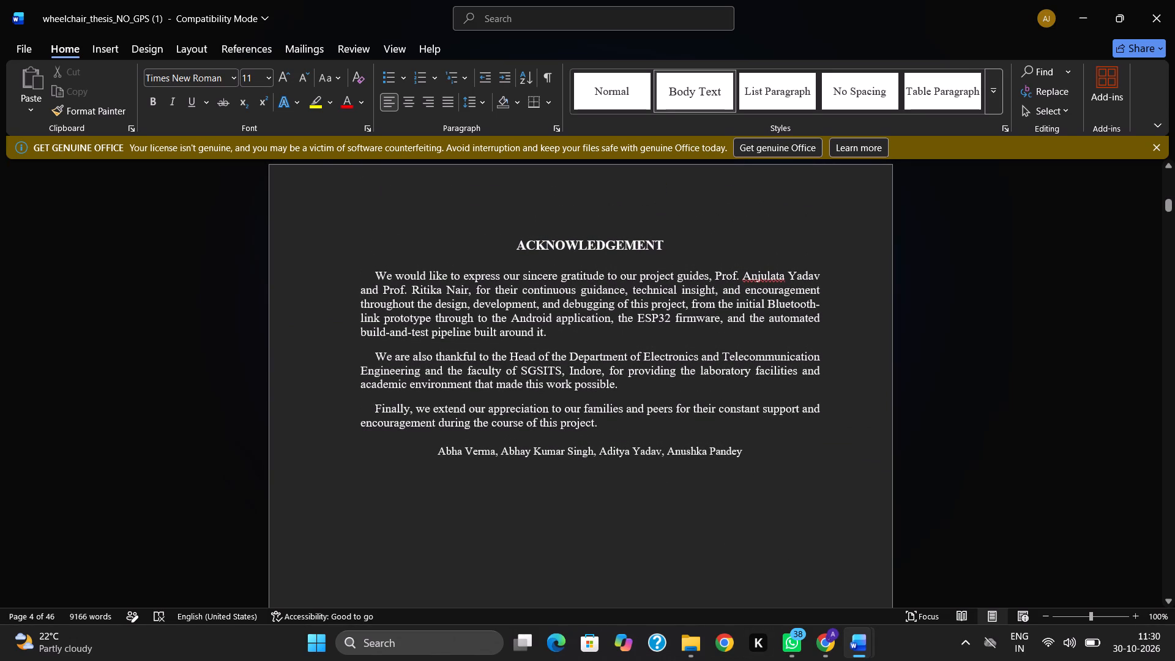
# Copy all the Acknowledgement body paragraphs, without the heading, from Major_Project_Thesis_Corrected.
pyautogui.click(914, 569)
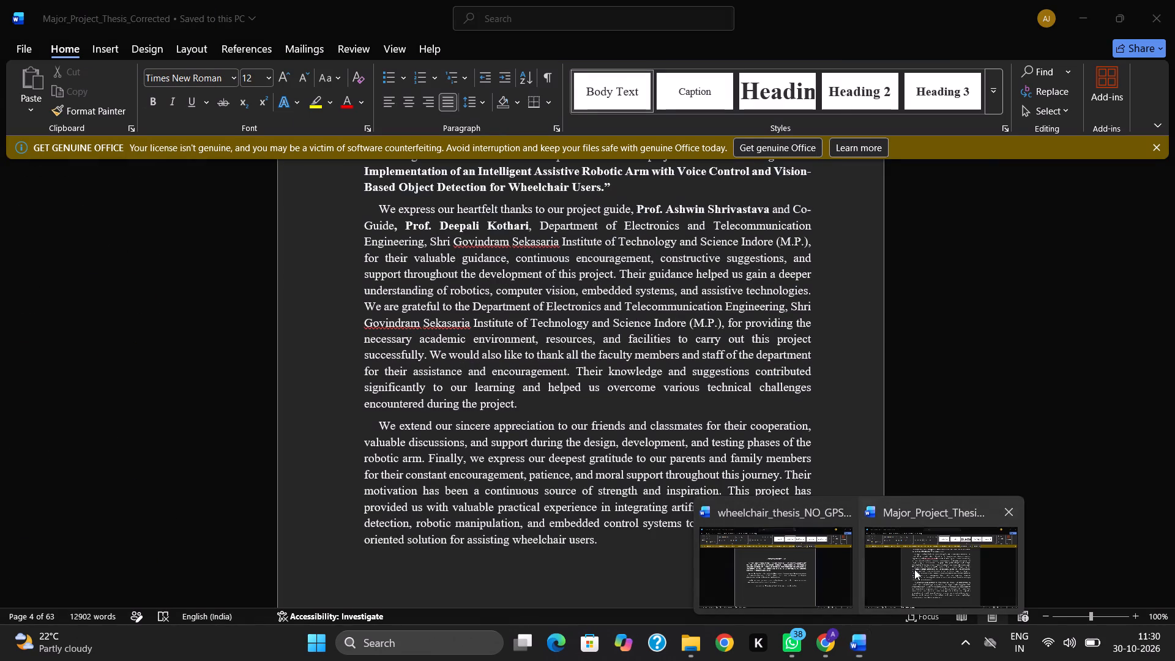
pyautogui.scroll(1, 690, 372)
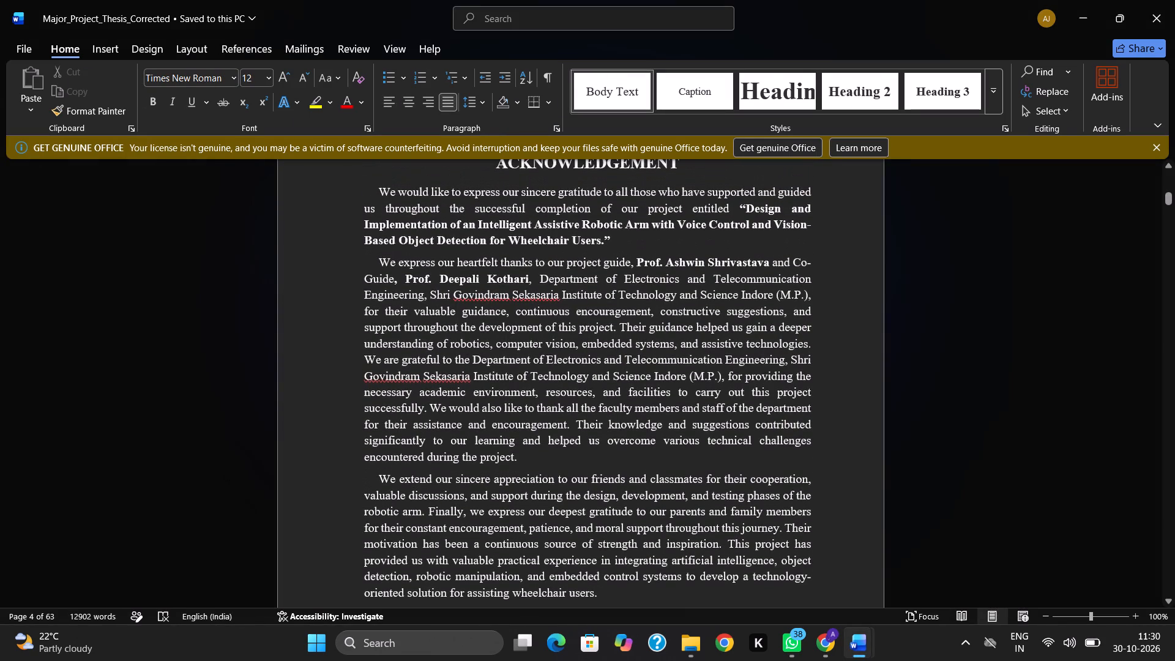
pyautogui.scroll(1, 690, 372)
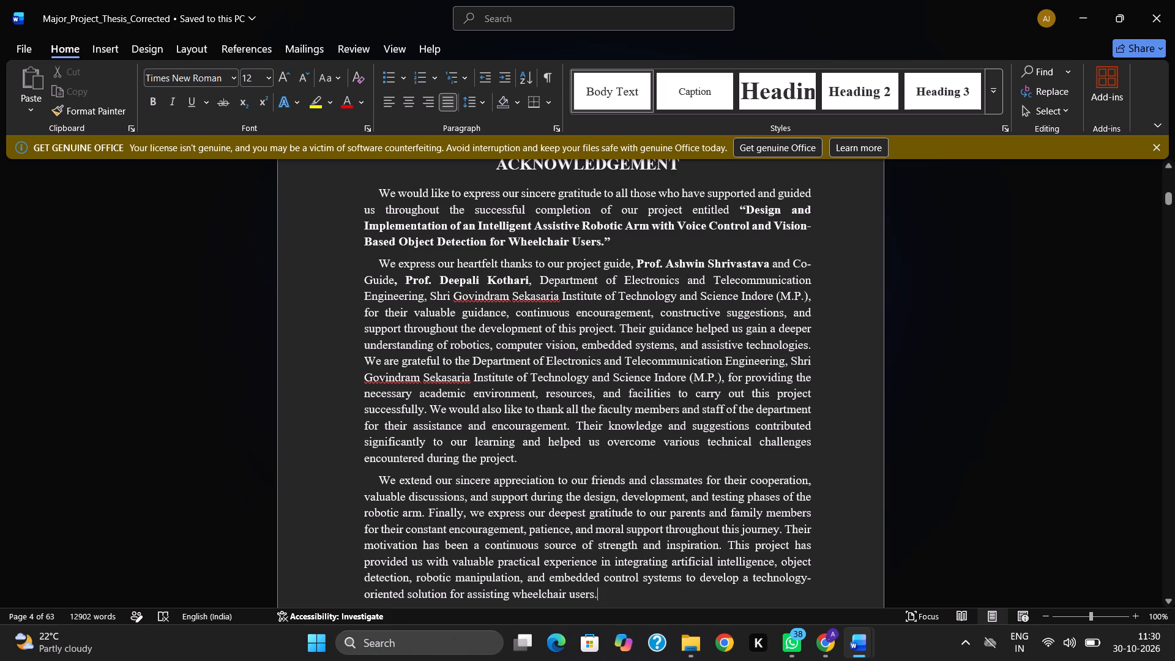
pyautogui.moveTo(381, 189); pyautogui.dragTo(590, 494)
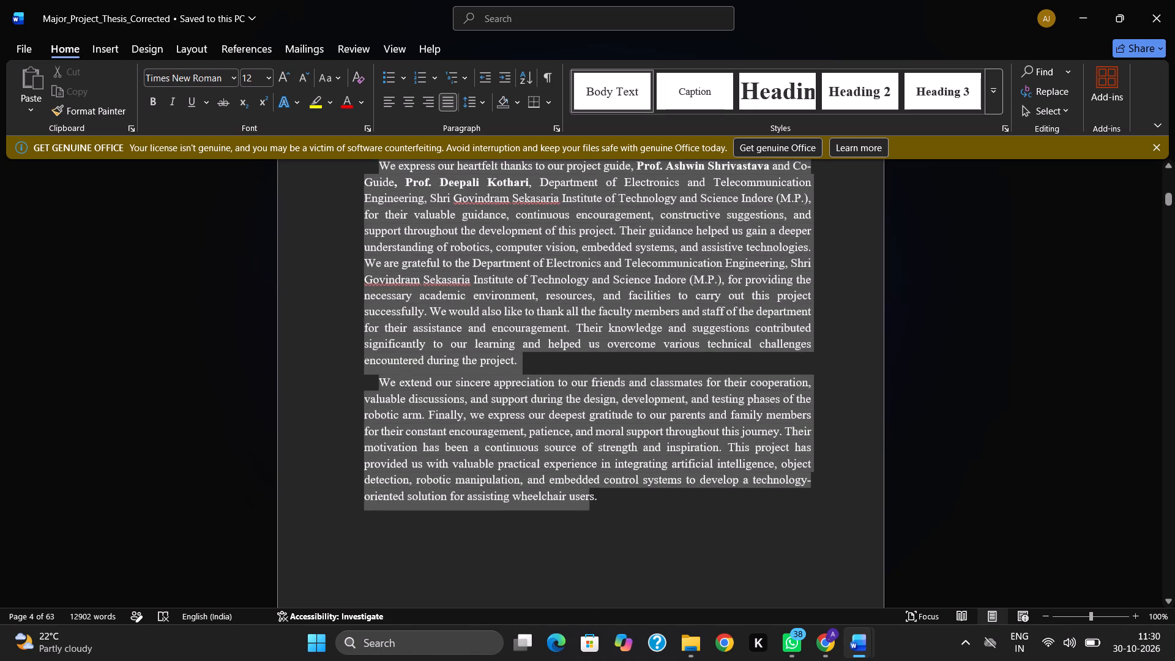
pyautogui.moveTo(590, 494); pyautogui.dragTo(599, 493)
pyautogui.hotkey('ctrl', 'c')
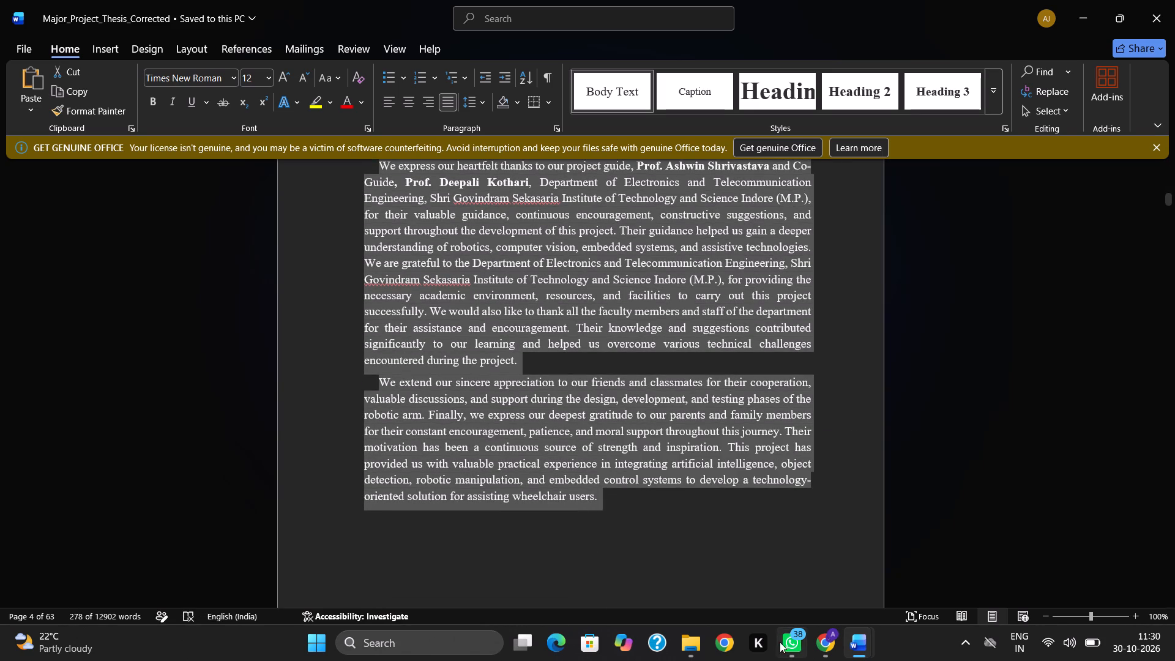
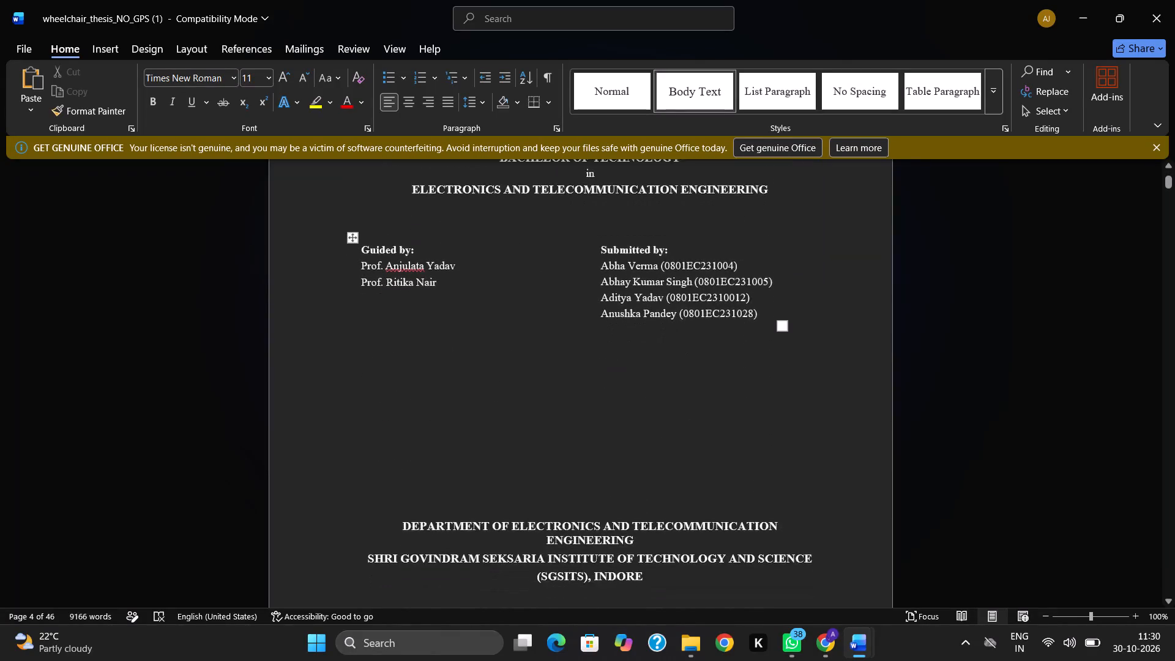
# Change the Windows colour mode to Light in the Personalization colour settings.
pyautogui.scroll(1, 715, 410)
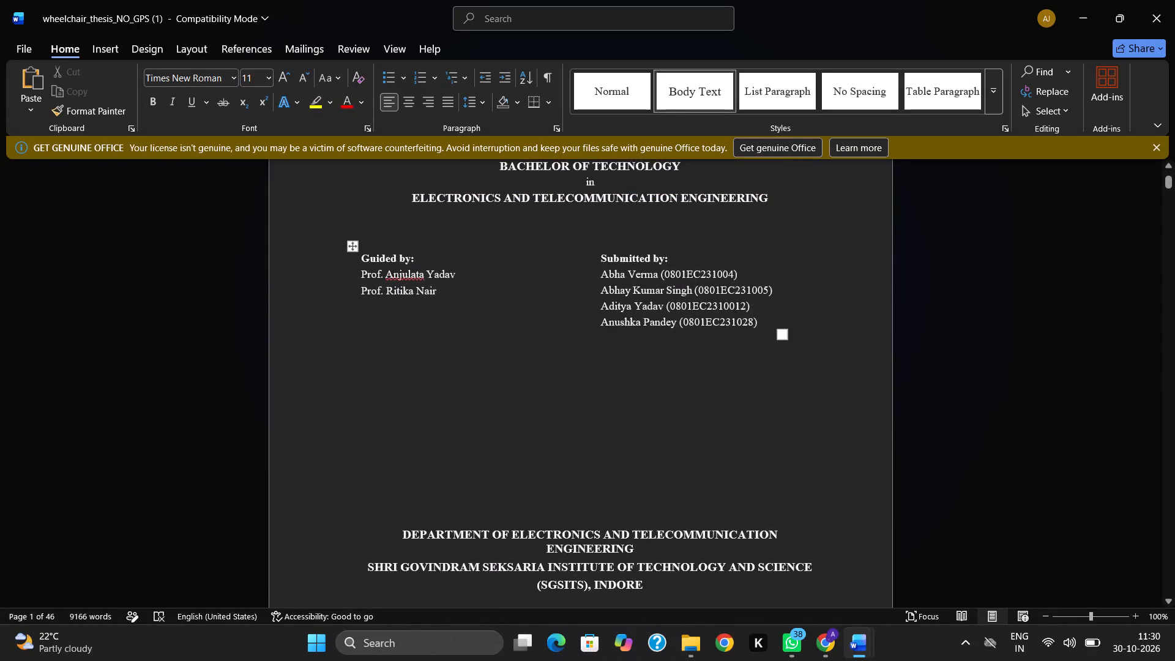
pyautogui.click(426, 648)
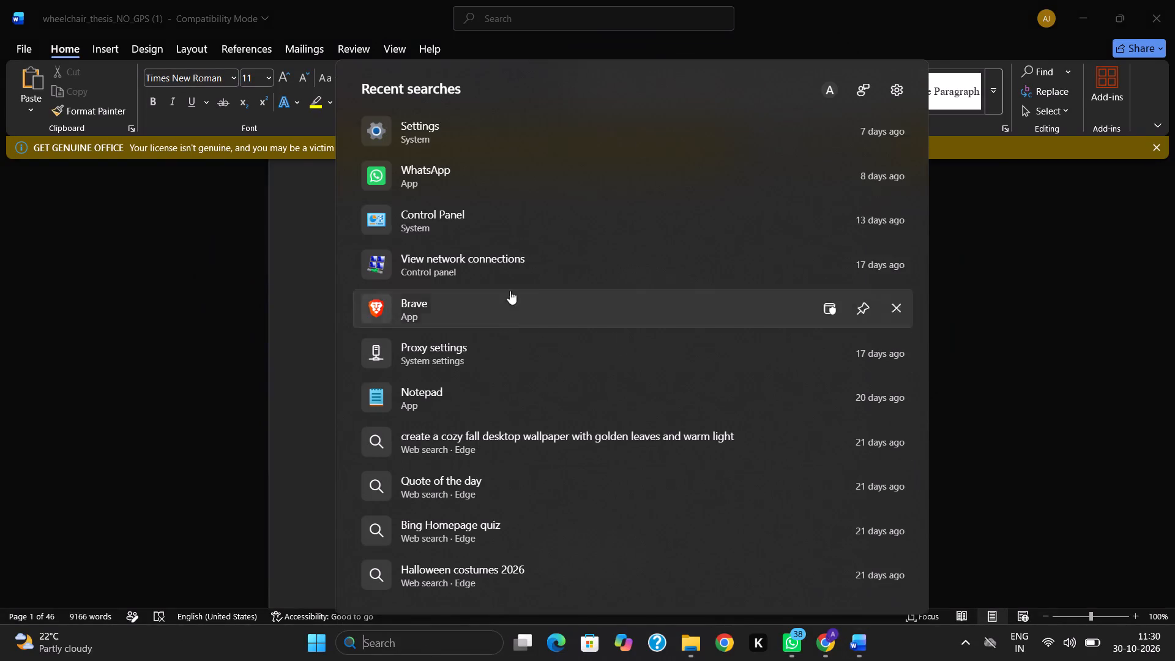
pyautogui.click(644, 130)
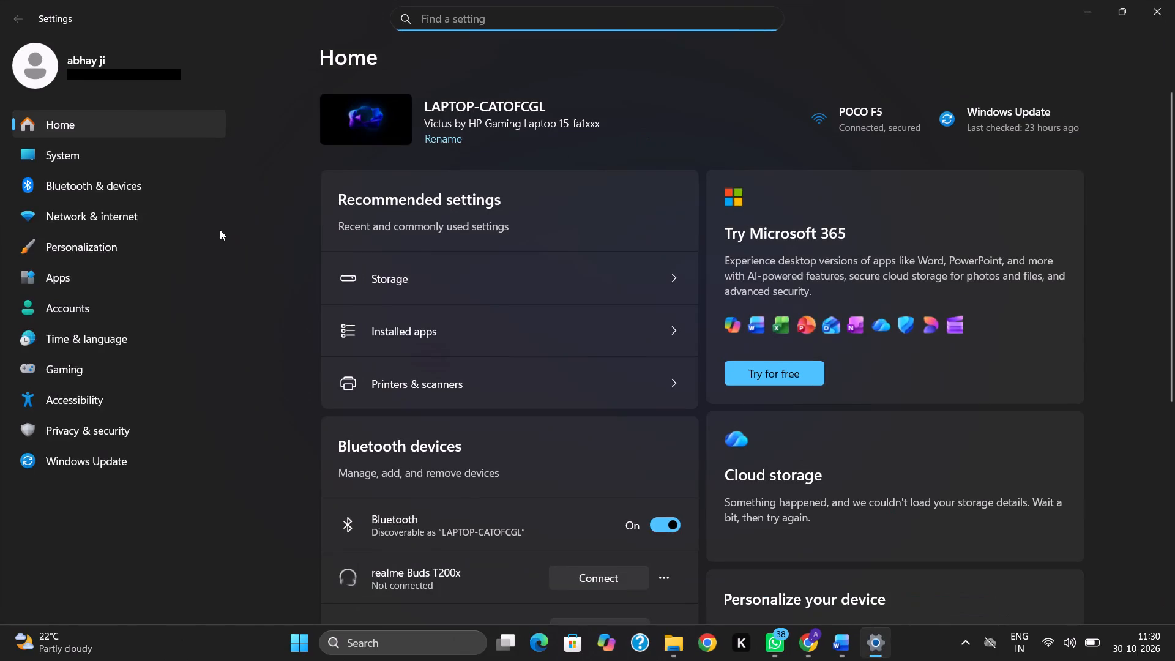
pyautogui.click(188, 252)
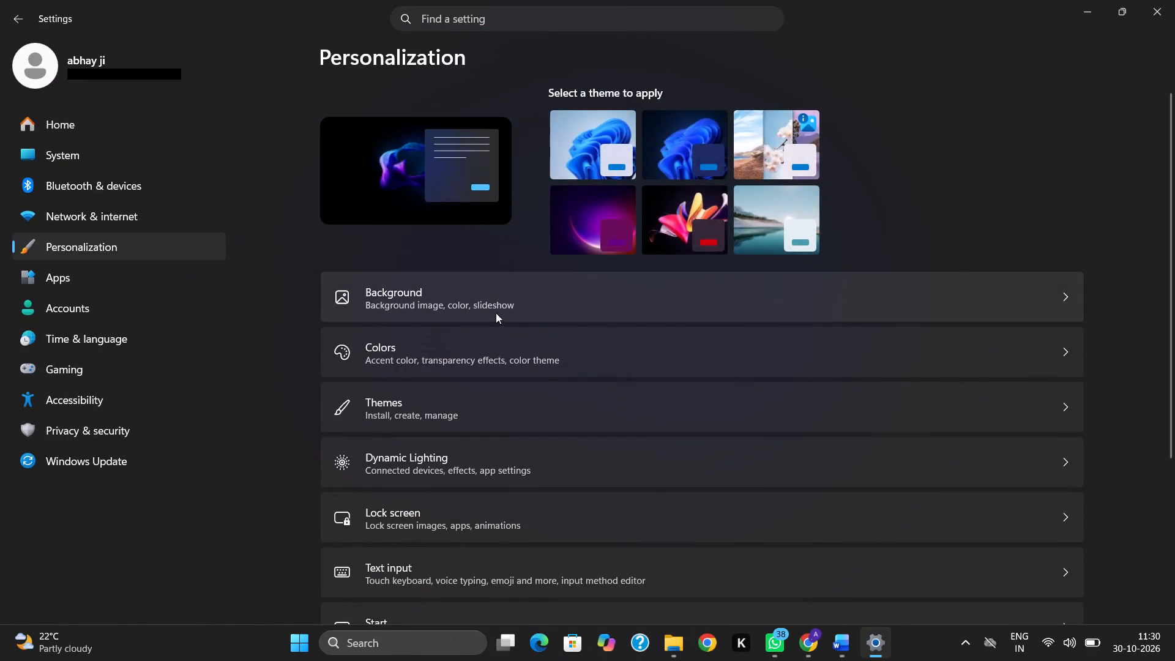
pyautogui.click(496, 313)
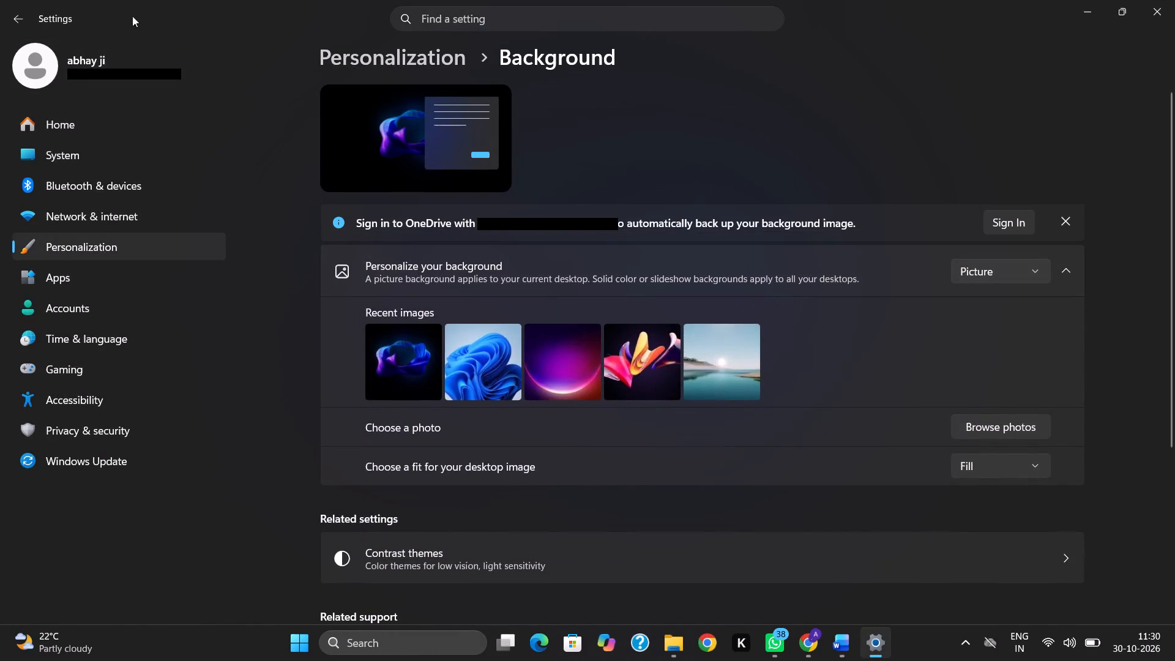
pyautogui.click(105, 250)
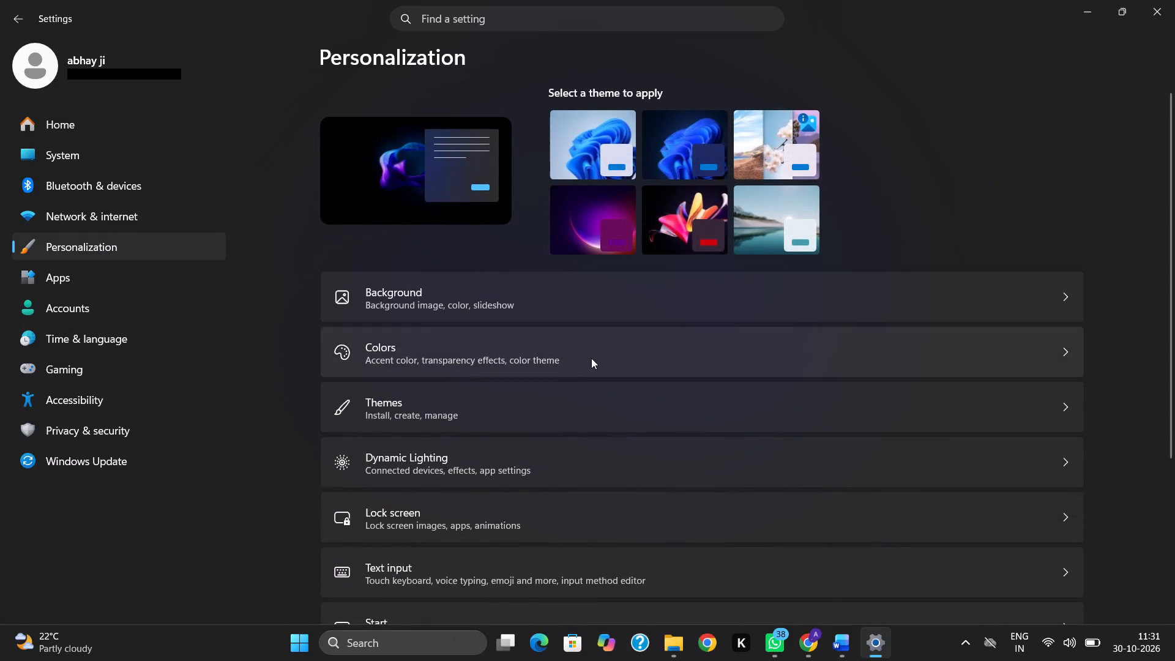
pyautogui.click(630, 348)
pyautogui.click(1034, 340)
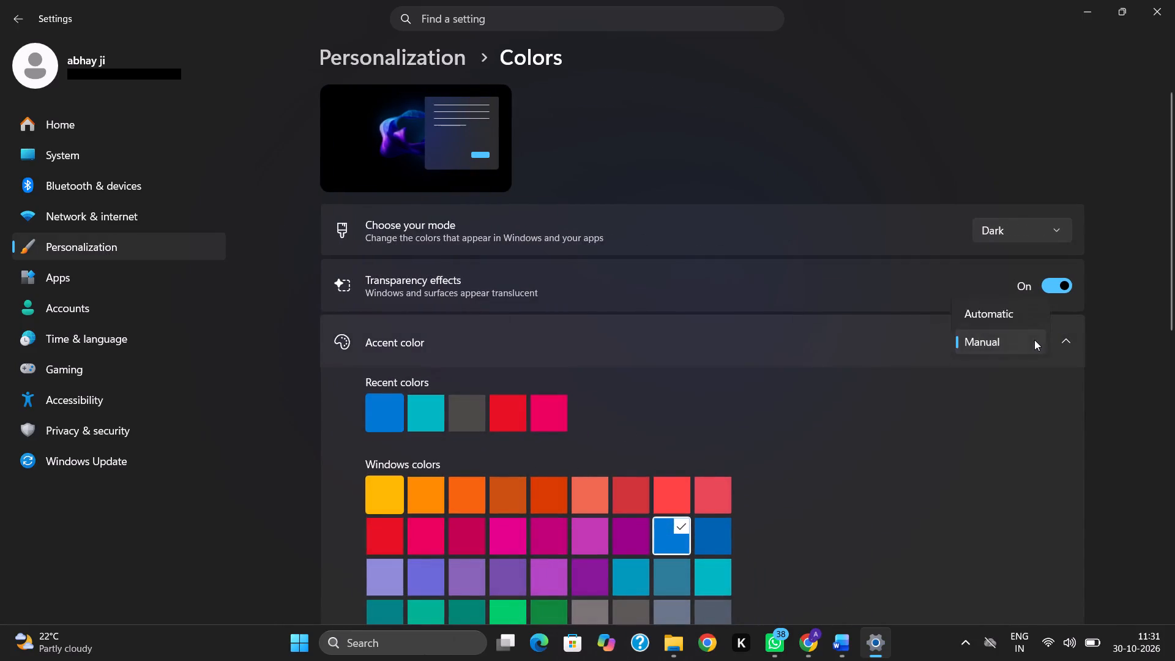
pyautogui.click(1053, 226)
pyautogui.click(1036, 236)
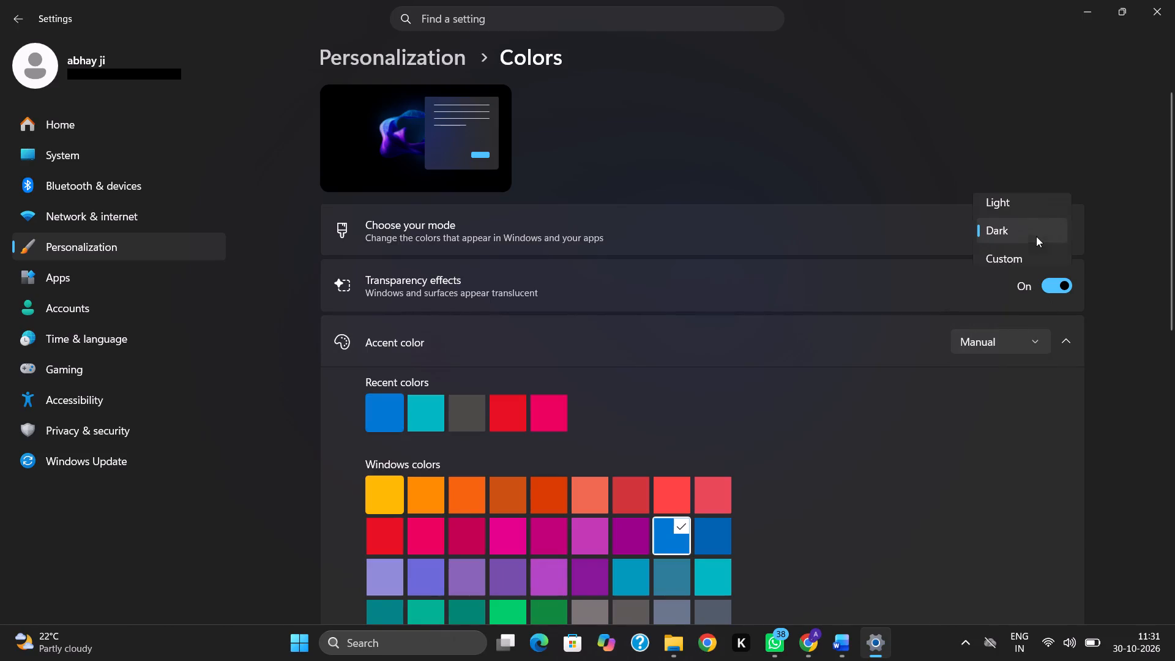
pyautogui.click(1024, 209)
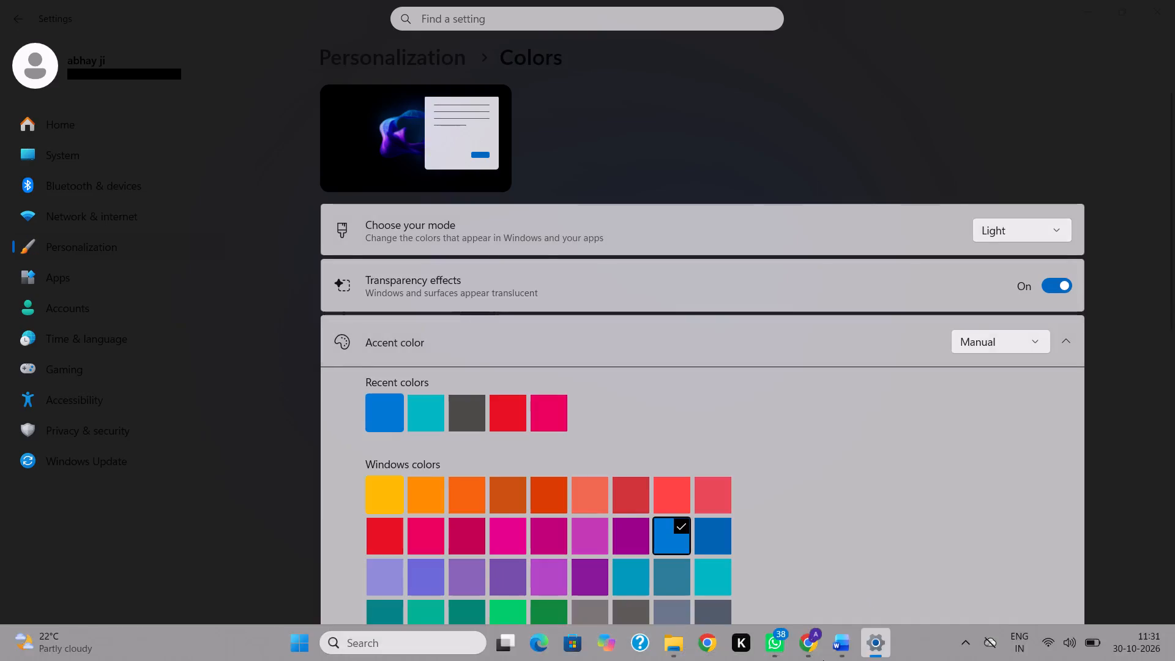
# Return to wheelchair_thesis_NO_GPS (1) and review its title page, from the project title down to the department and institute lines.
pyautogui.click(834, 648)
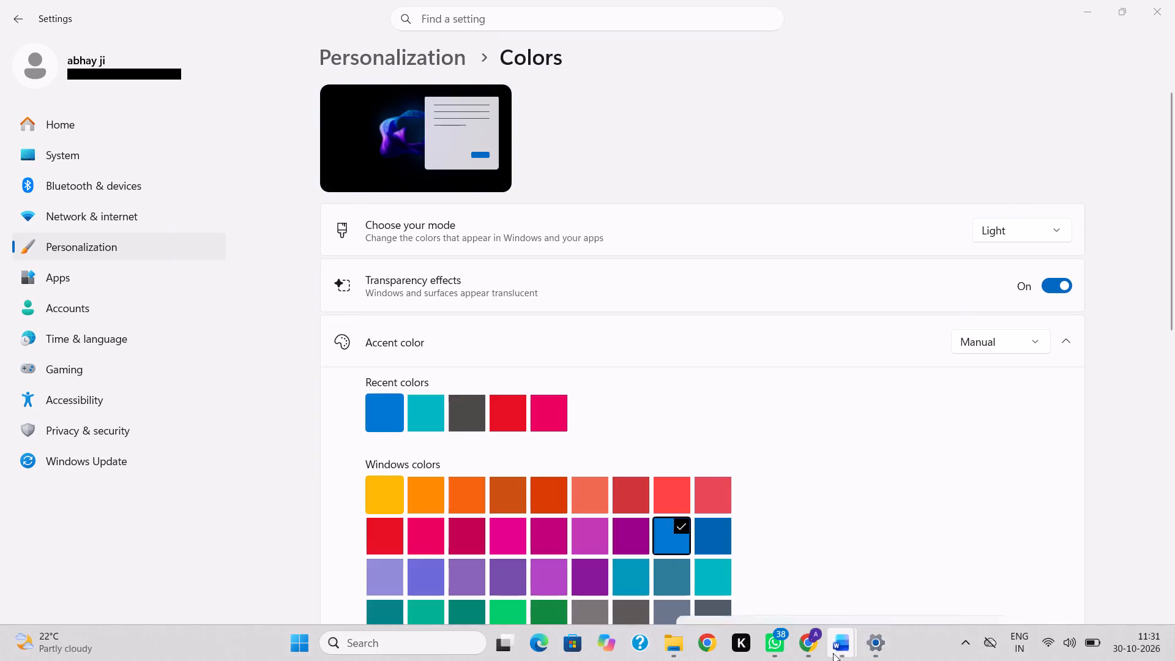
pyautogui.click(800, 556)
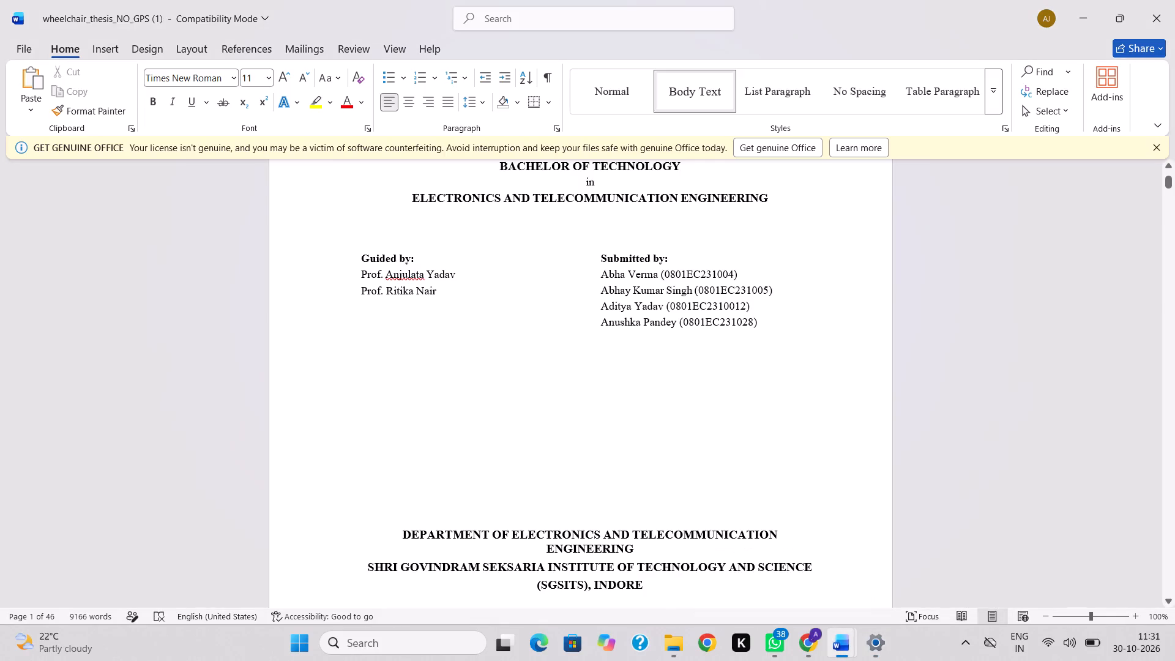
pyautogui.scroll(-1, 637, 375)
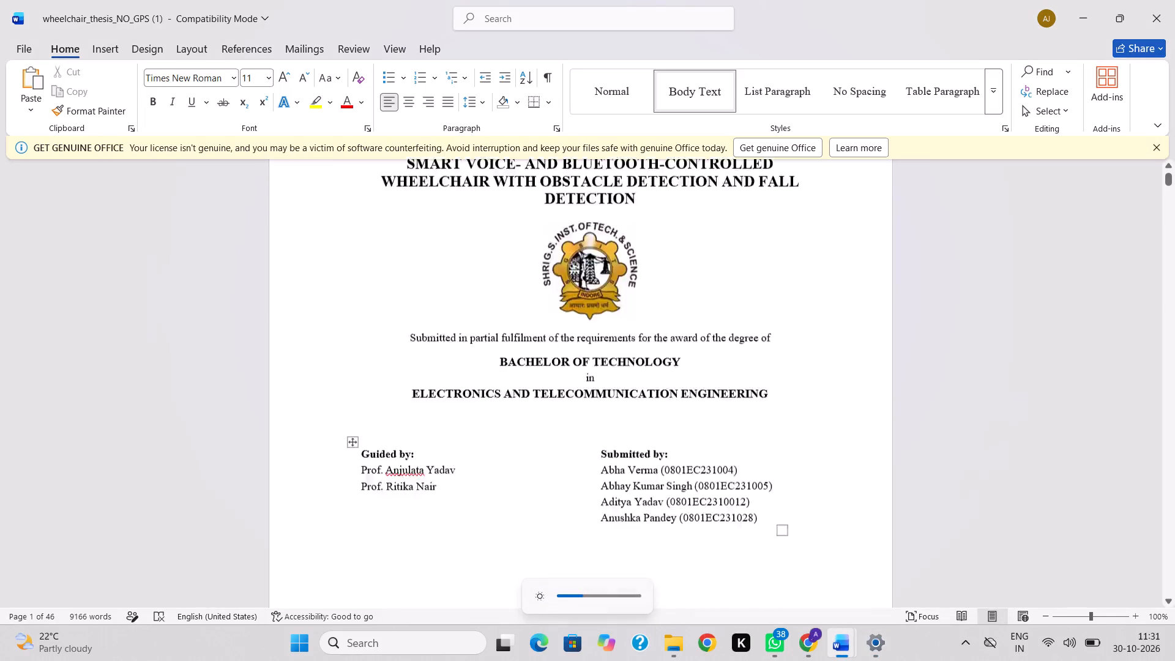
pyautogui.scroll(-3, 637, 375)
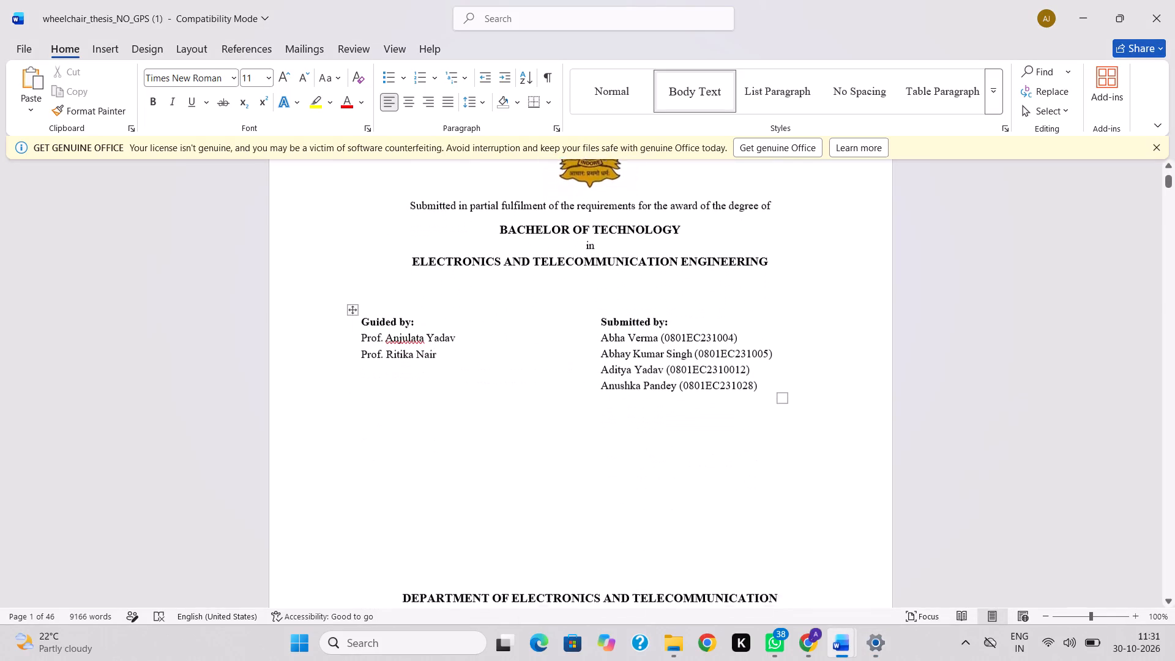
pyautogui.scroll(-1, 637, 375)
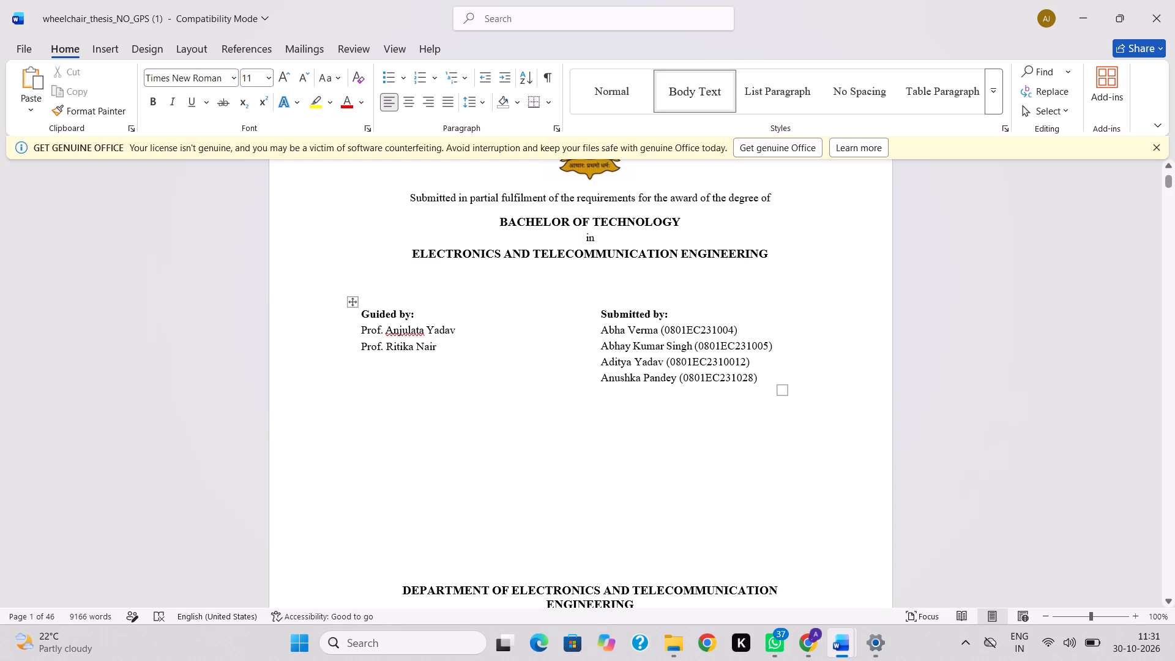
pyautogui.scroll(1, 666, 271)
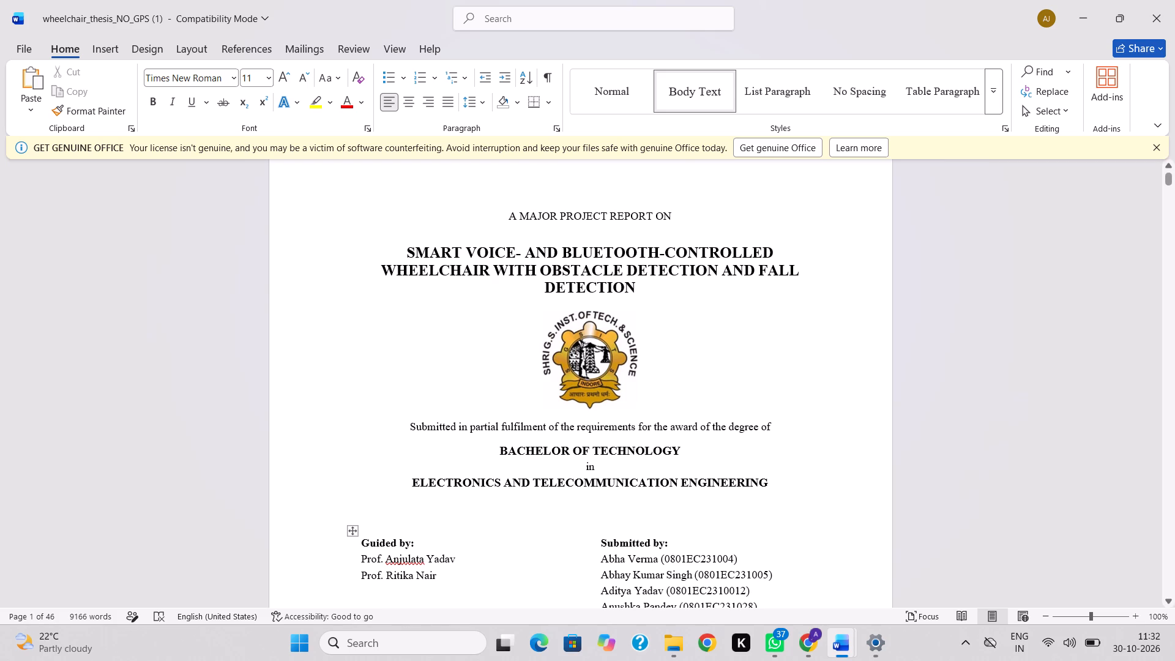
pyautogui.scroll(-5, 679, 410)
pyautogui.scroll(3, 679, 410)
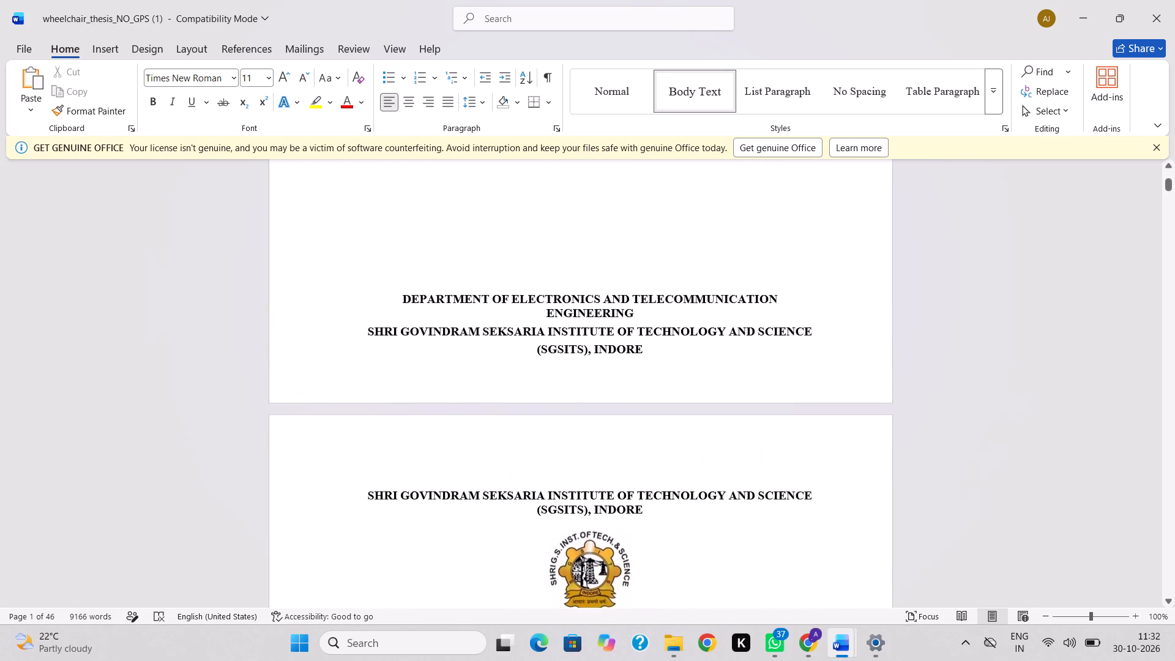
pyautogui.scroll(1, 679, 410)
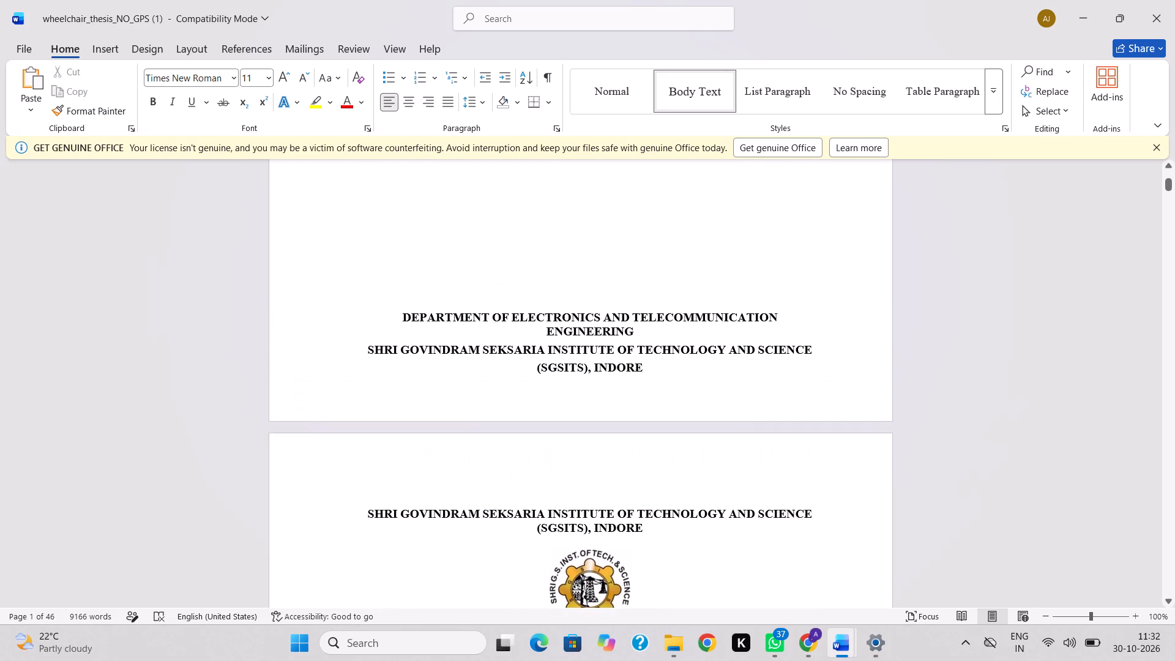
pyautogui.scroll(1, 679, 410)
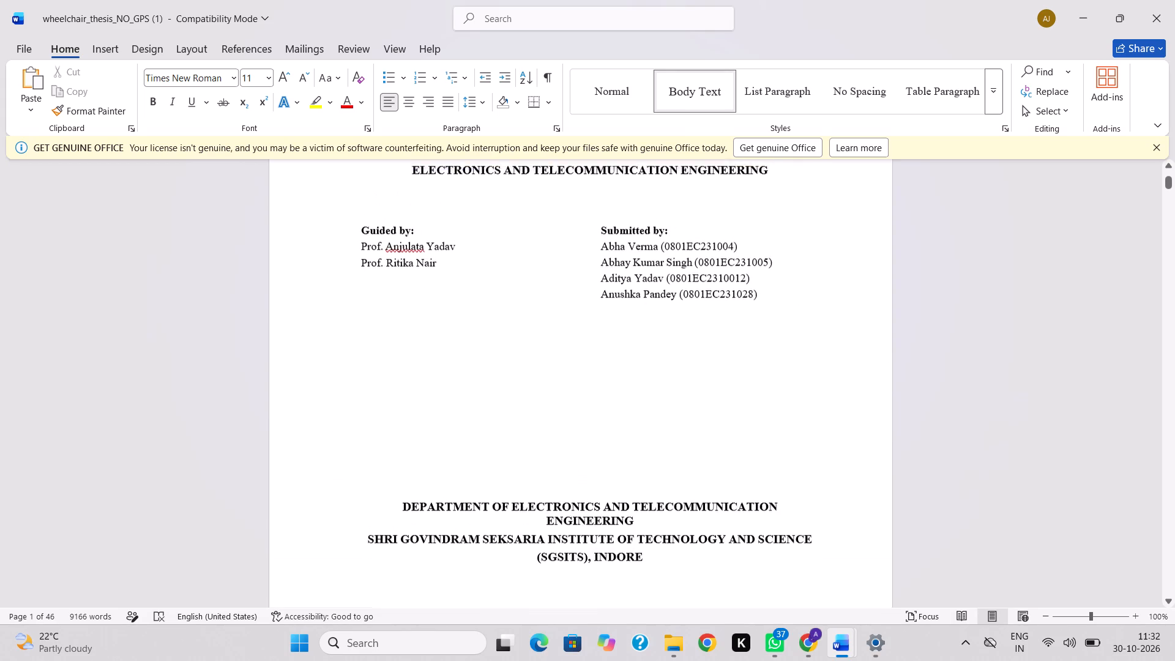
pyautogui.scroll(3, 679, 410)
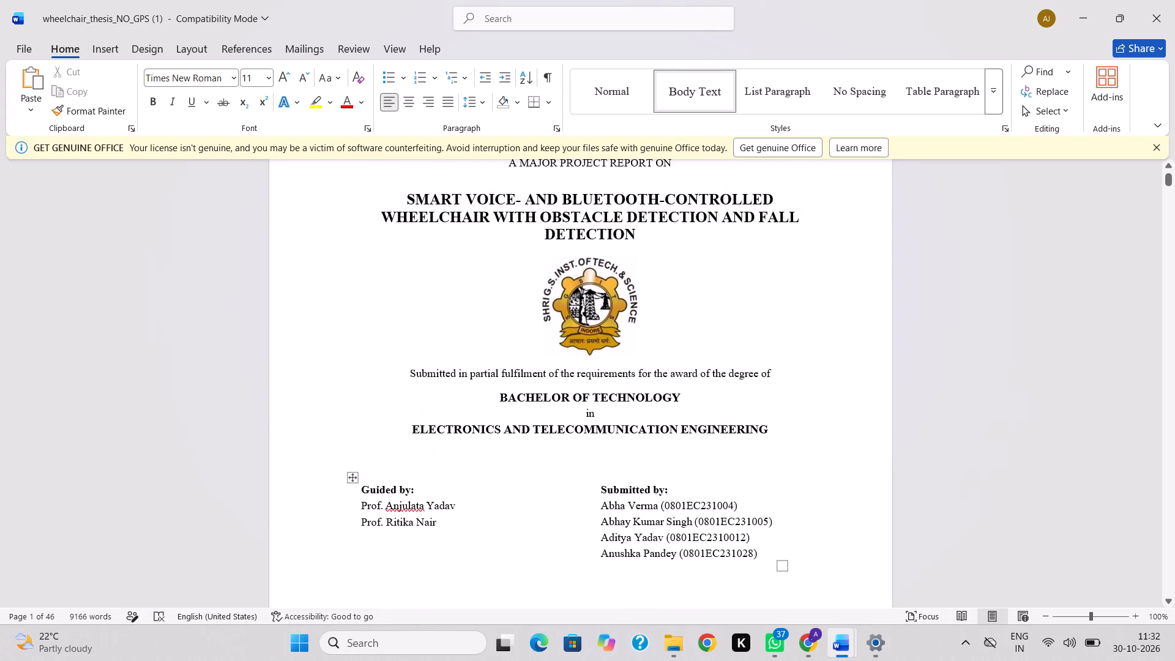
pyautogui.scroll(1, 679, 410)
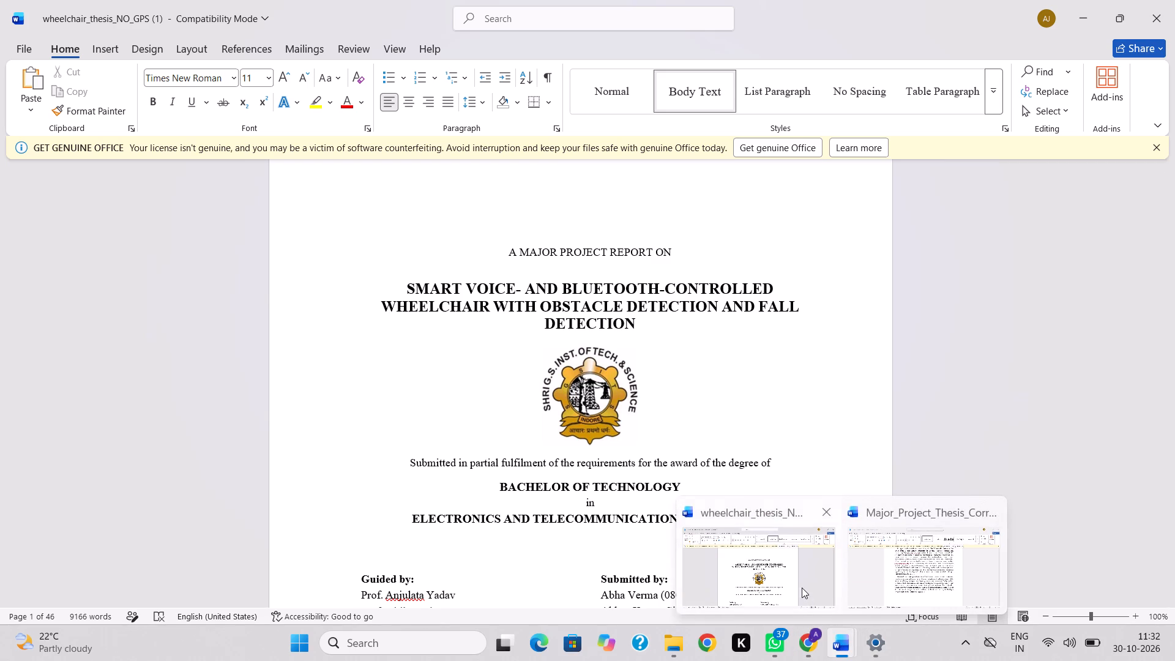
# Examine the title page wording and layout in Major_Project_Thesis_Corrected for comparison, and close that document.
pyautogui.click(802, 588)
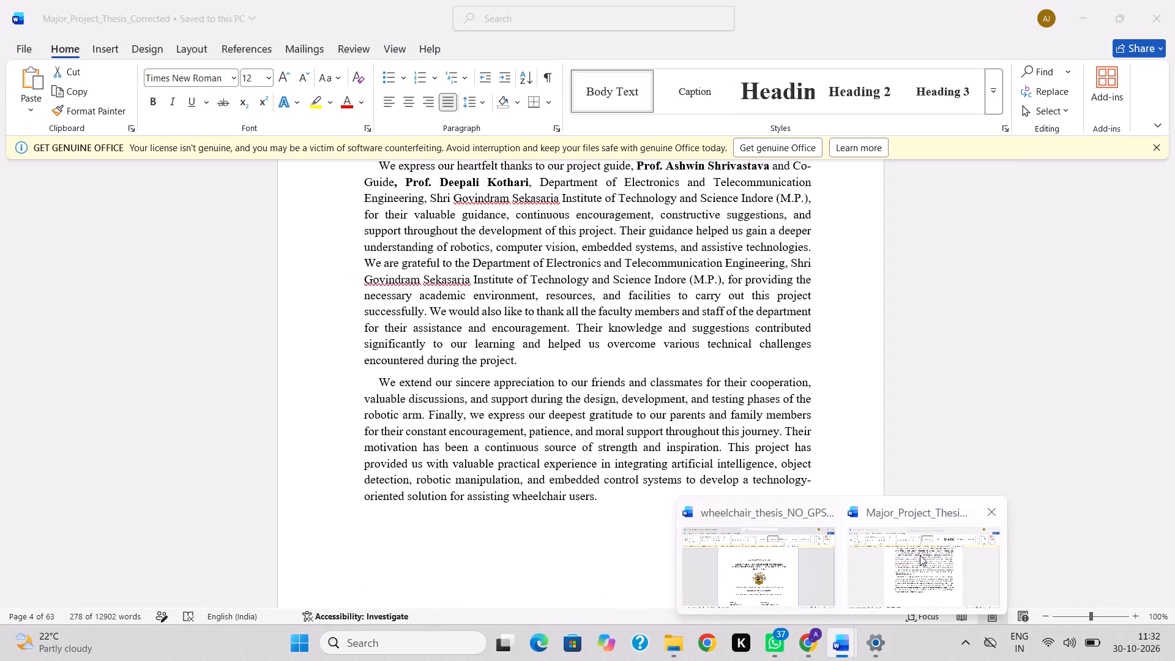
pyautogui.click(920, 555)
pyautogui.scroll(20, 720, 374)
pyautogui.scroll(1, 720, 374)
pyautogui.click(720, 374)
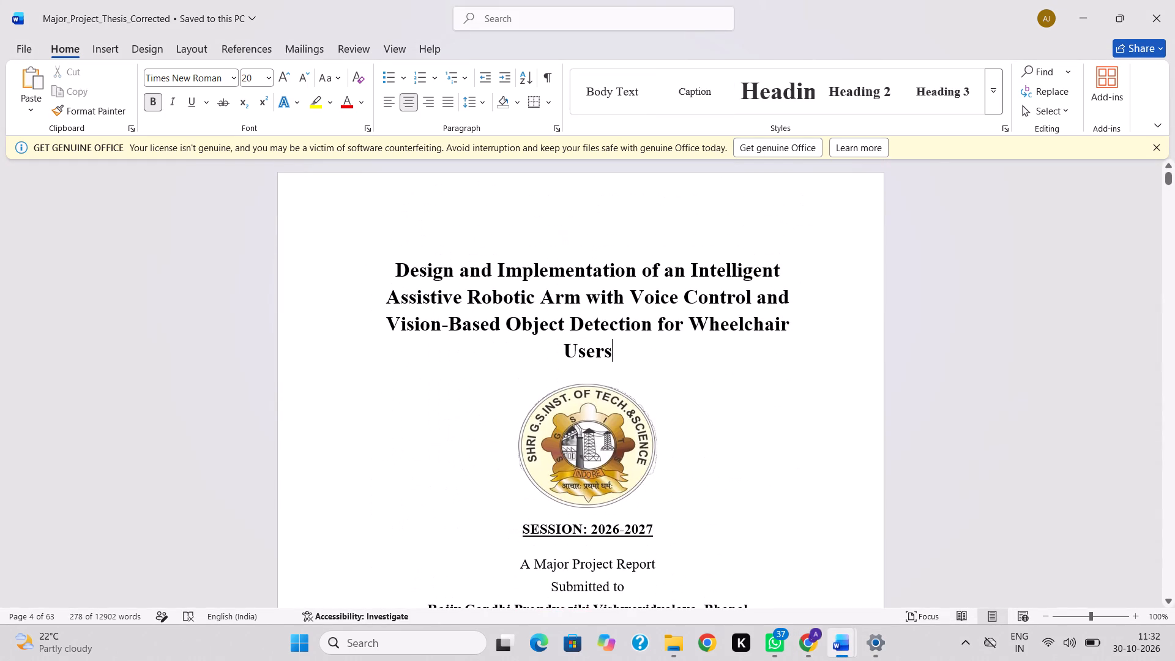
pyautogui.scroll(-1, 701, 450)
pyautogui.scroll(1, 701, 450)
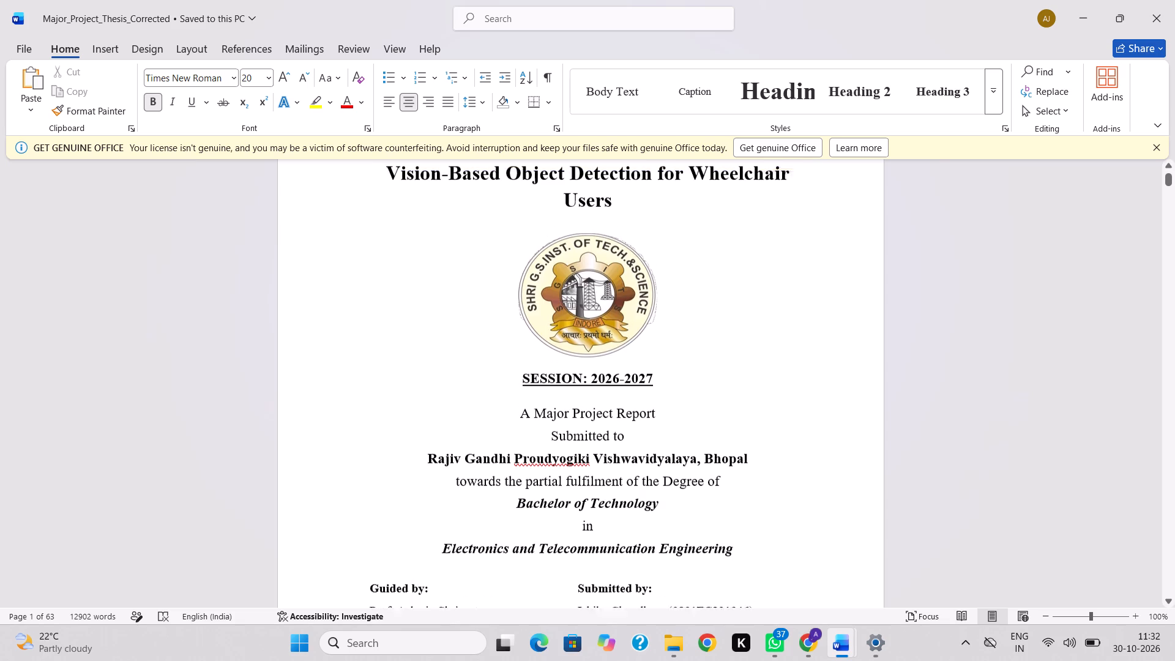
pyautogui.scroll(1, 701, 450)
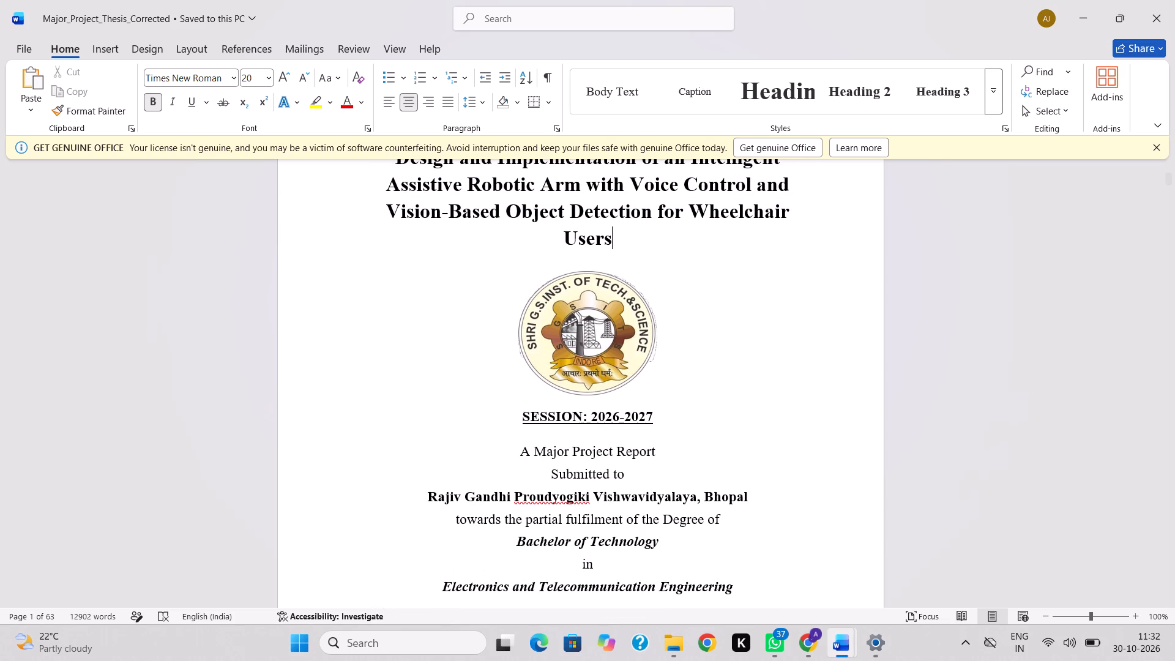
pyautogui.scroll(-1, 842, 381)
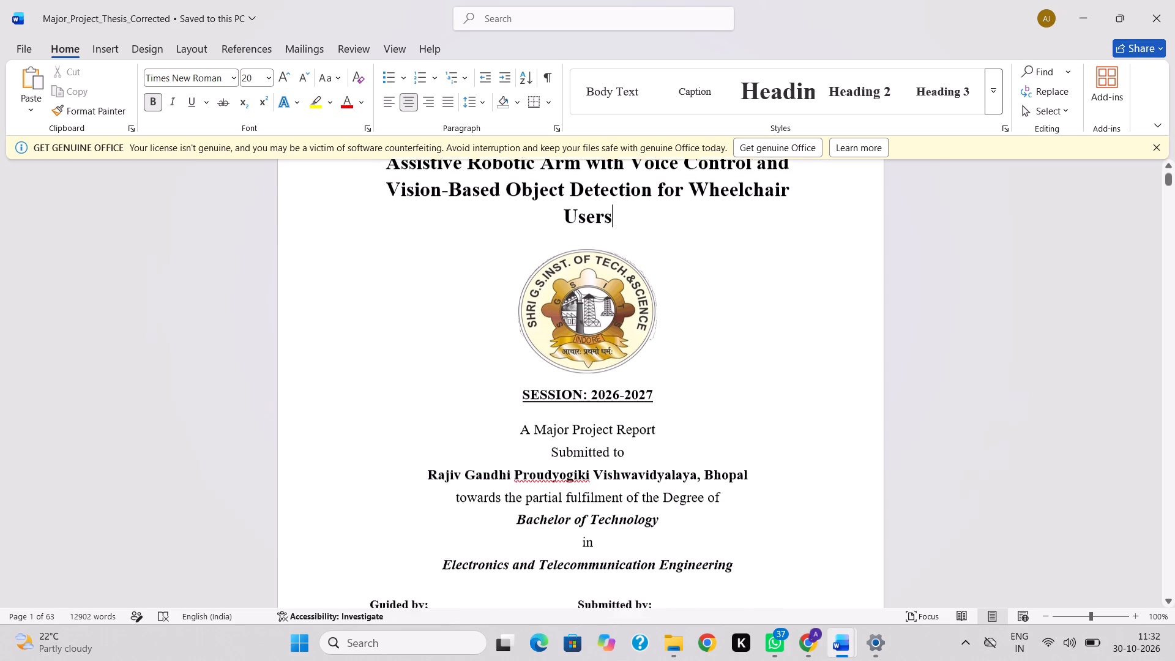
pyautogui.scroll(-1, 842, 381)
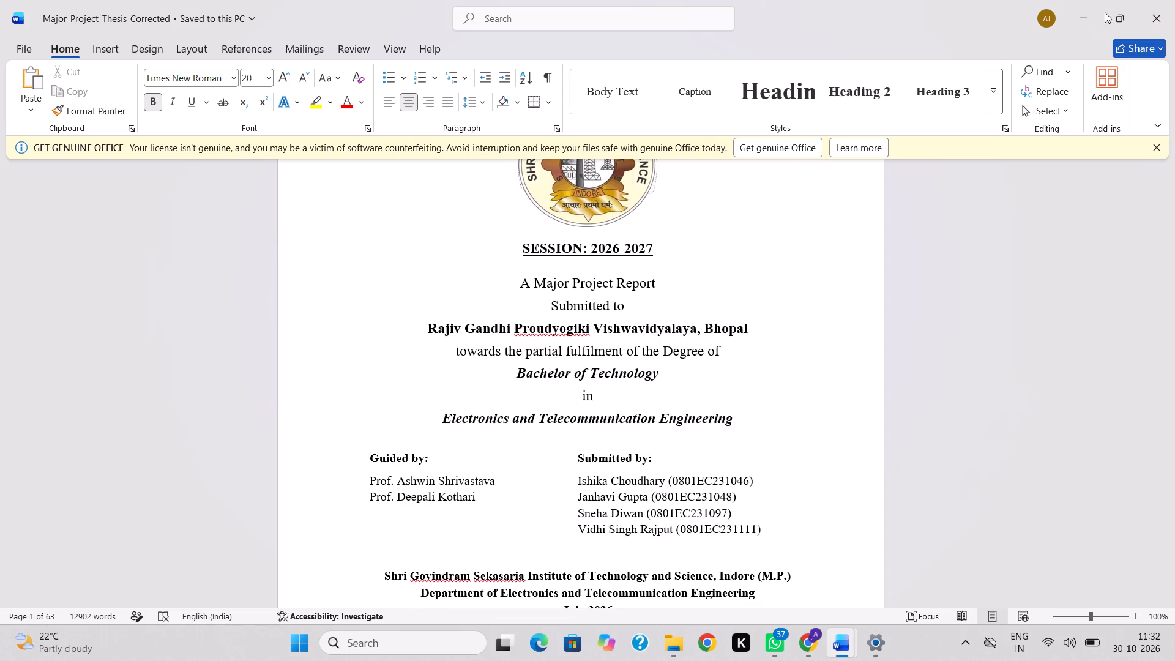
pyautogui.click(1174, 12)
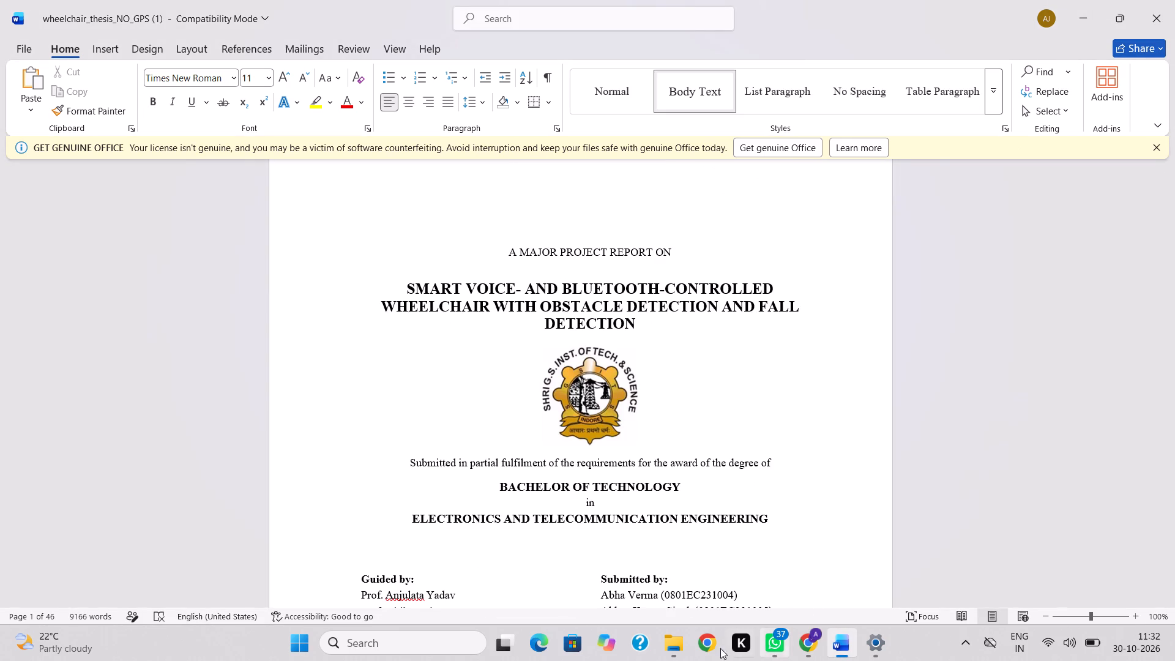
# Open the Major Project Report Format_EC Dept.-1 PDF from Downloads and copy its title-page text from the SESSION line through "Electronics and Telecommunication Engineering".
pyautogui.click(668, 635)
pyautogui.click(725, 298)
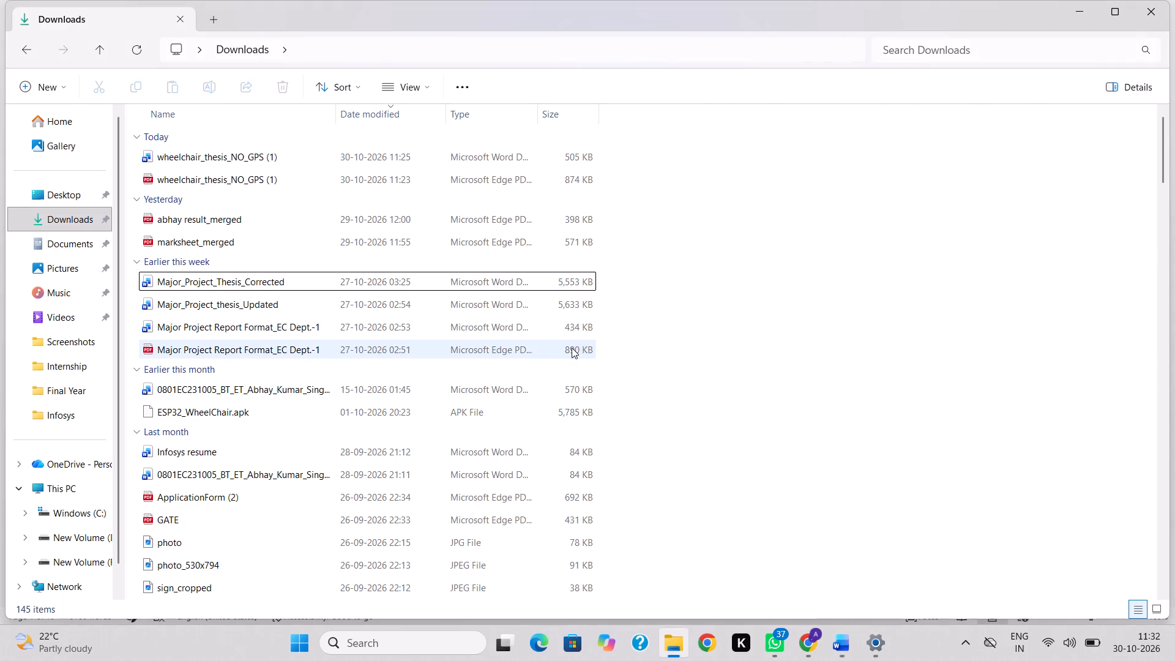
pyautogui.doubleClick(512, 348)
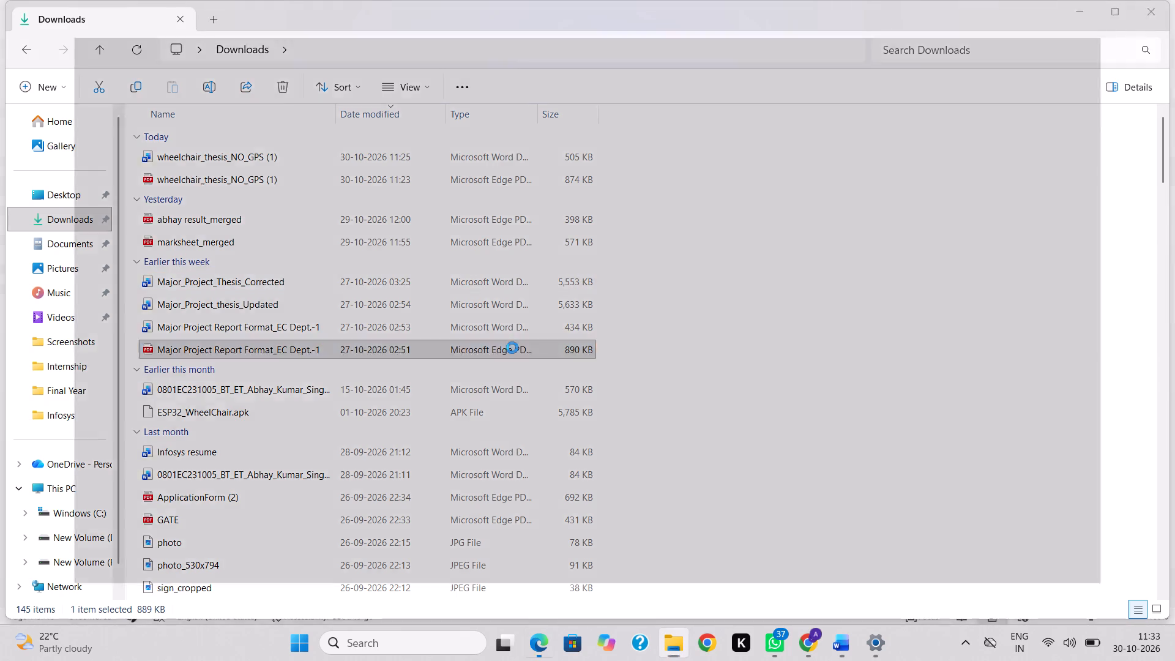
pyautogui.scroll(-1, 512, 348)
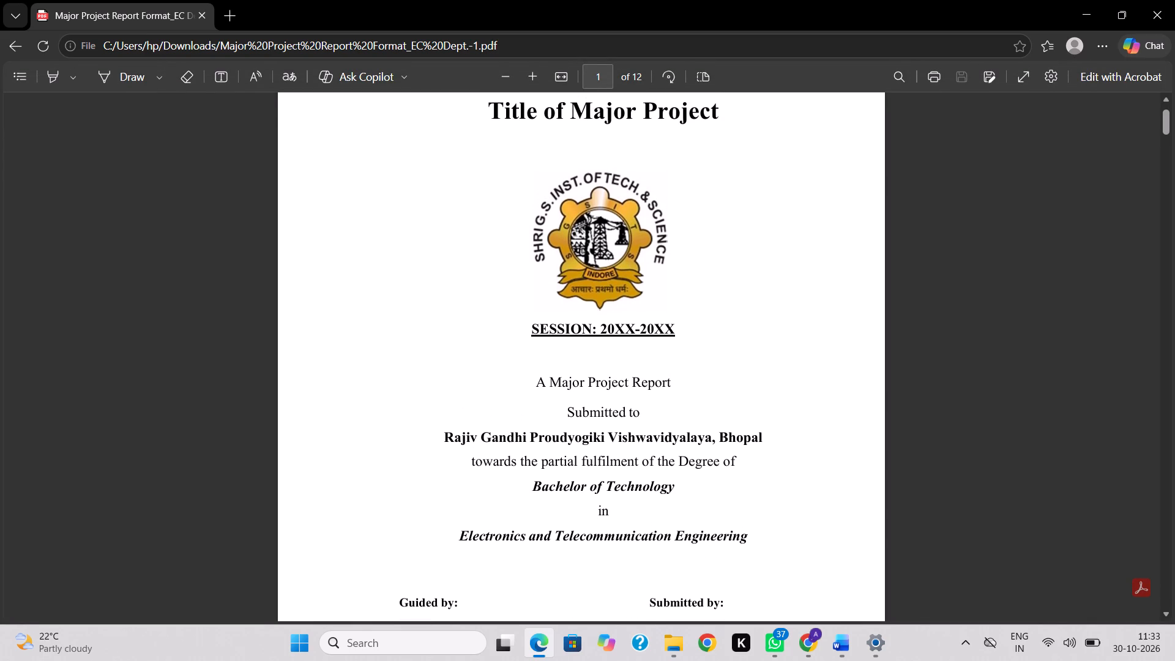
pyautogui.moveTo(528, 329); pyautogui.dragTo(782, 539)
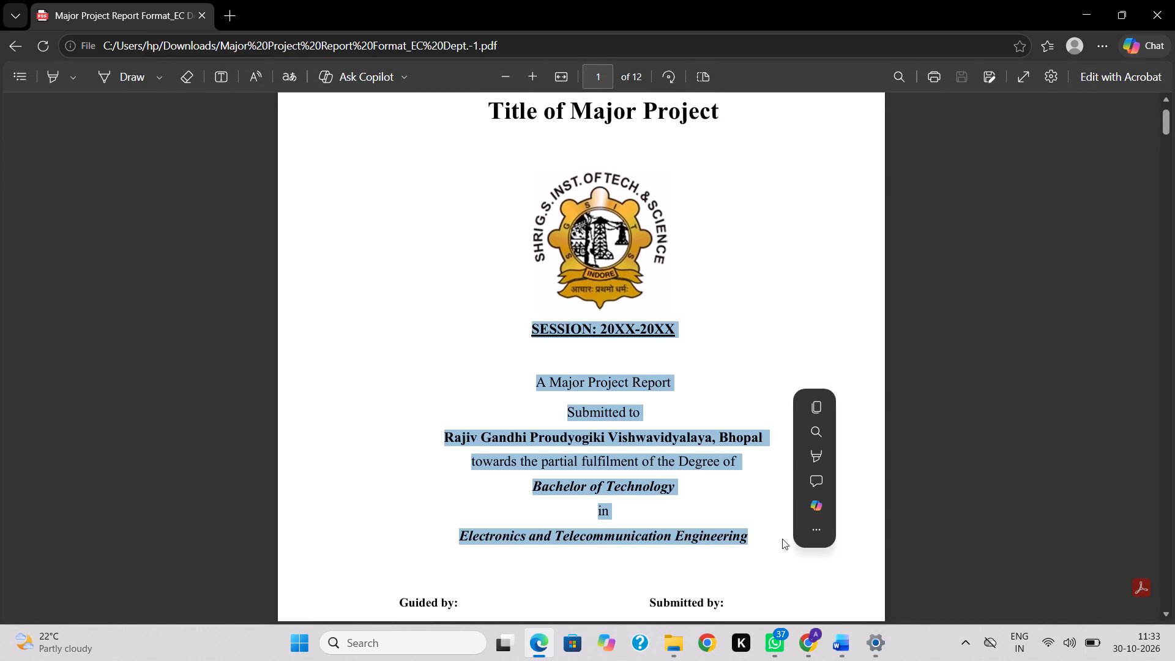
pyautogui.hotkey('ctrl', 'c')
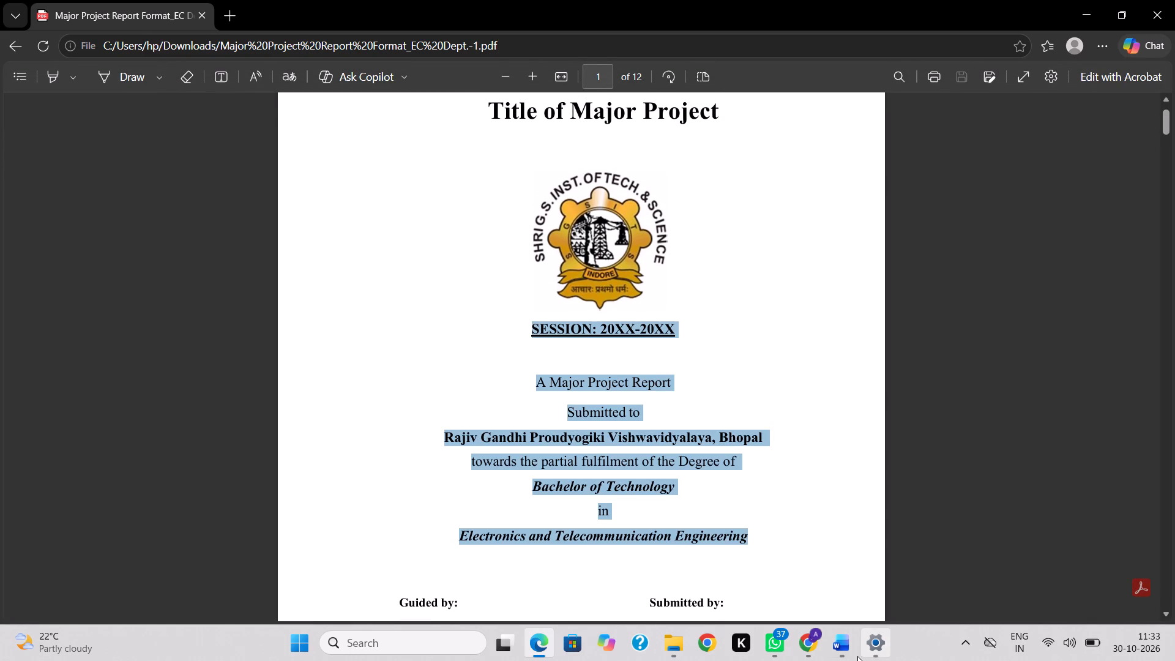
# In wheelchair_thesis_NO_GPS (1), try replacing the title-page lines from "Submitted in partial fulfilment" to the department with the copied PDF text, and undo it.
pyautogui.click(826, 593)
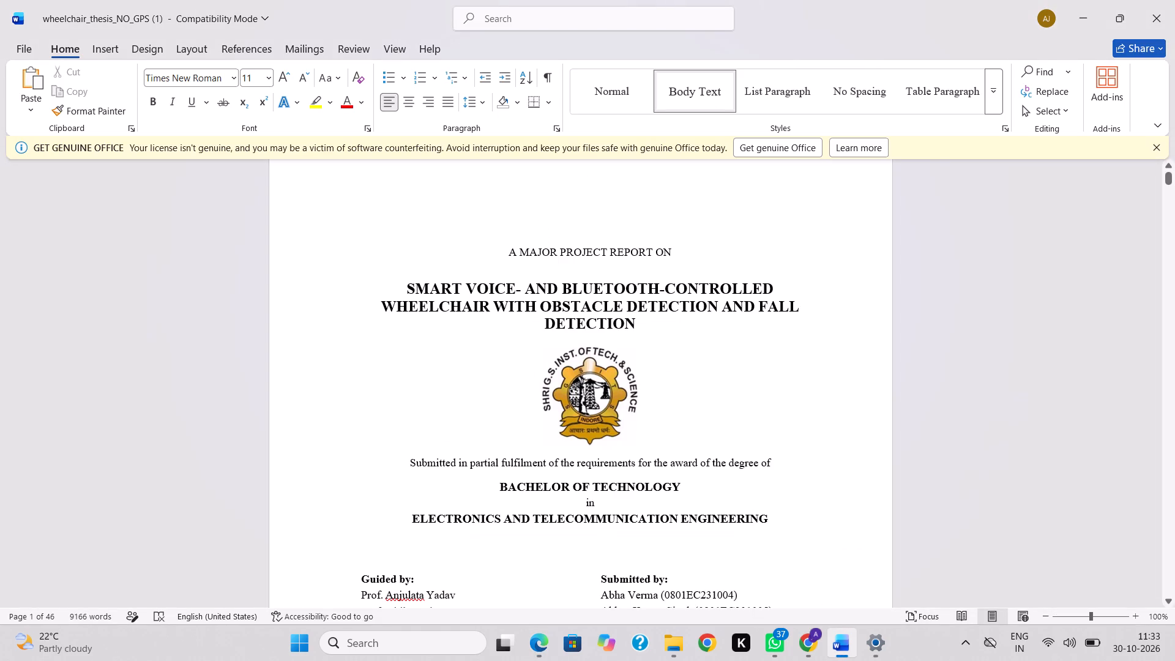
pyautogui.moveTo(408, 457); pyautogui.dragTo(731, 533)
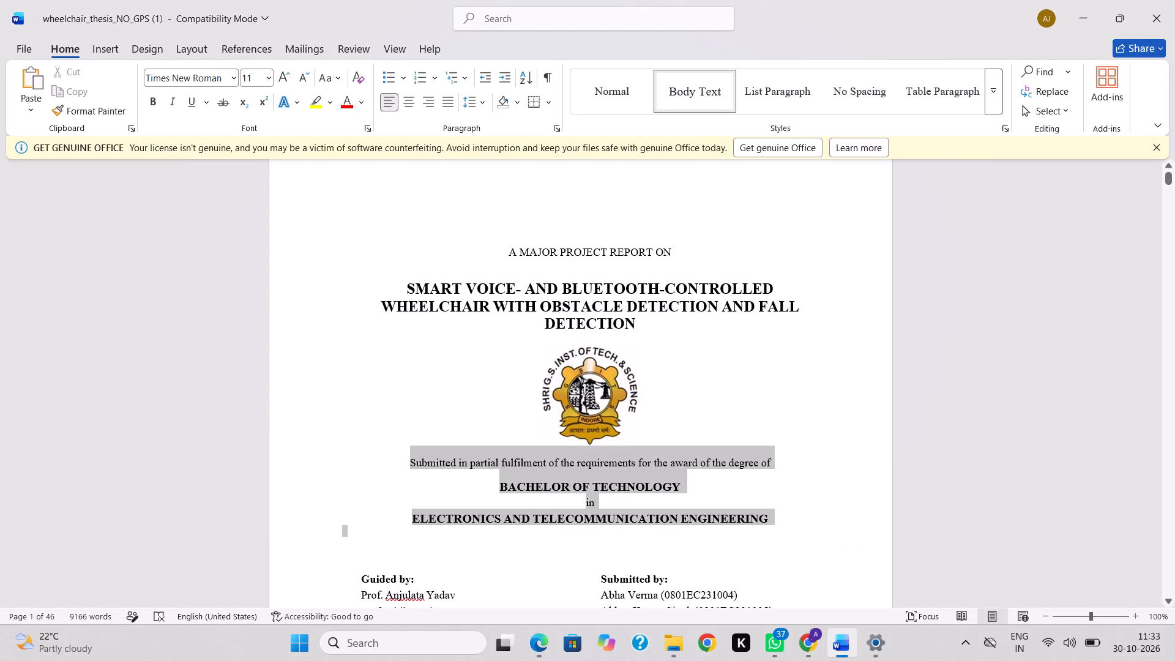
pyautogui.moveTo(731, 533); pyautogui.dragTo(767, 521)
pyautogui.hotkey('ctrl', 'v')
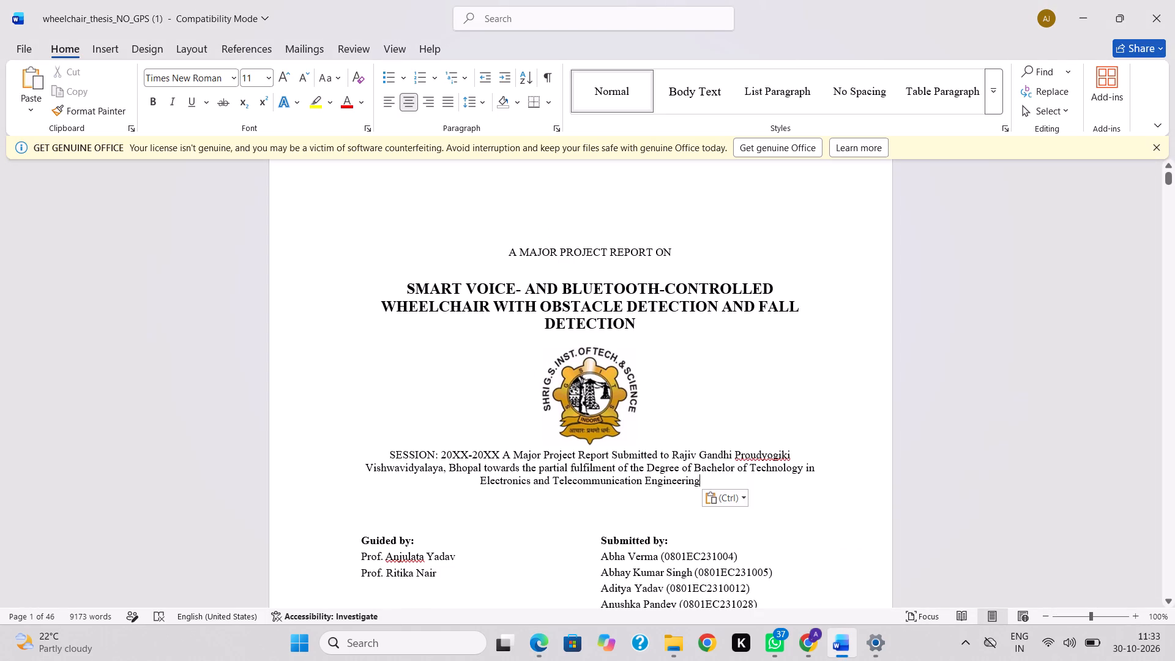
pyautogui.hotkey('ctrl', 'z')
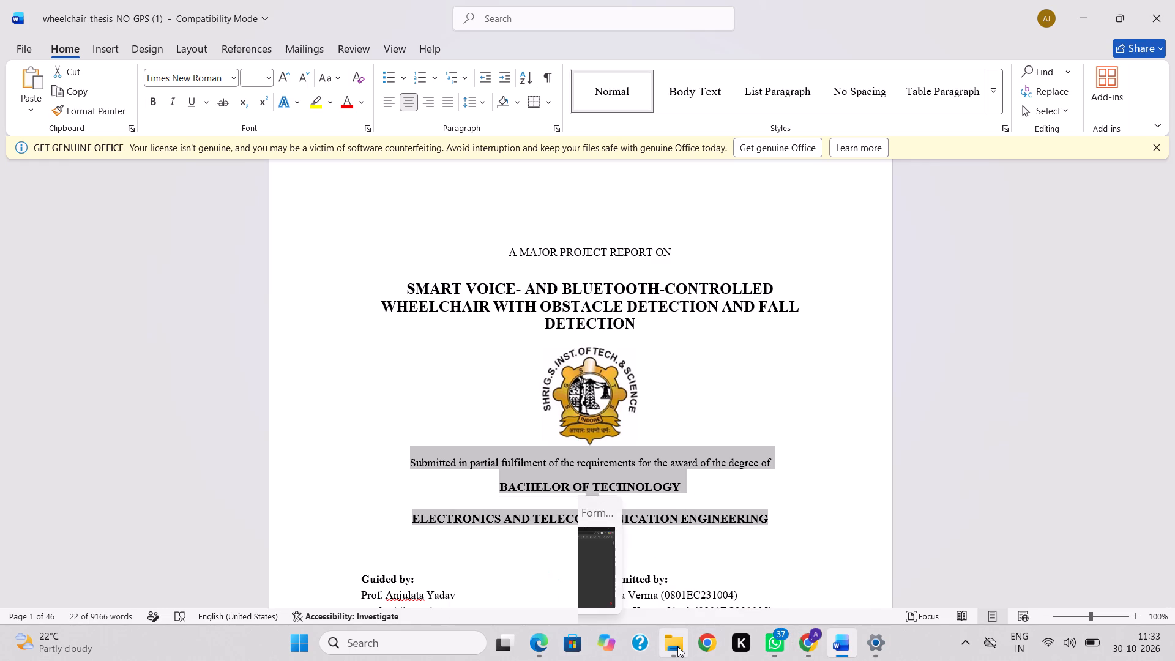
# Open the Word version of Major Project Report Format_EC Dept.-1 from Downloads and copy its title-page text from SESSION through "Electronics and Telecommunication Engineering".
pyautogui.click(679, 561)
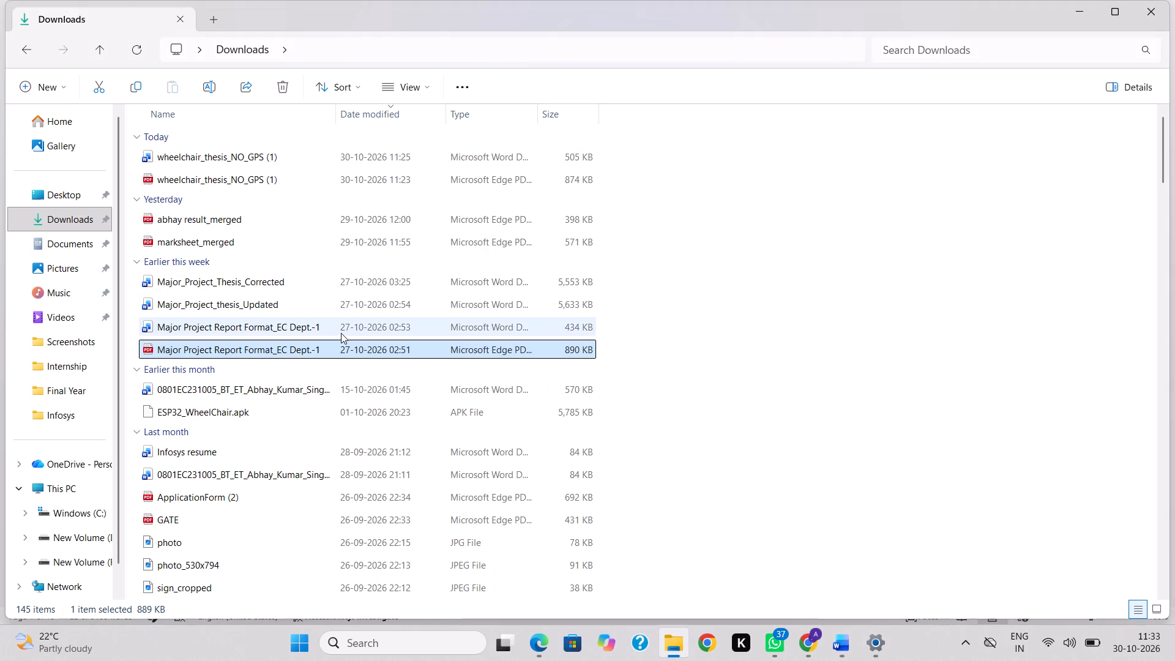
pyautogui.doubleClick(341, 333)
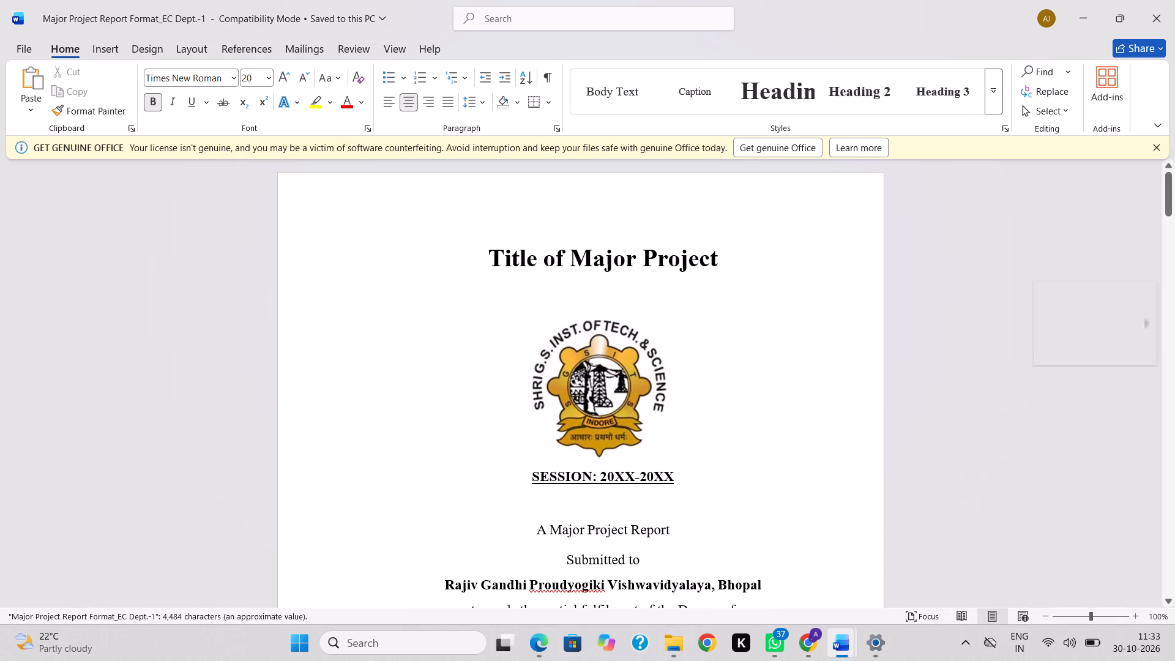
pyautogui.moveTo(523, 461); pyautogui.dragTo(578, 514)
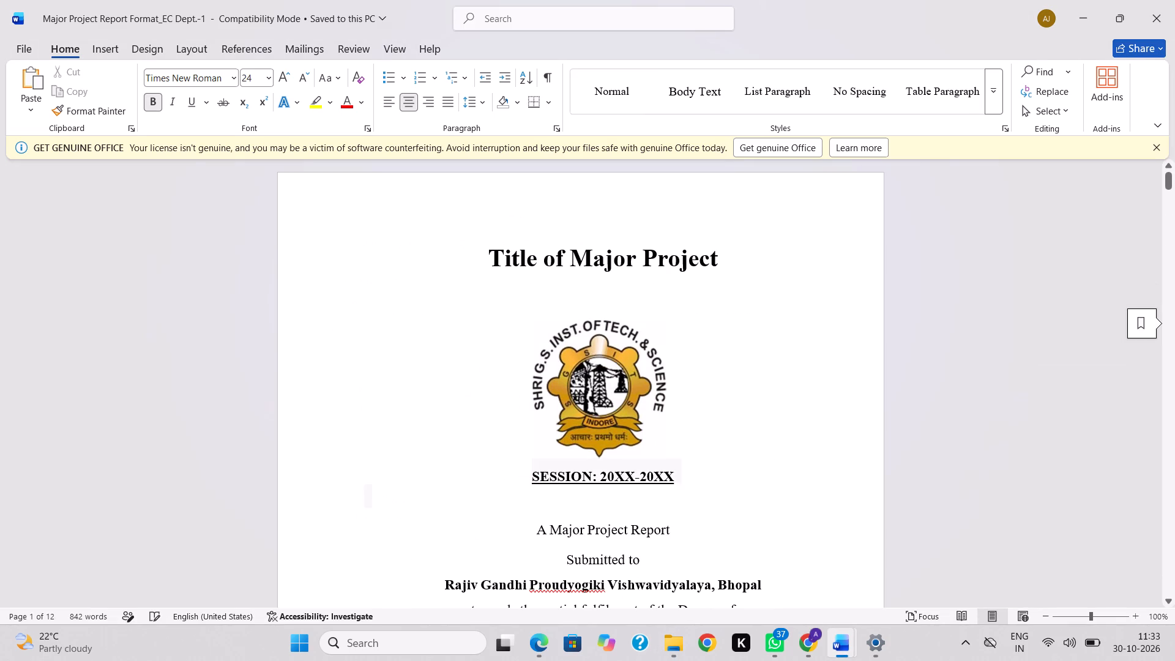
pyautogui.moveTo(578, 514); pyautogui.dragTo(750, 490)
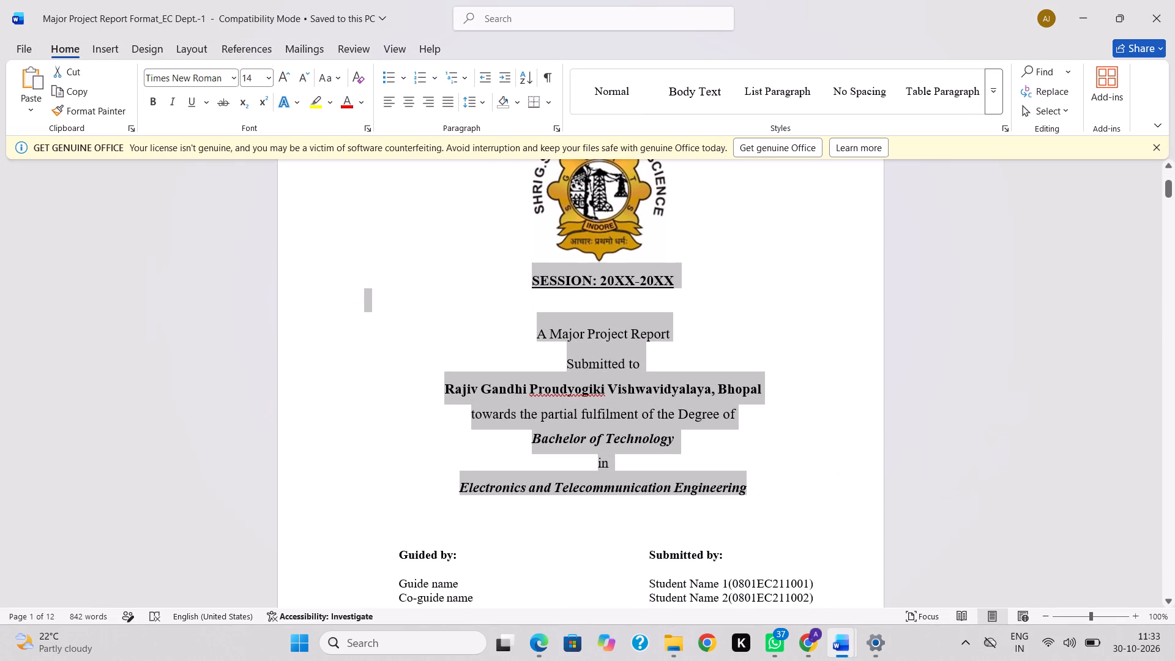
pyautogui.hotkey('ctrl', 'c')
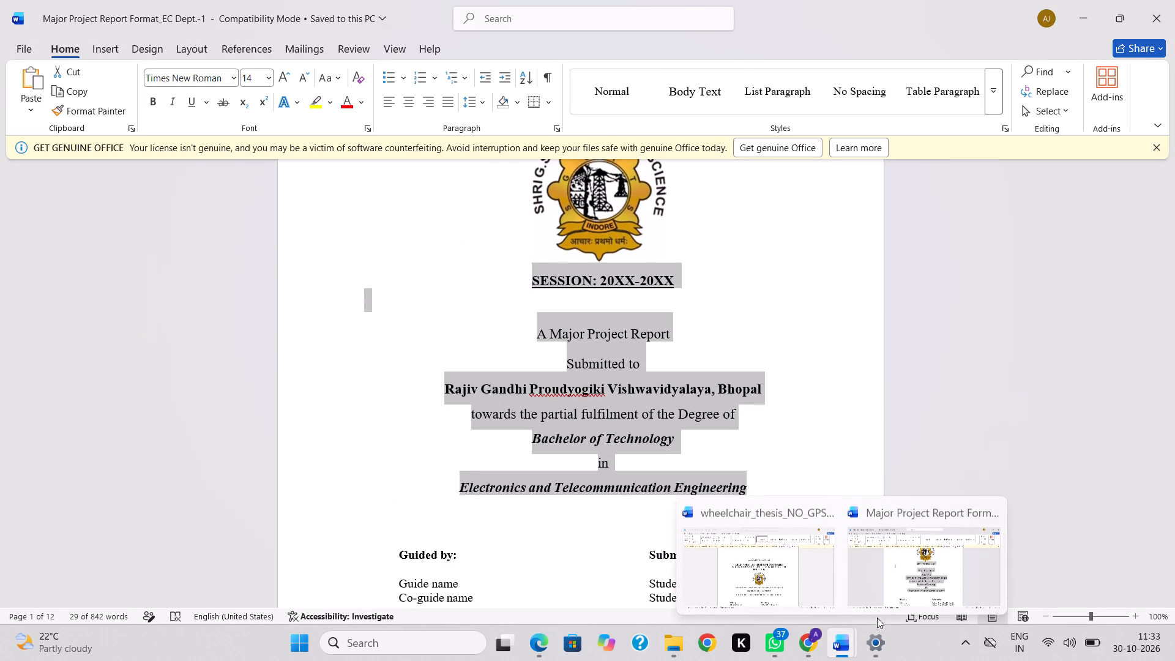
# Return to wheelchair_thesis_NO_GPS (1) and replace the selected submission, degree and department lines on the title page with the copied formatted text.
pyautogui.click(893, 572)
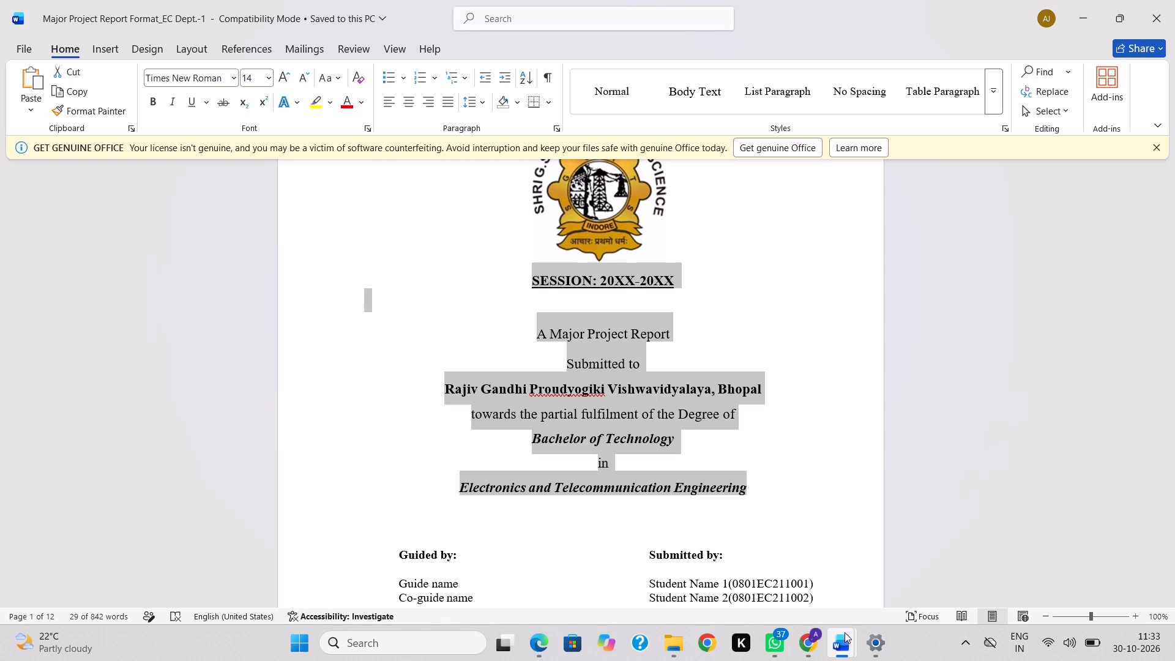
pyautogui.click(777, 554)
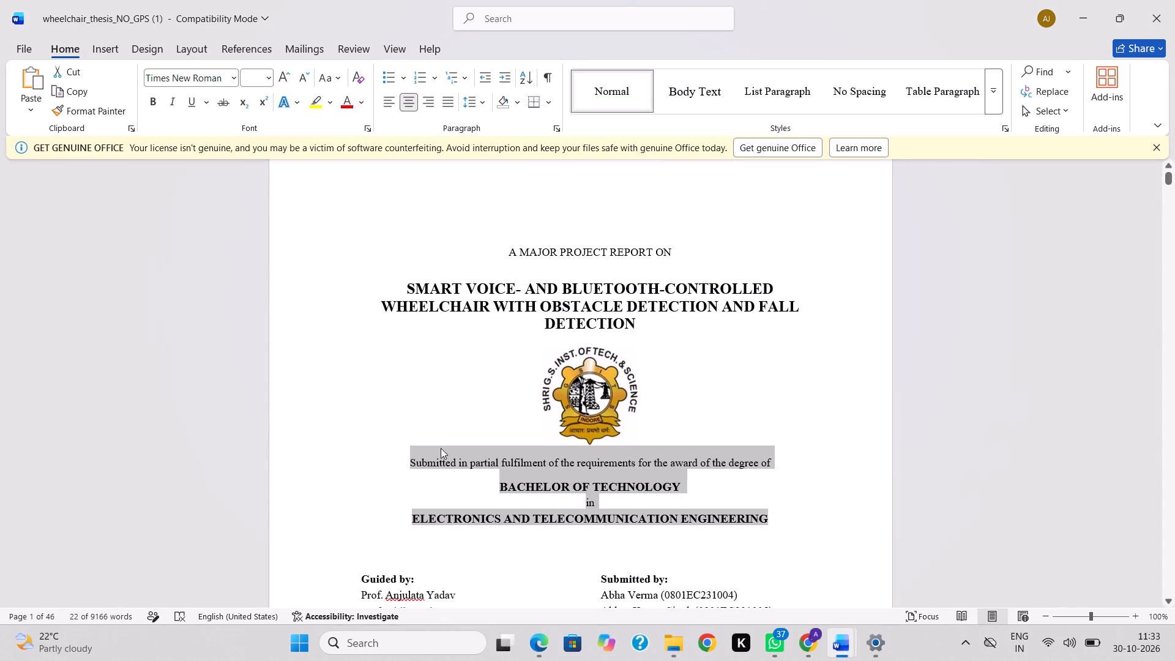
pyautogui.hotkey('ctrl', 'v')
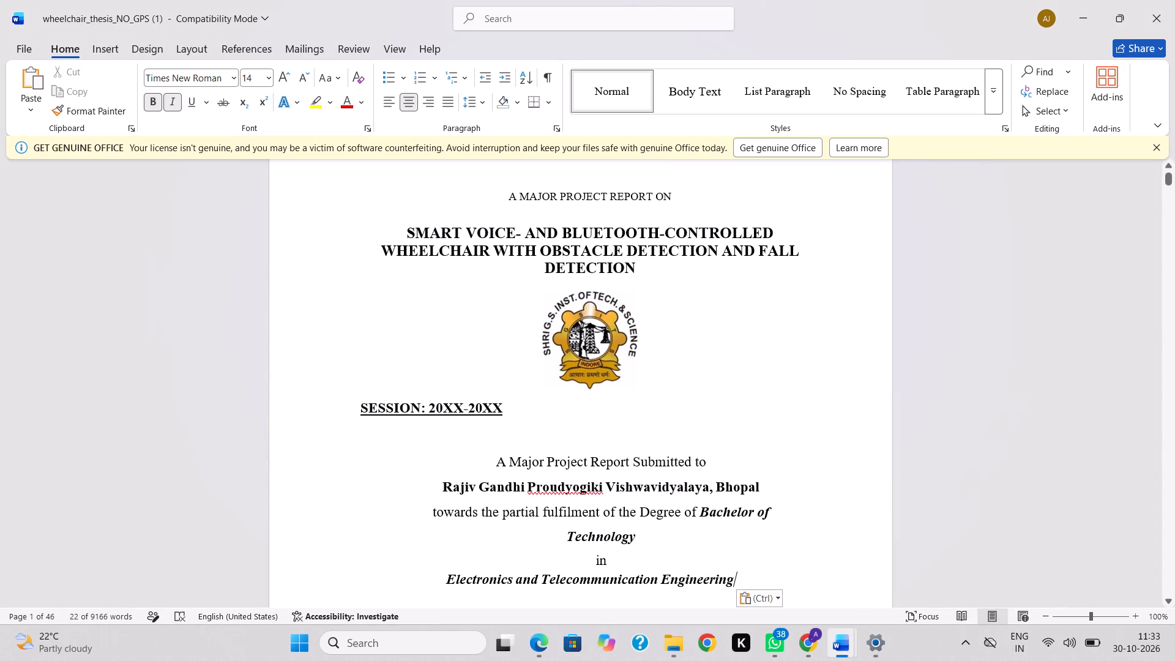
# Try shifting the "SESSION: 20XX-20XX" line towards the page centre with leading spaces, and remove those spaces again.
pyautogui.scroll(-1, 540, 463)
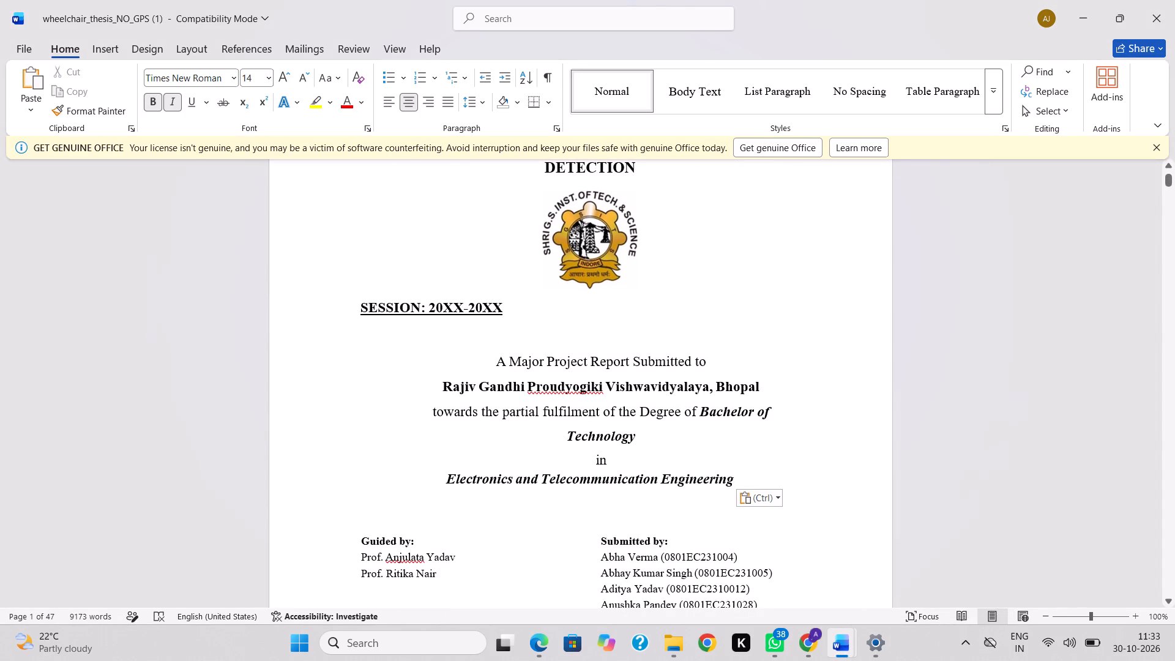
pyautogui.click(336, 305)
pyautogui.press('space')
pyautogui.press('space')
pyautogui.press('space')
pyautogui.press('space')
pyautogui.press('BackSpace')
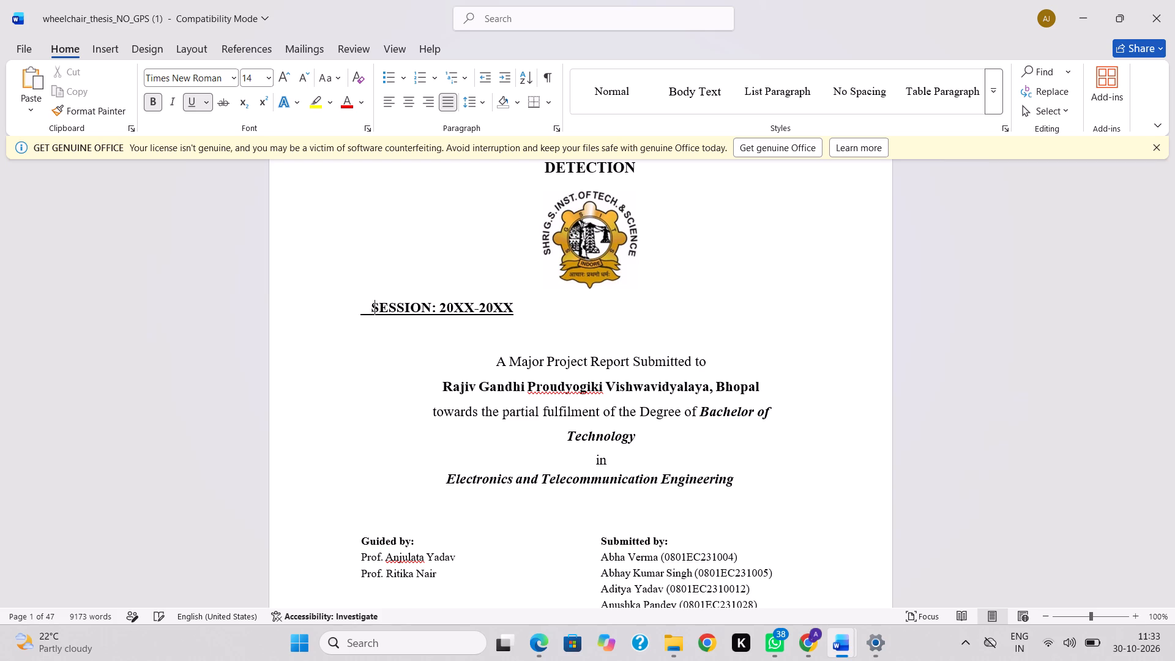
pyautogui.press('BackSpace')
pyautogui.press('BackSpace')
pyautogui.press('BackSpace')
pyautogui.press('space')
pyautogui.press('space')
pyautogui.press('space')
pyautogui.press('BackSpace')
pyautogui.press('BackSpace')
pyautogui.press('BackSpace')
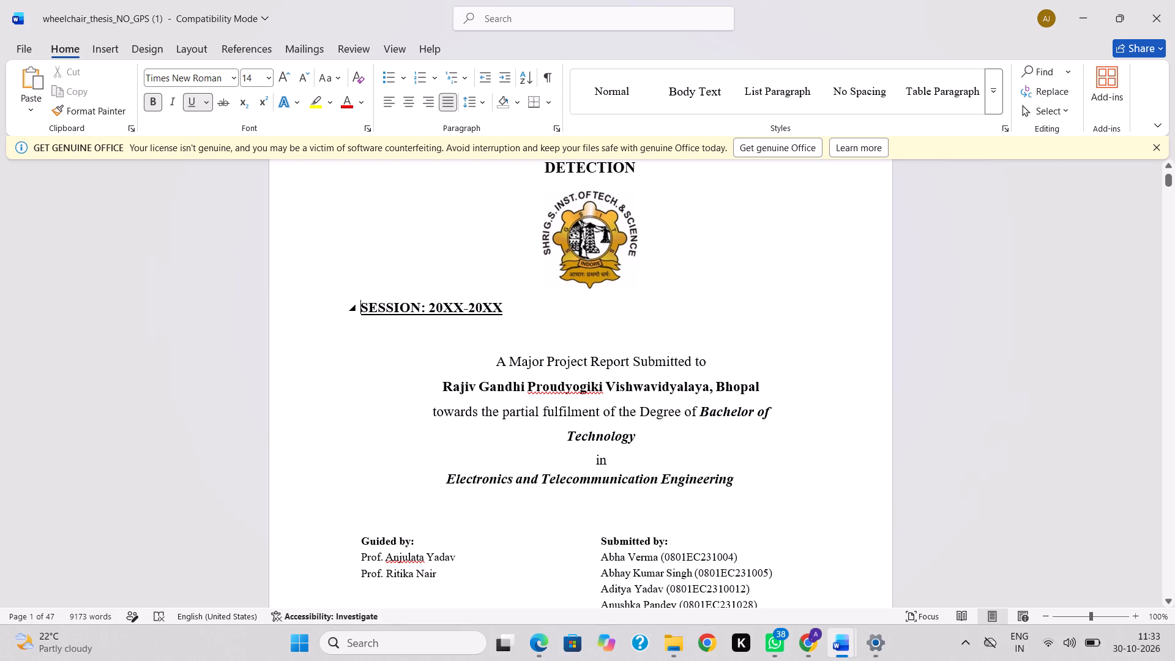
# Centre-align the "SESSION: 20XX-20XX" line below the institute logo.
pyautogui.moveTo(362, 304); pyautogui.dragTo(520, 315)
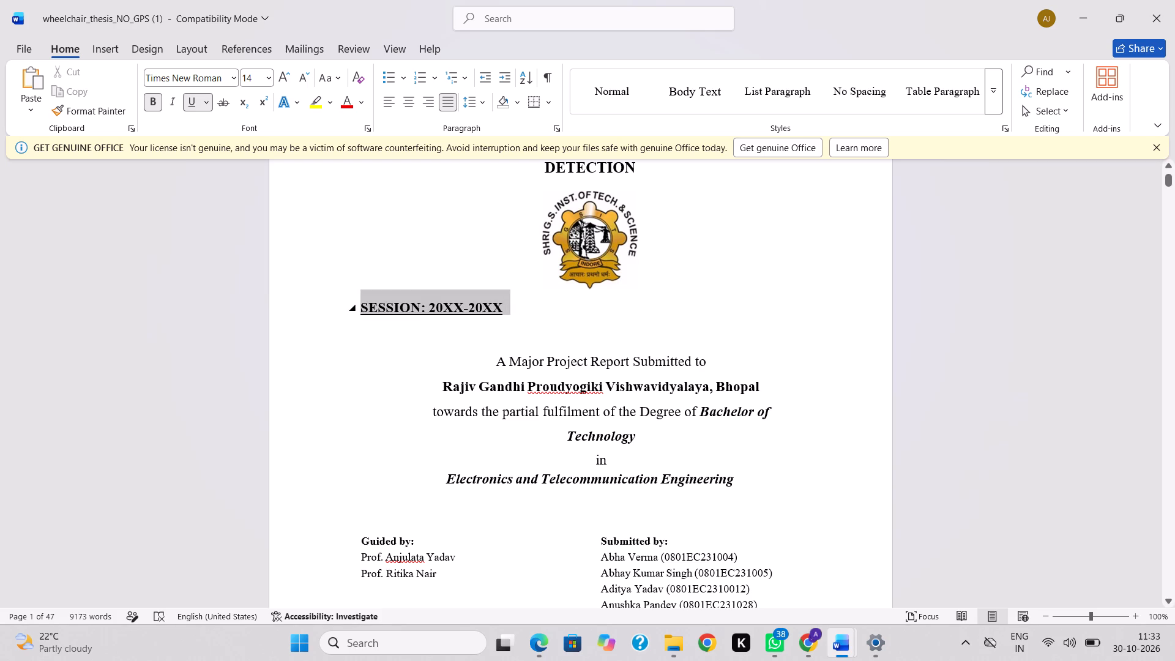
pyautogui.moveTo(520, 315); pyautogui.dragTo(520, 308)
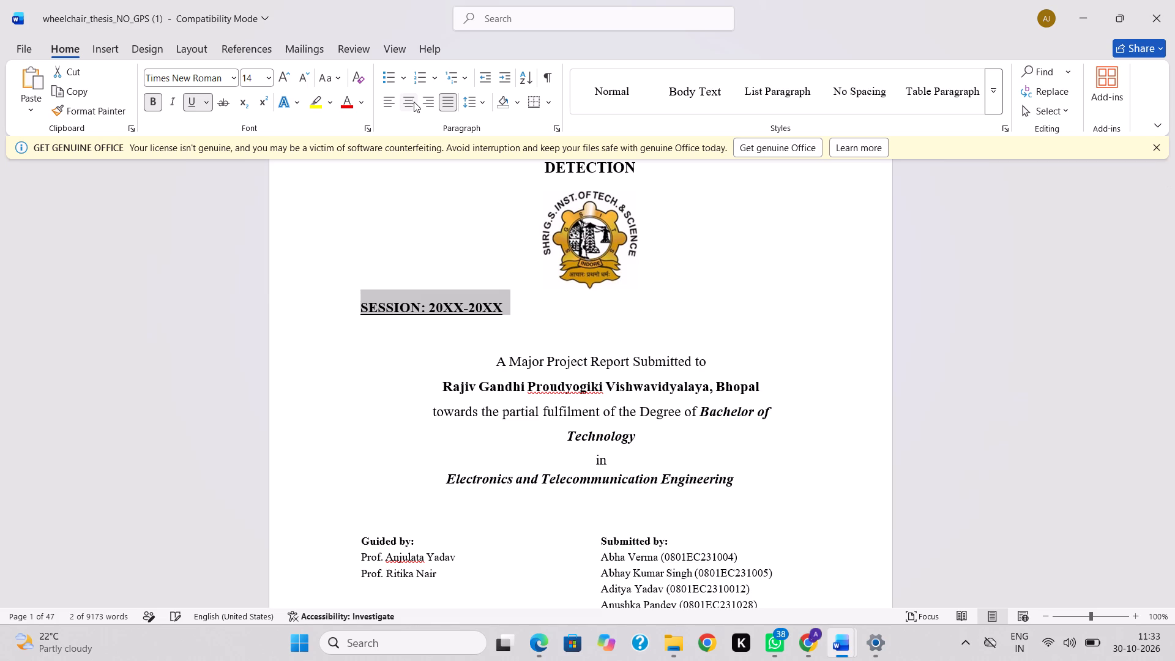
pyautogui.click(411, 102)
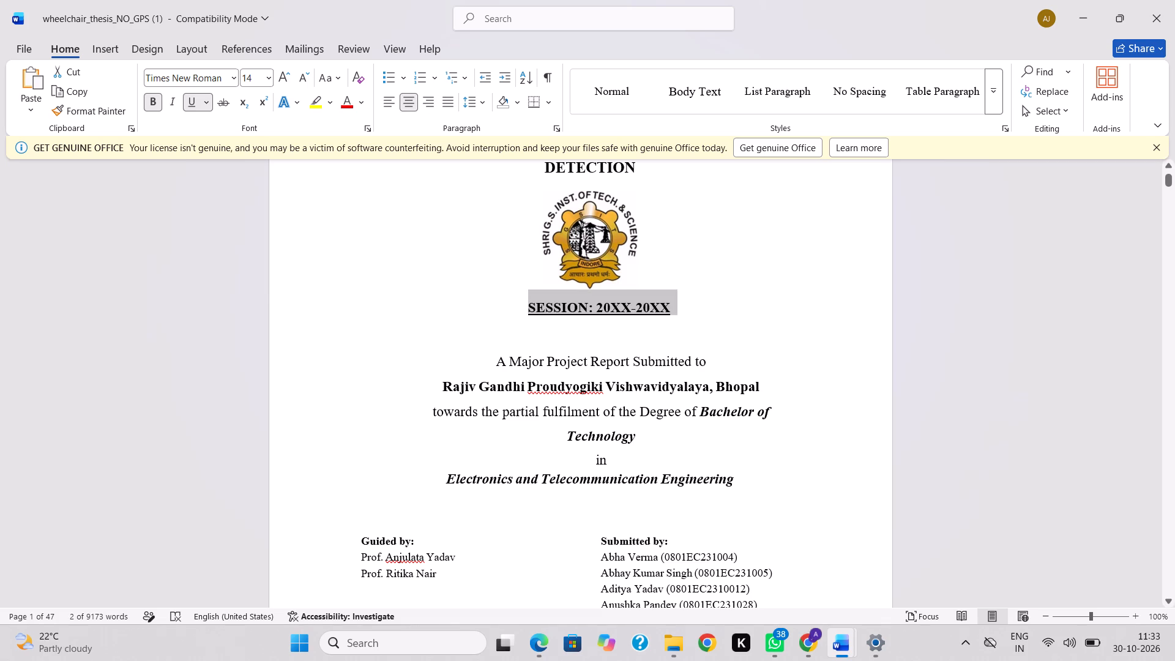
# Insert an empty line between the institute logo and the "SESSION: 20XX-20XX" line.
pyautogui.click(738, 259)
pyautogui.scroll(1, 738, 259)
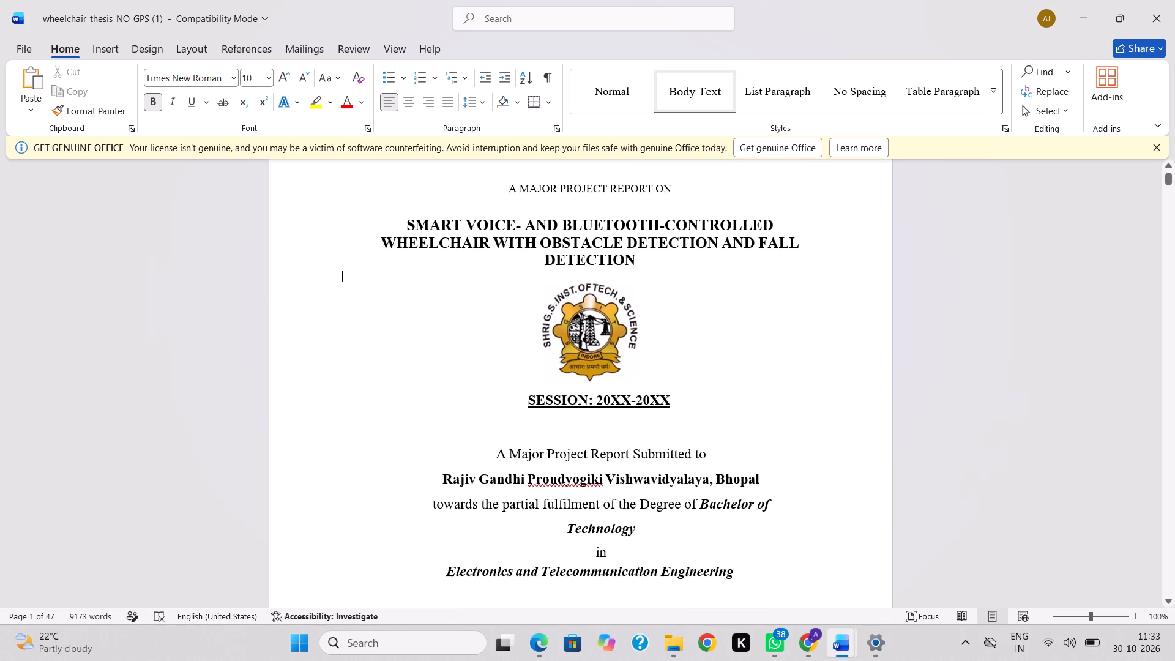
pyautogui.click(667, 353)
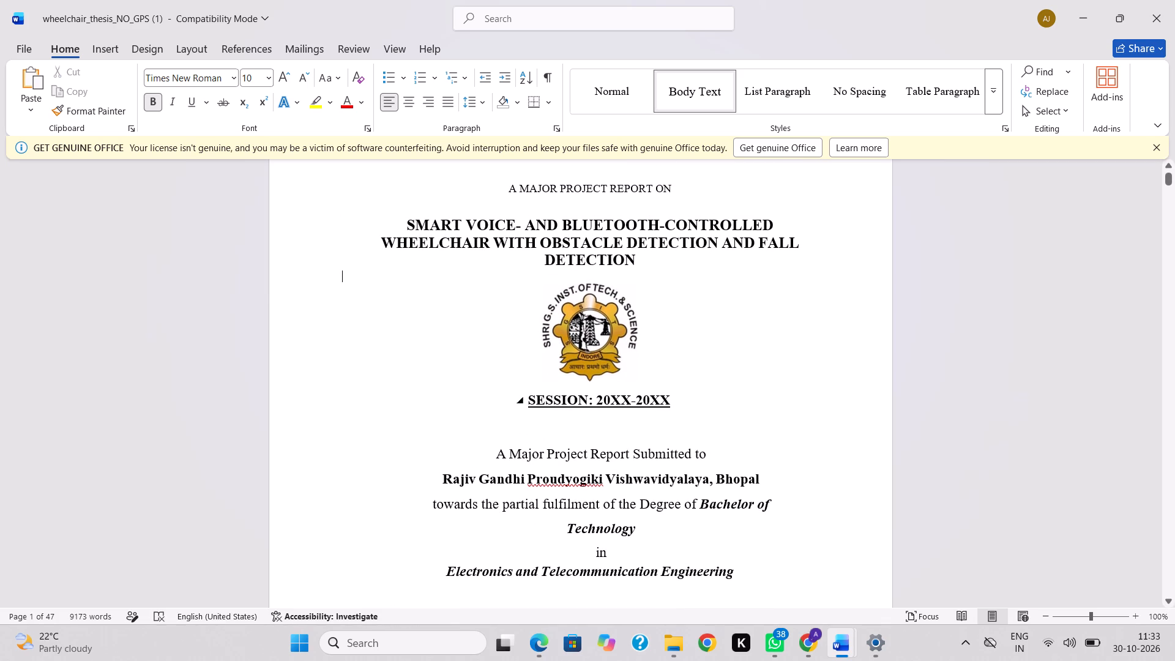
pyautogui.click(528, 389)
pyautogui.press('Return')
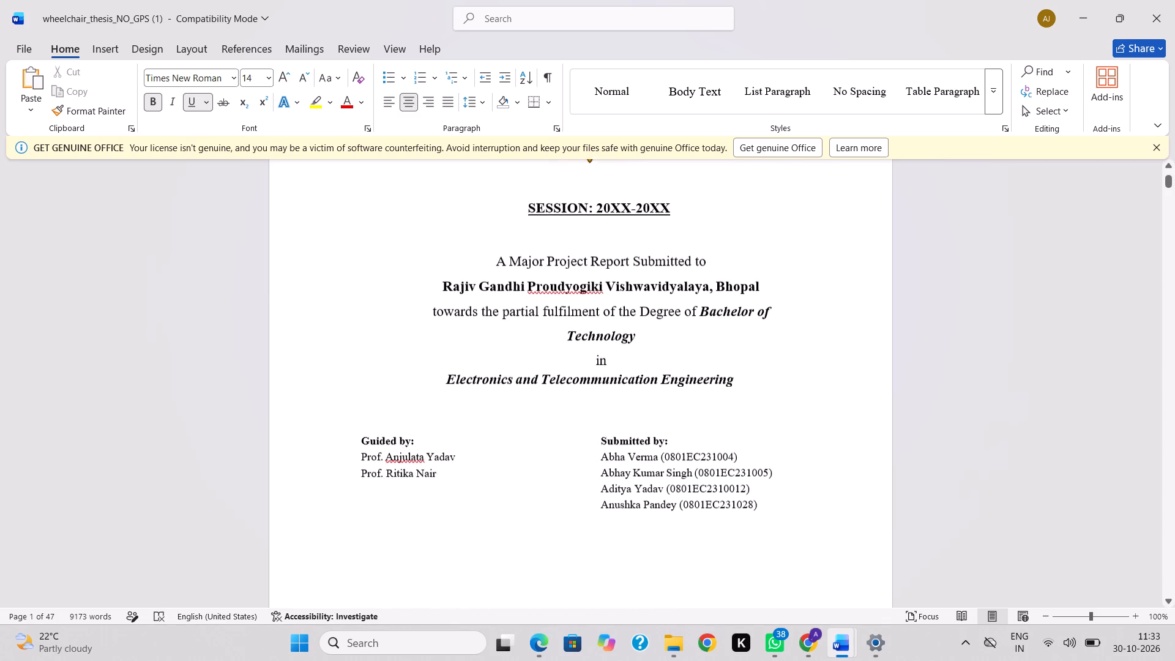
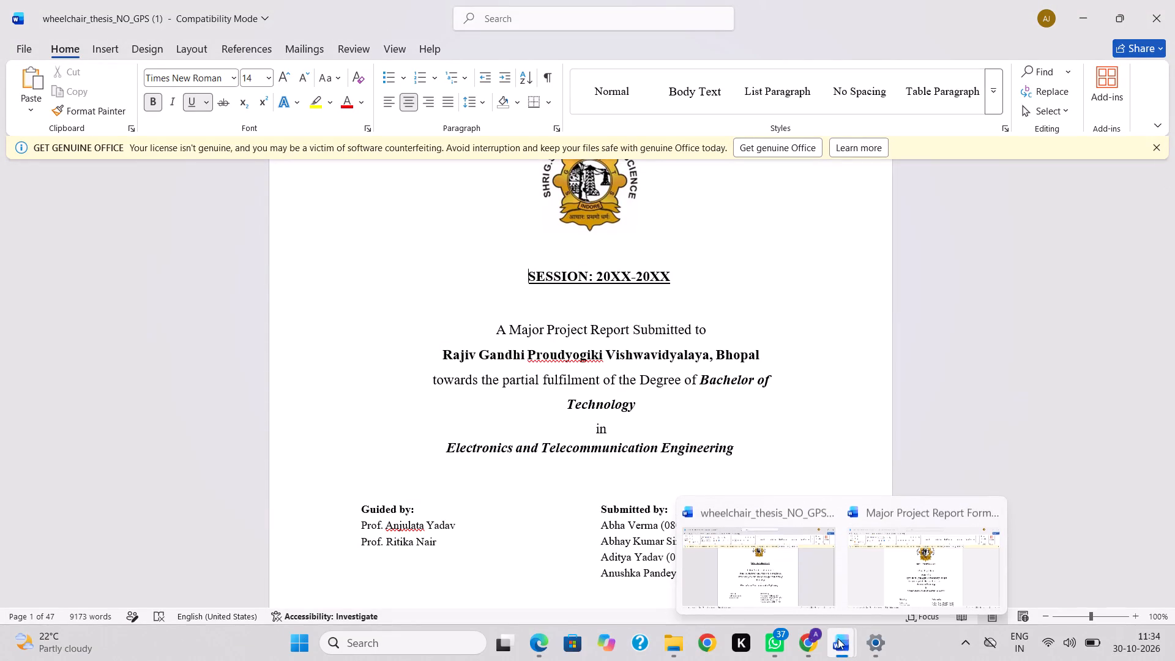
# Replace the acknowledgement paragraphs and the student names line below them with the copied acknowledgement text.
pyautogui.scroll(-5, 715, 425)
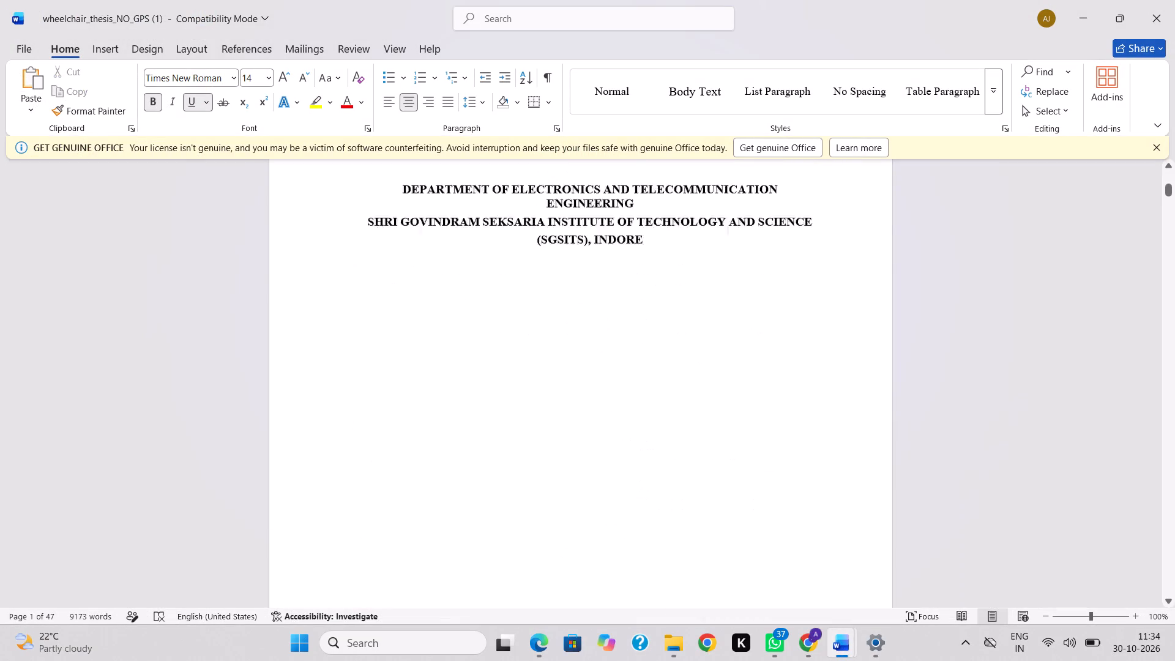
pyautogui.scroll(-4, 715, 425)
pyautogui.scroll(1, 715, 425)
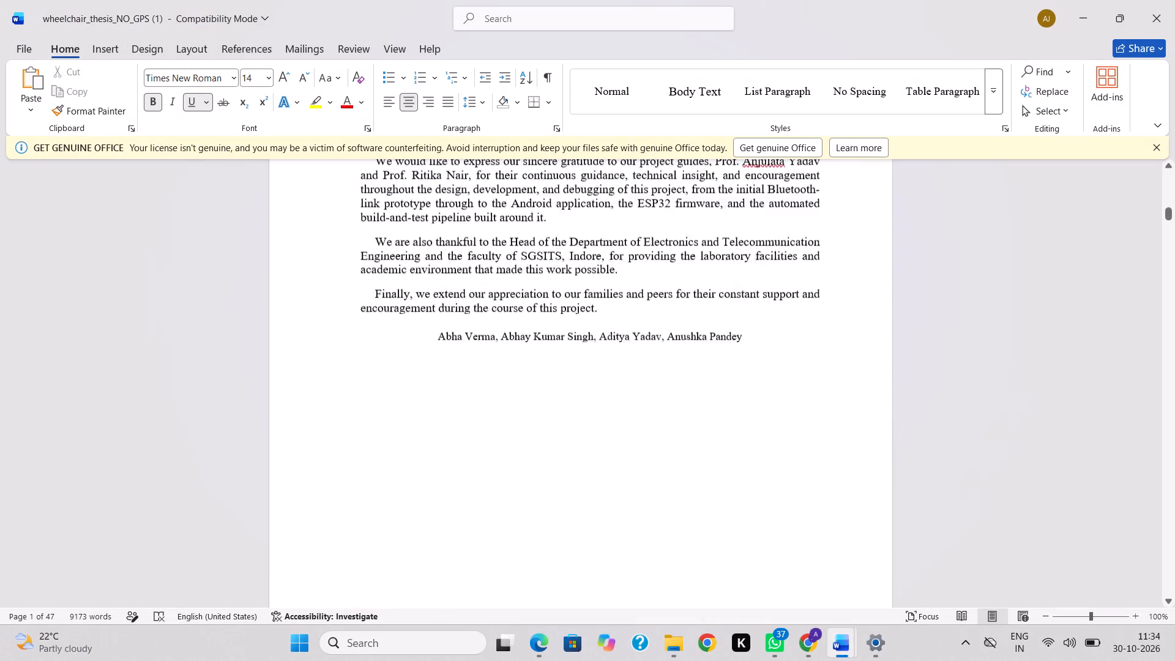
pyautogui.scroll(1, 715, 425)
pyautogui.moveTo(375, 357); pyautogui.dragTo(741, 538)
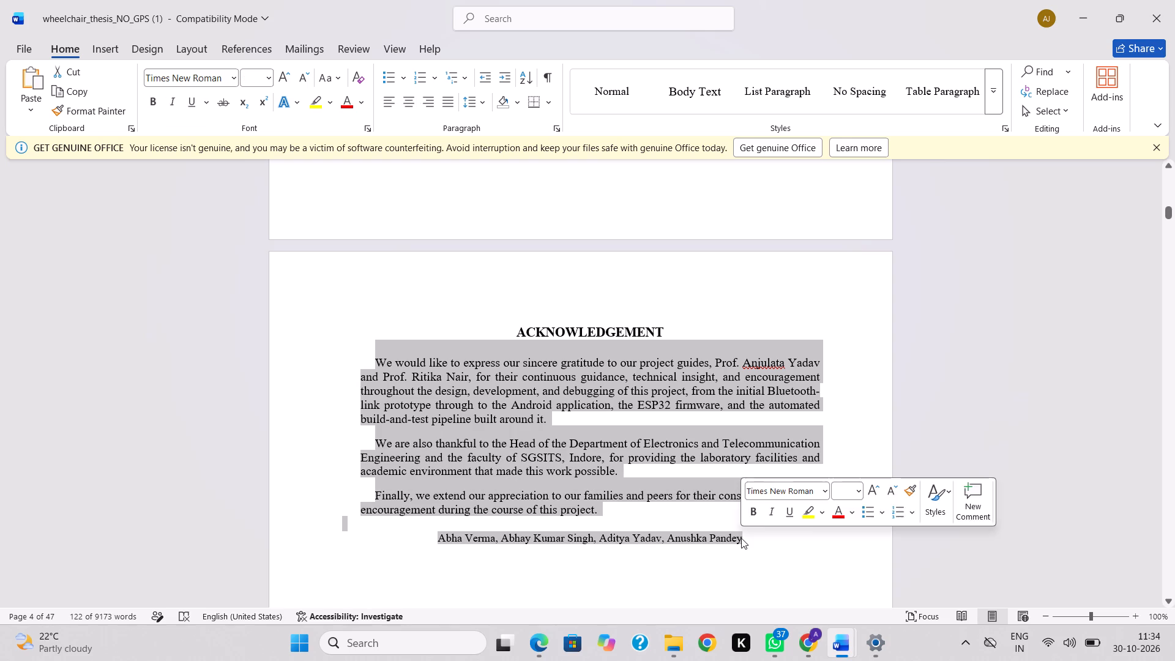
pyautogui.hotkey('ctrl', 'v')
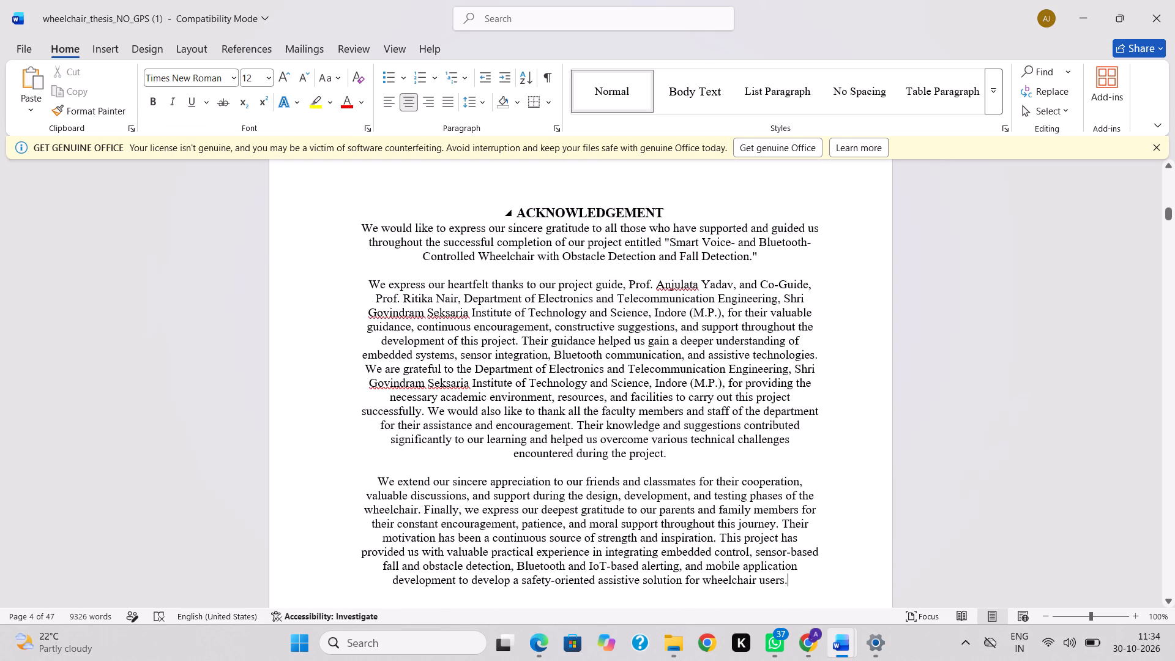
# Insert an empty line between the ACKNOWLEDGEMENT heading and its first paragraph.
pyautogui.click(693, 209)
pyautogui.press('Return')
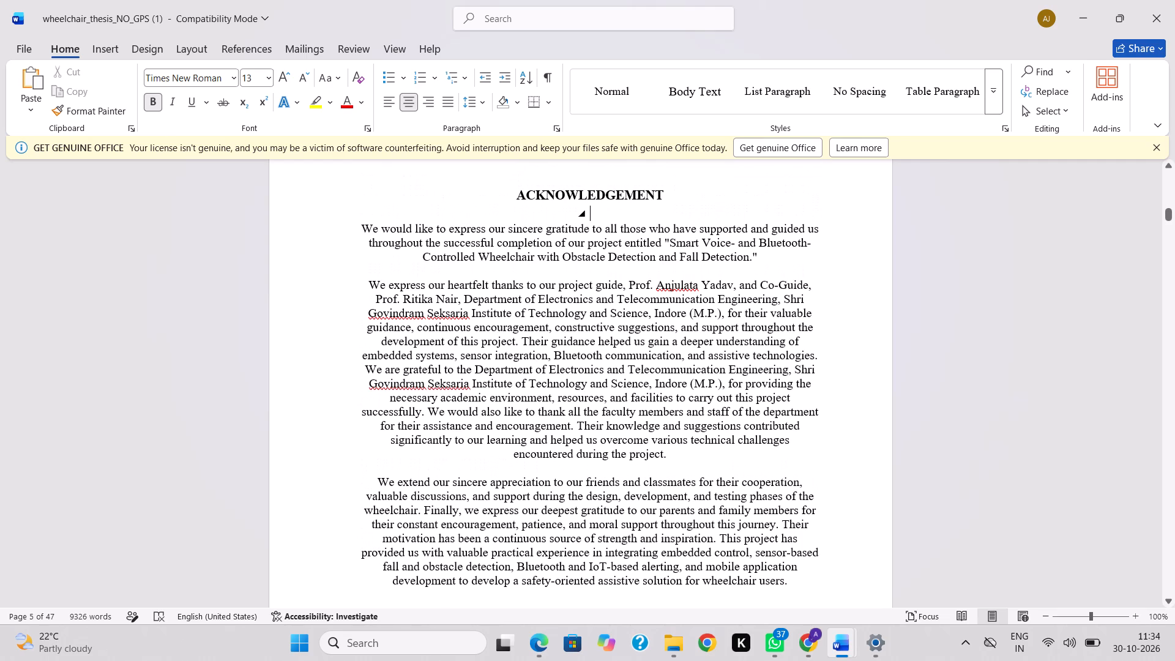
pyautogui.press('BackSpace')
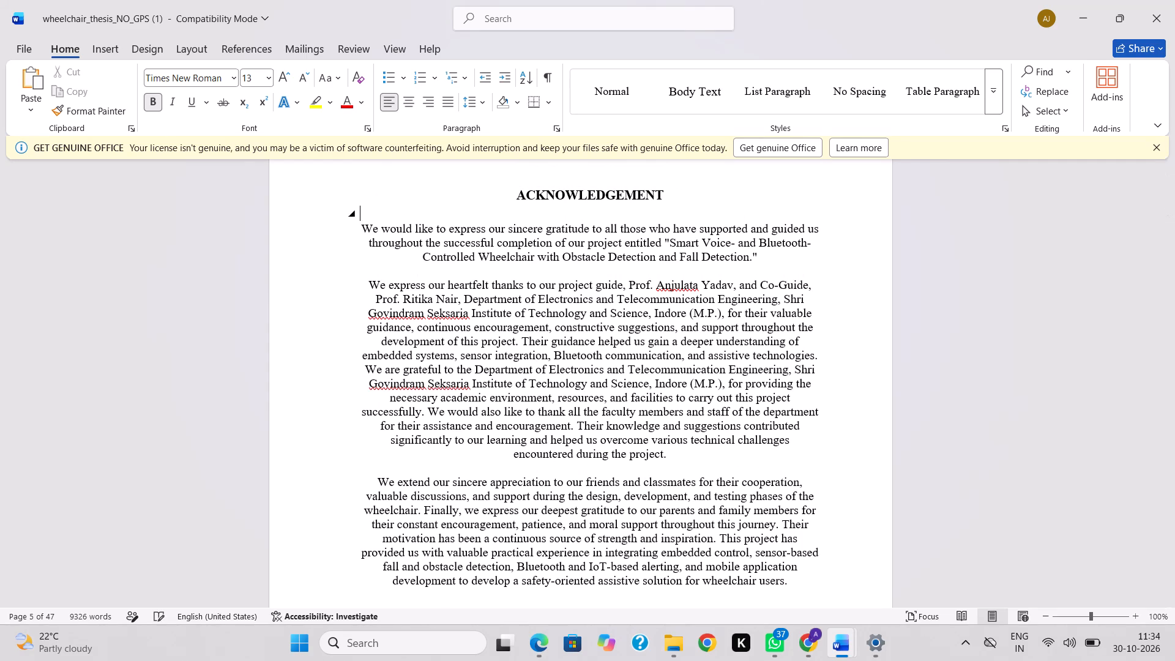
pyautogui.press('BackSpace')
pyautogui.press('BackSpace')
pyautogui.press('Return')
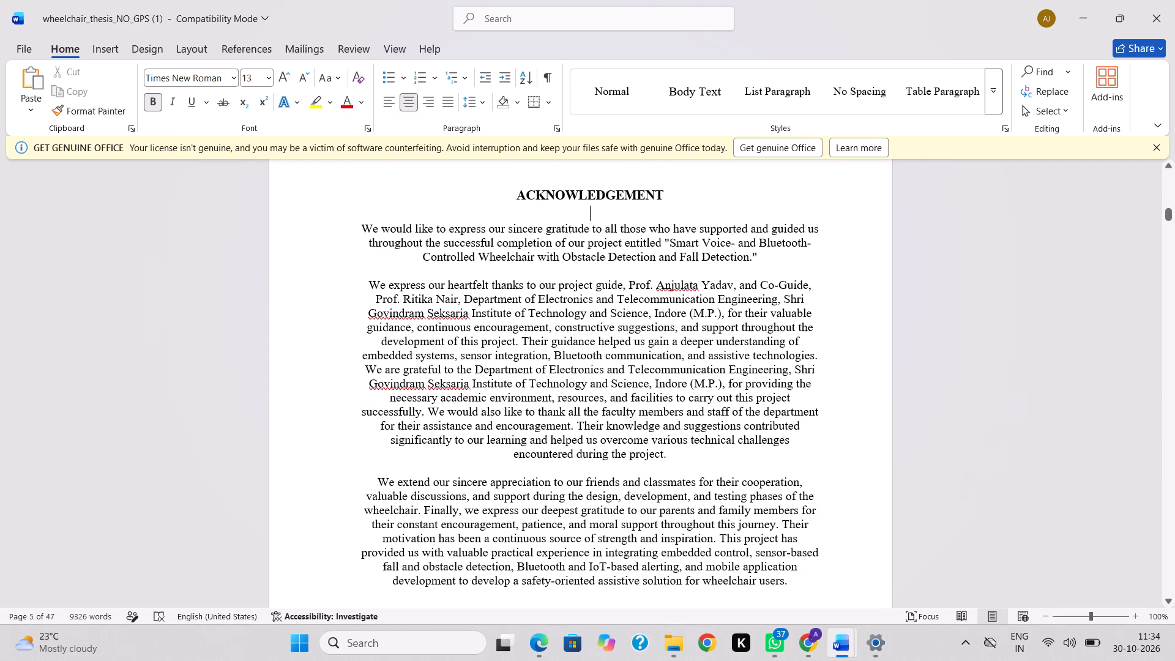
# Justify all the acknowledgement paragraphs.
pyautogui.moveTo(362, 226); pyautogui.dragTo(773, 559)
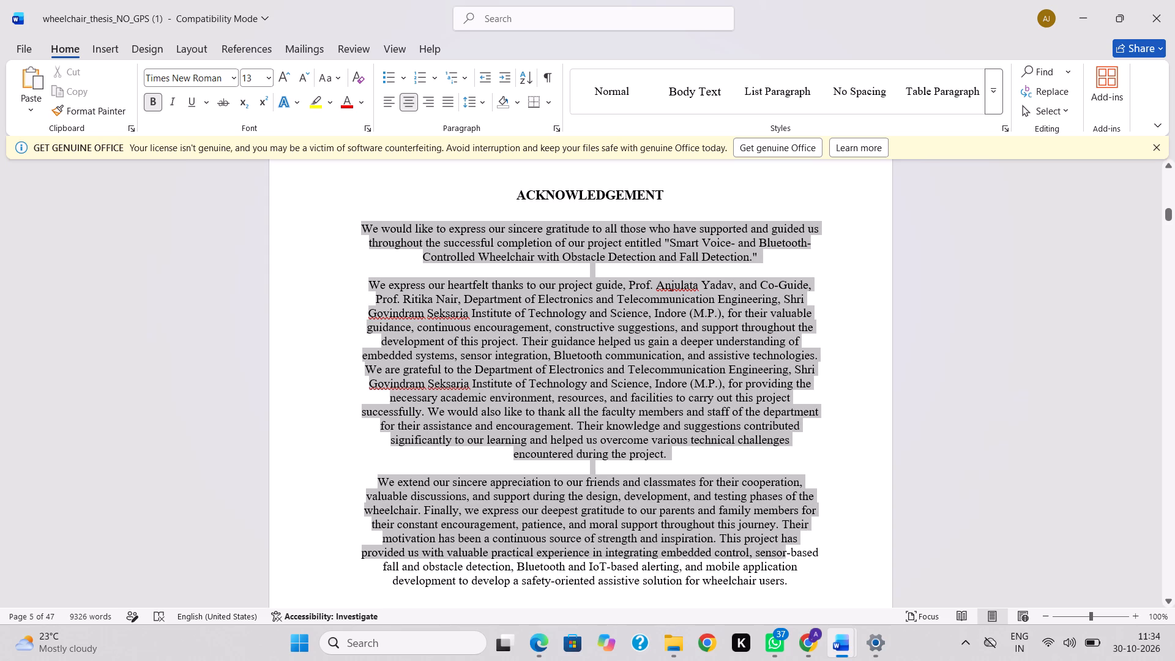
pyautogui.moveTo(773, 559); pyautogui.dragTo(804, 576)
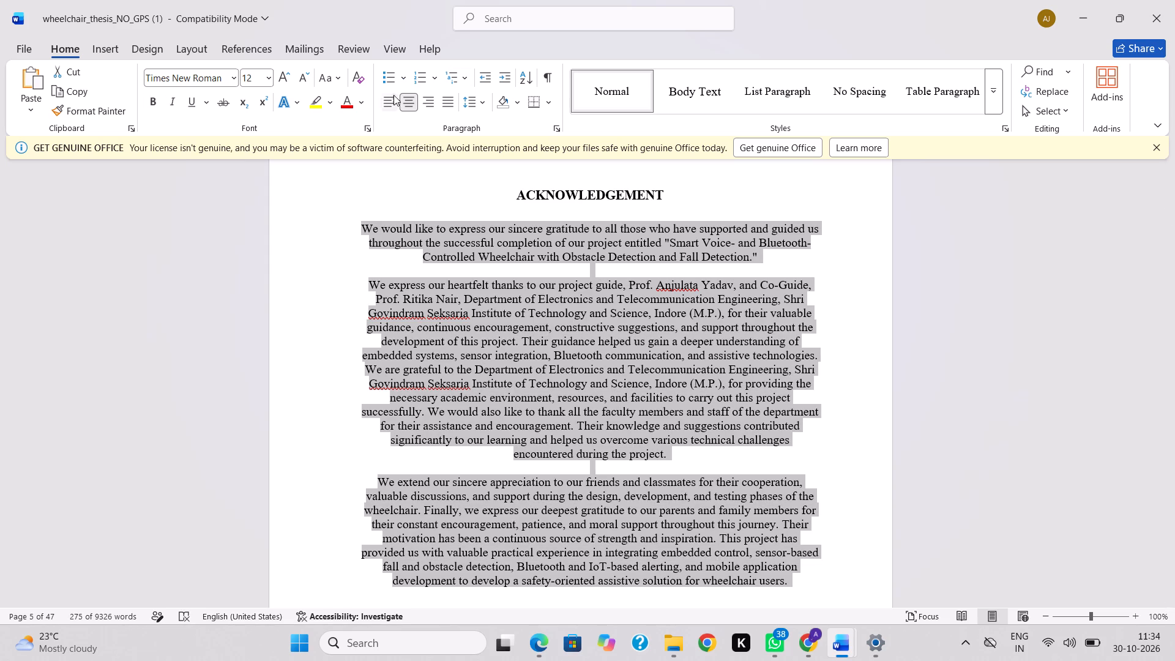
pyautogui.click(447, 102)
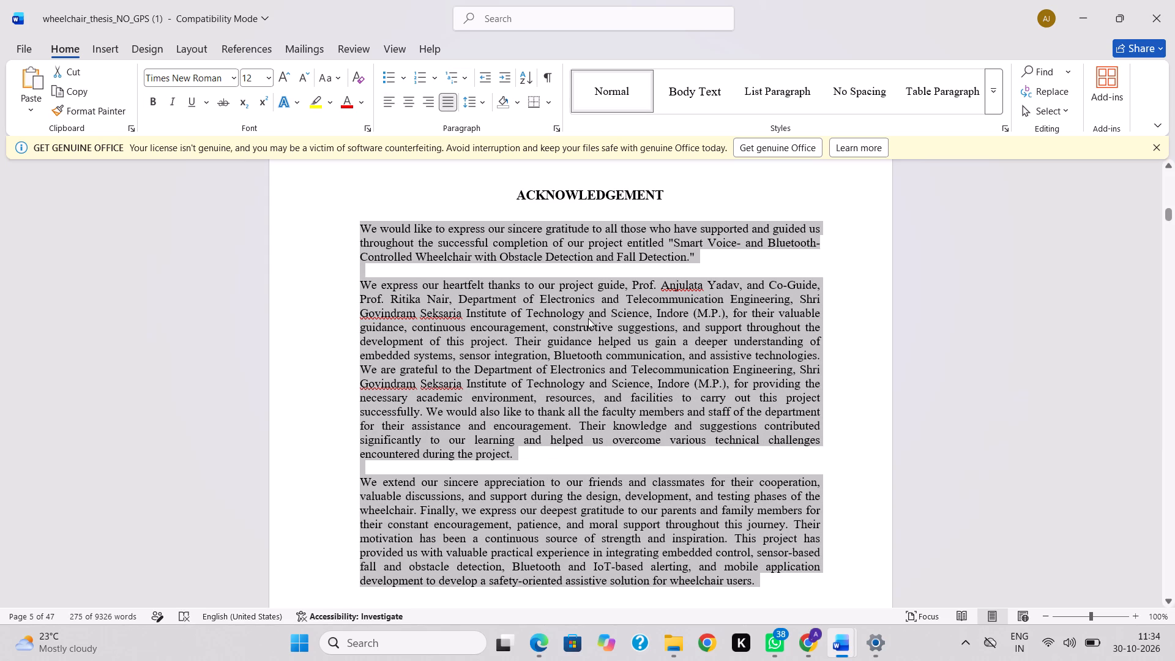
pyautogui.click(882, 451)
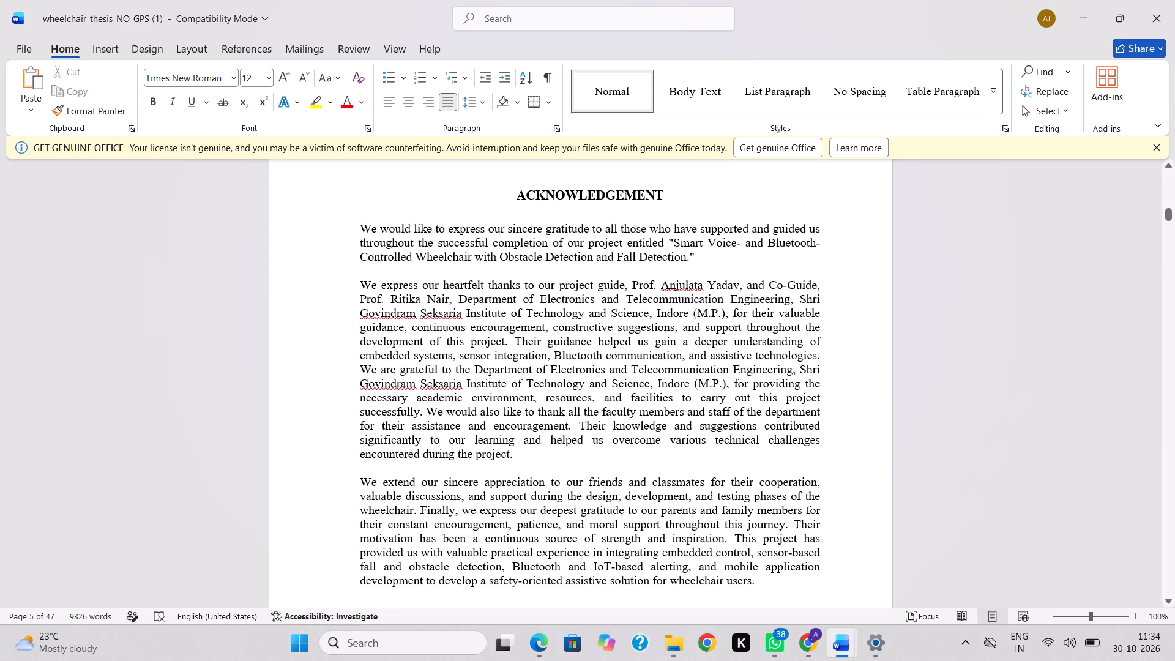
# Delete the empty lines above the department and institute name block to bring it back onto the title page.
pyautogui.scroll(6, 706, 396)
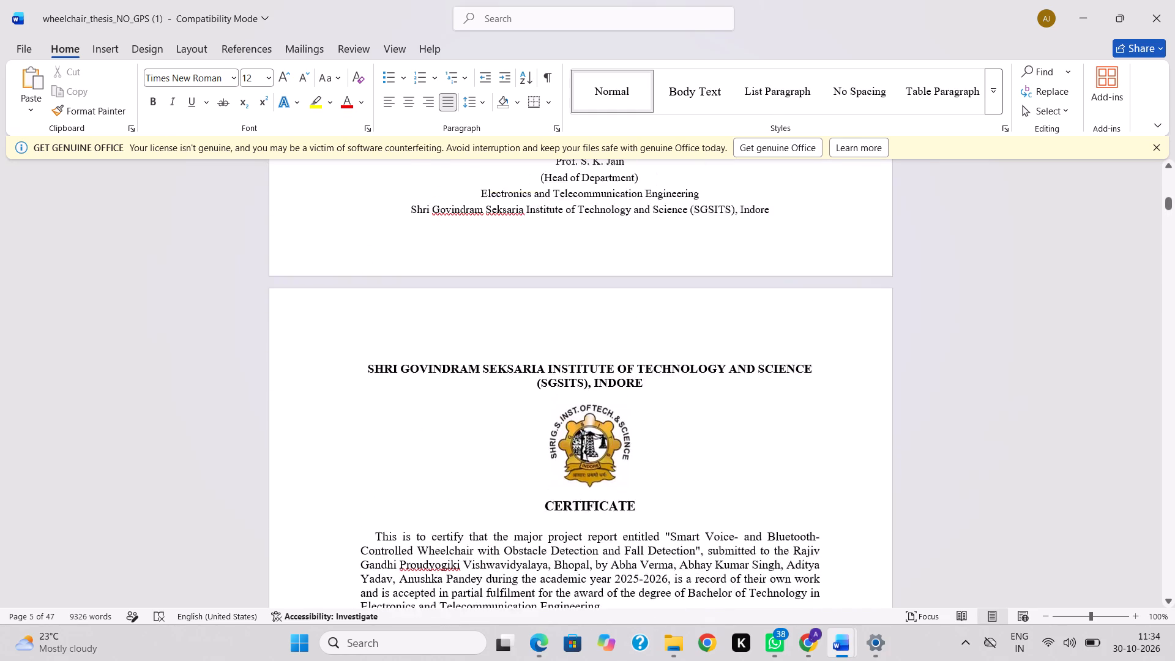
pyautogui.scroll(10, 706, 396)
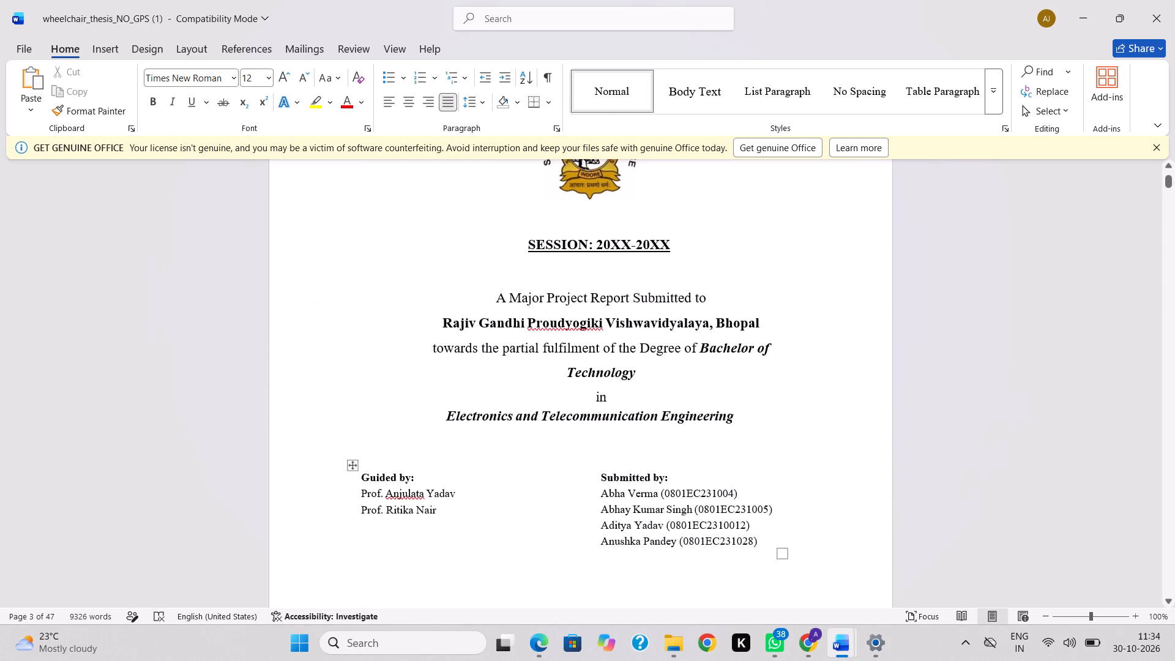
pyautogui.scroll(-1, 706, 396)
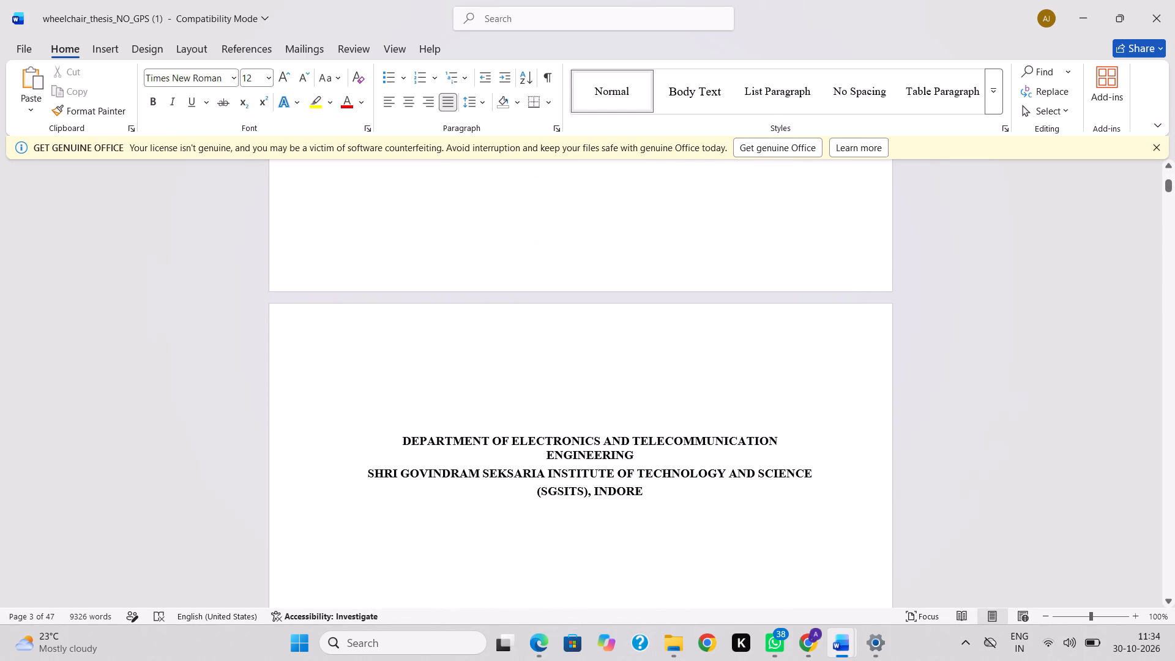
pyautogui.click(420, 413)
pyautogui.press('BackSpace')
pyautogui.press('BackSpace')
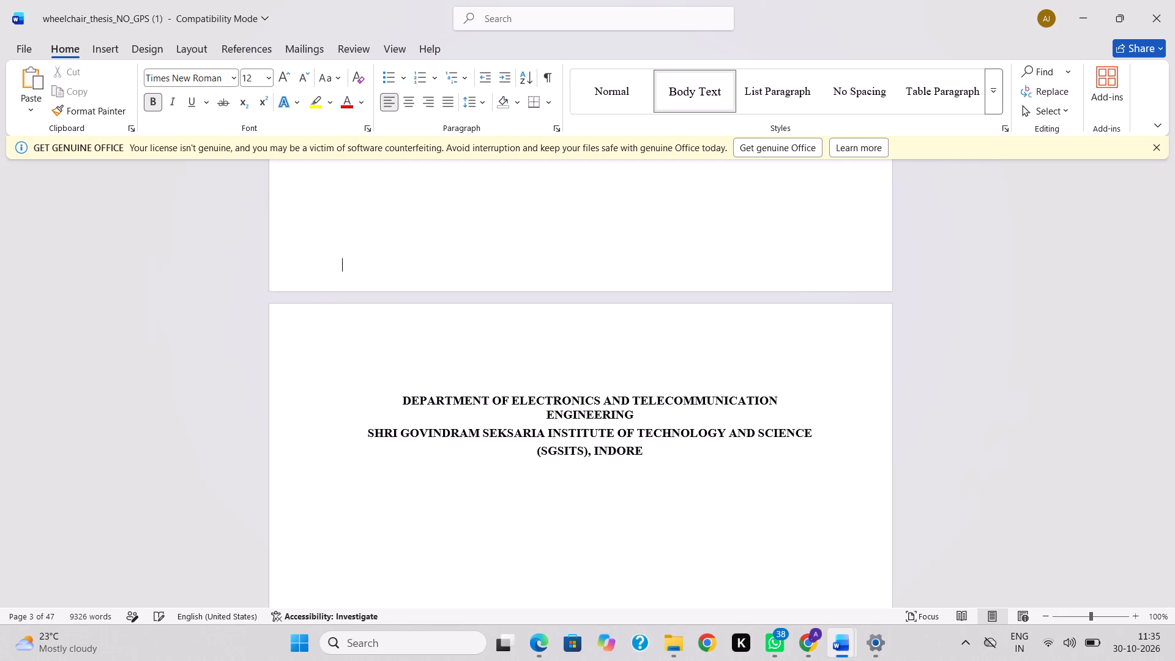
pyautogui.press('BackSpace')
pyautogui.press('BackSpace')
pyautogui.press('BackSpace')
# Remove the empty line between "SESSION: 20XX-20XX" and "A Major Project Report Submitted to" on the title page.
pyautogui.scroll(1, 420, 413)
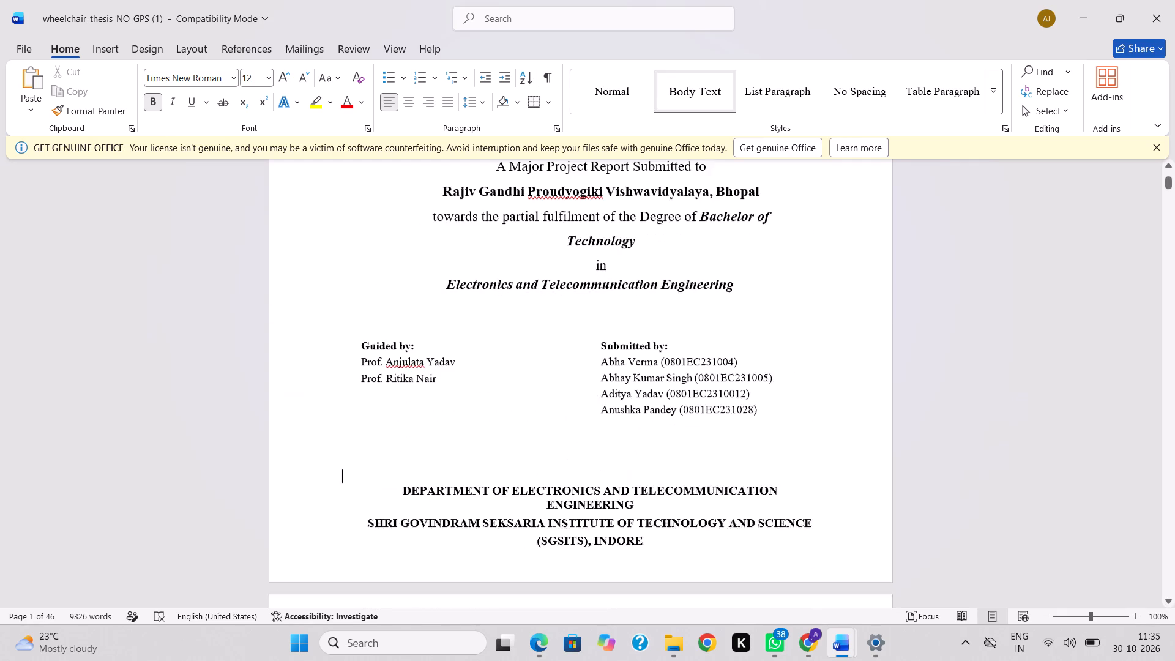
pyautogui.scroll(1, 420, 413)
pyautogui.scroll(1, 554, 291)
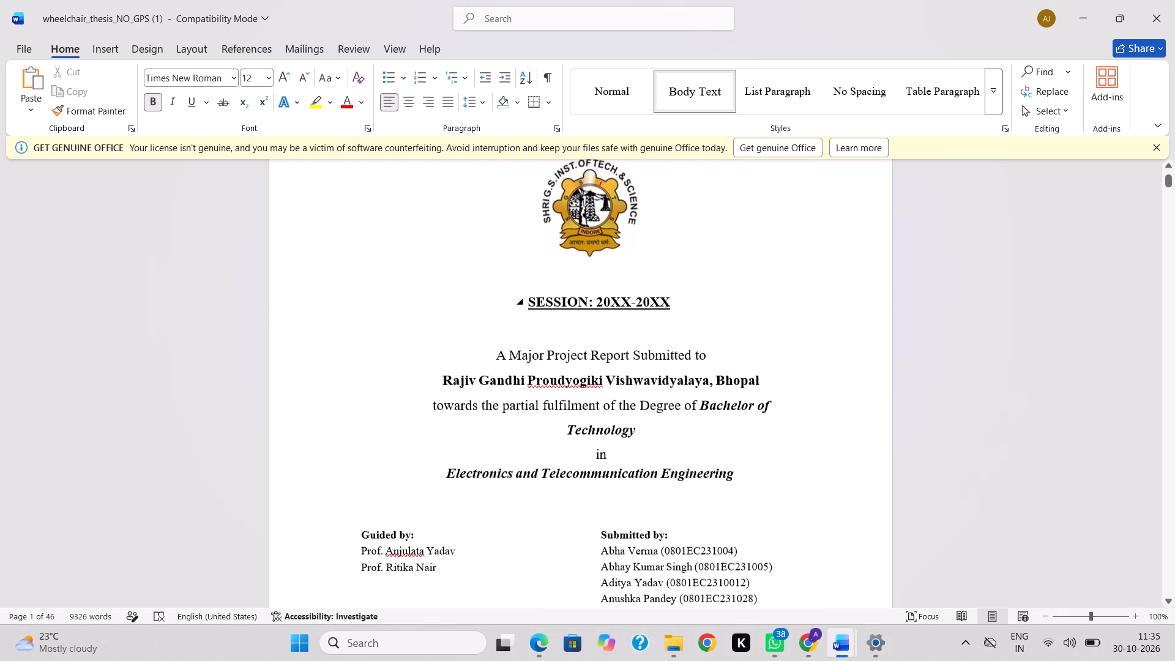
pyautogui.scroll(1, 554, 291)
pyautogui.click(546, 325)
pyautogui.press('BackSpace')
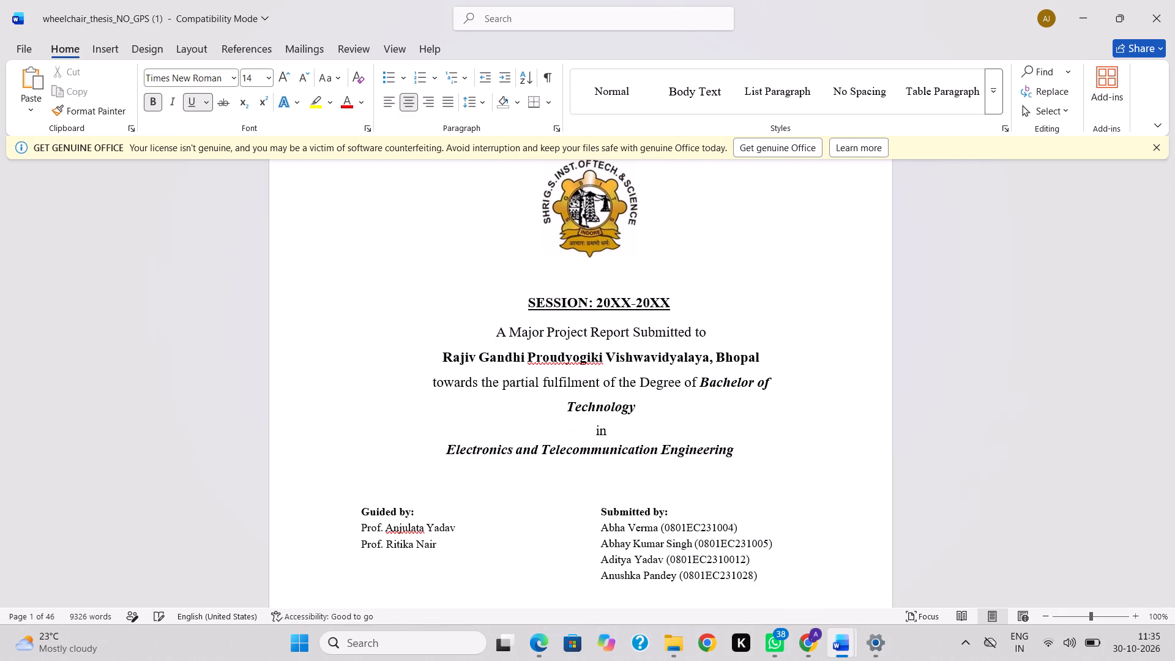
# Delete the "A MAJOR PROJECT REPORT ON" text and the spacing line below it above the project title.
pyautogui.scroll(1, 546, 325)
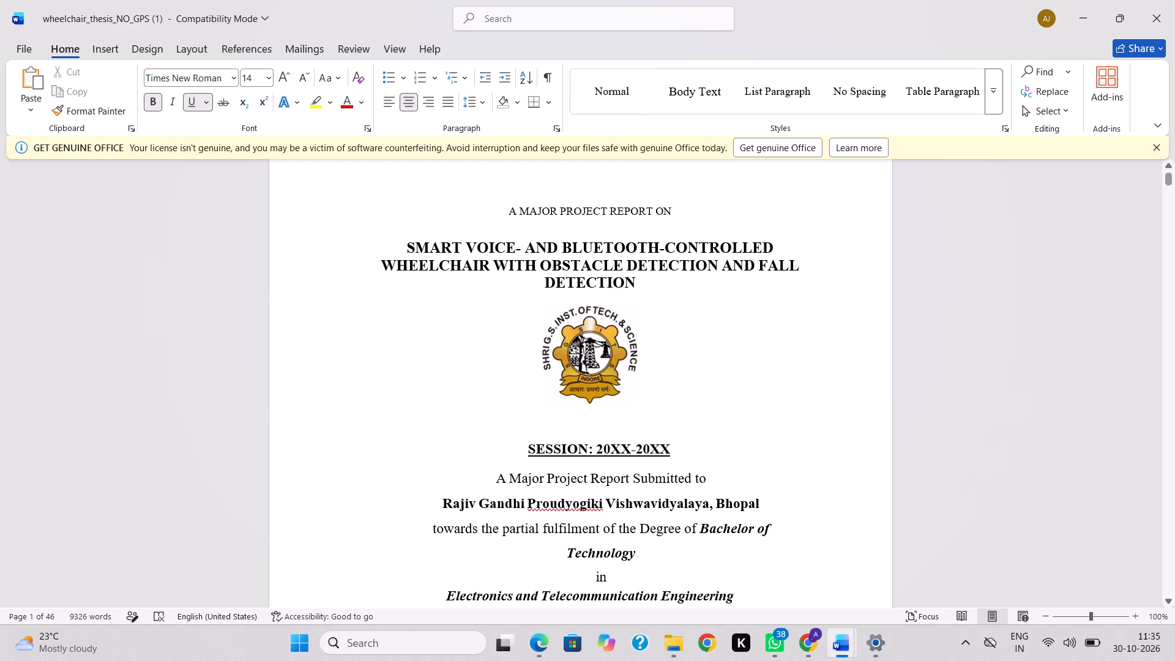
pyautogui.click(678, 221)
pyautogui.press('BackSpace')
pyautogui.press('BackSpace')
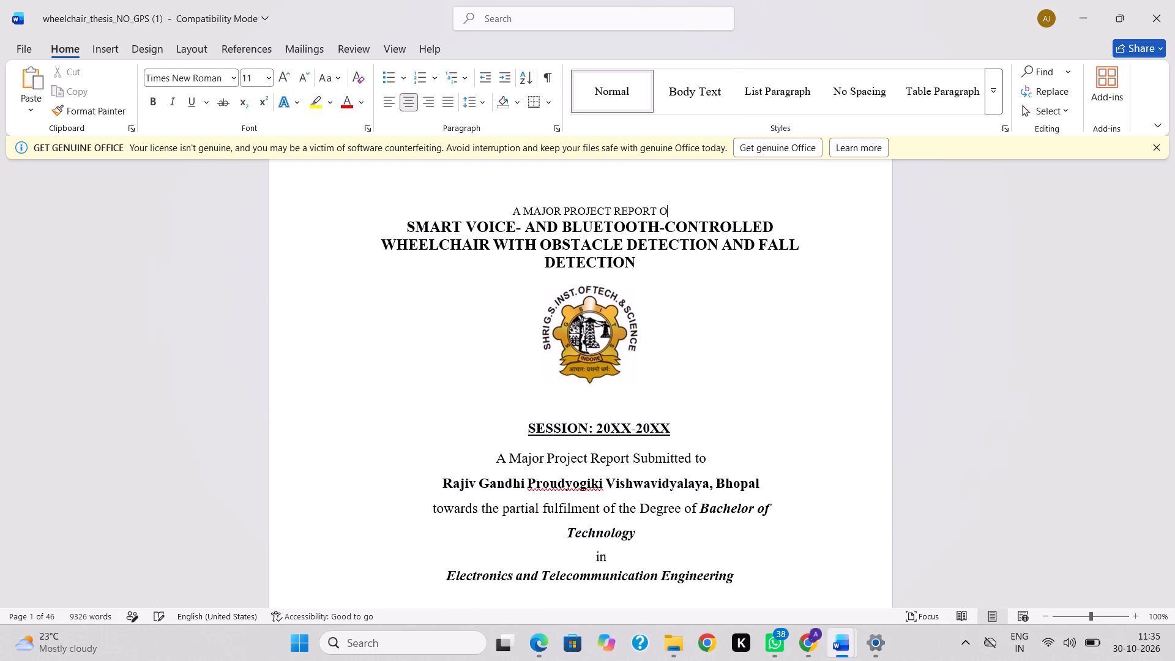
pyautogui.press('BackSpace')
pyautogui.press('BackSpace')
pyautogui.press('BackSpace')
pyautogui.press('BackSpace')
pyautogui.press('BackSpace')
pyautogui.press('BackSpace')
pyautogui.press('BackSpace')
pyautogui.press('BackSpace')
pyautogui.press('BackSpace')
pyautogui.press('BackSpace')
pyautogui.press('BackSpace')
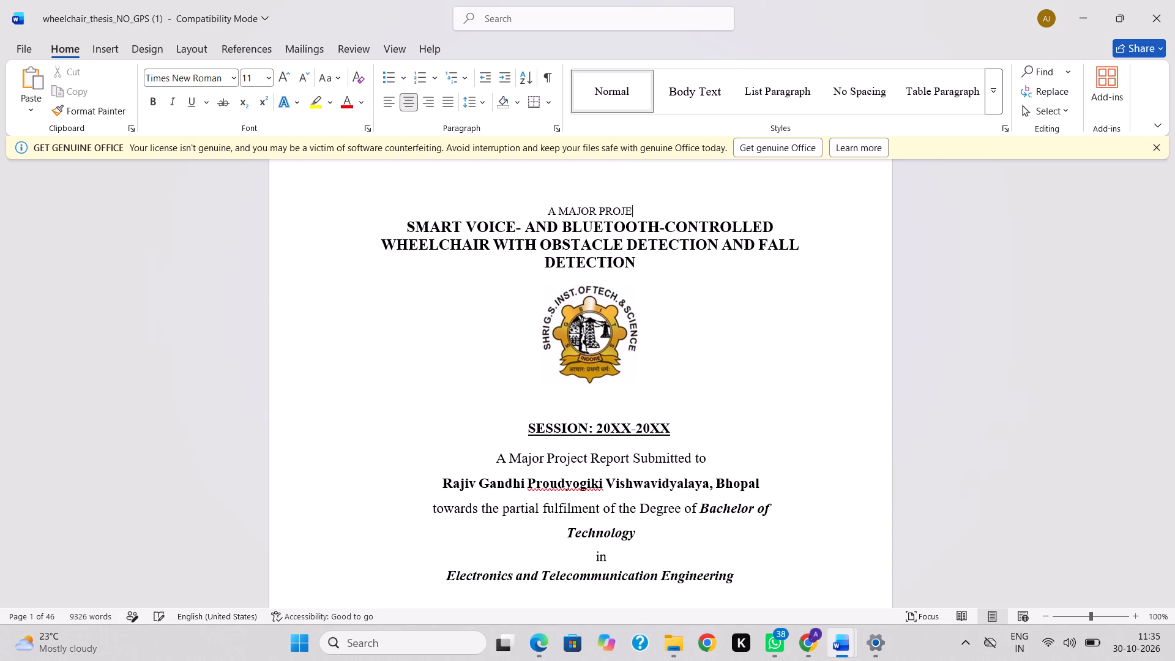
pyautogui.press('BackSpace')
pyautogui.press('BackSpace')
pyautogui.press('BackSpace')
pyautogui.press('BackSpace')
pyautogui.press('BackSpace')
pyautogui.press('BackSpace')
pyautogui.press('BackSpace')
pyautogui.press('BackSpace')
pyautogui.press('BackSpace')
pyautogui.press('BackSpace')
pyautogui.press('BackSpace')
pyautogui.press('BackSpace')
pyautogui.press('BackSpace')
pyautogui.press('BackSpace')
pyautogui.press('BackSpace')
pyautogui.press('BackSpace')
pyautogui.press('BackSpace')
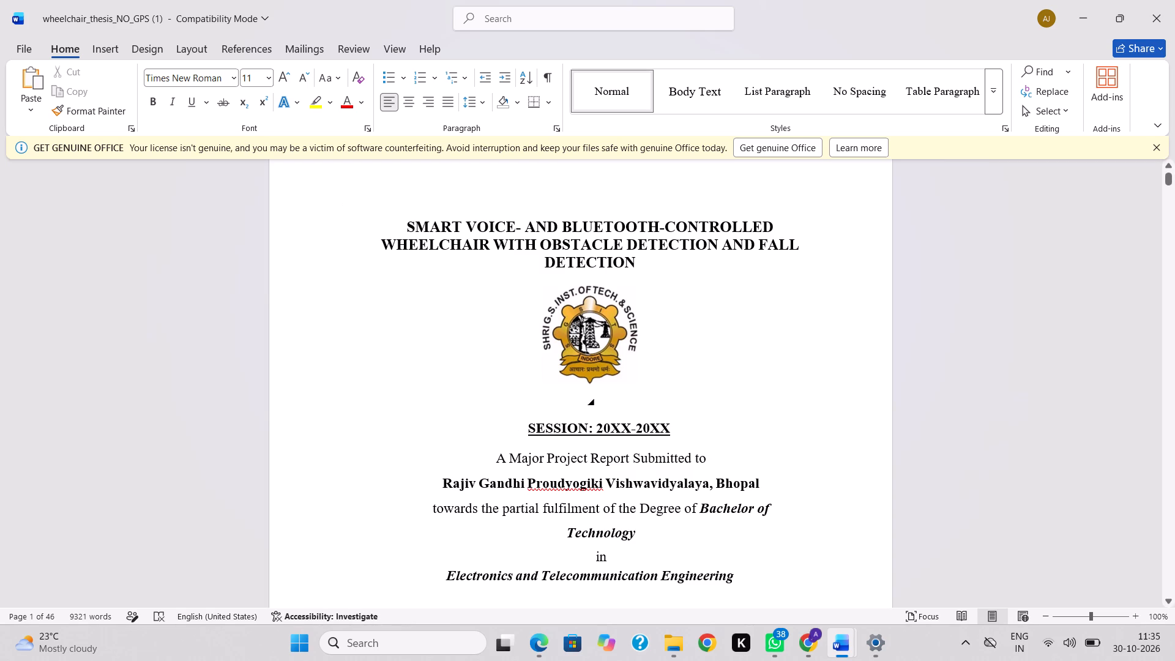
# Change the session on the title page to 2026-2027.
pyautogui.click(630, 429)
pyautogui.press('BackSpace')
pyautogui.press('BackSpace')
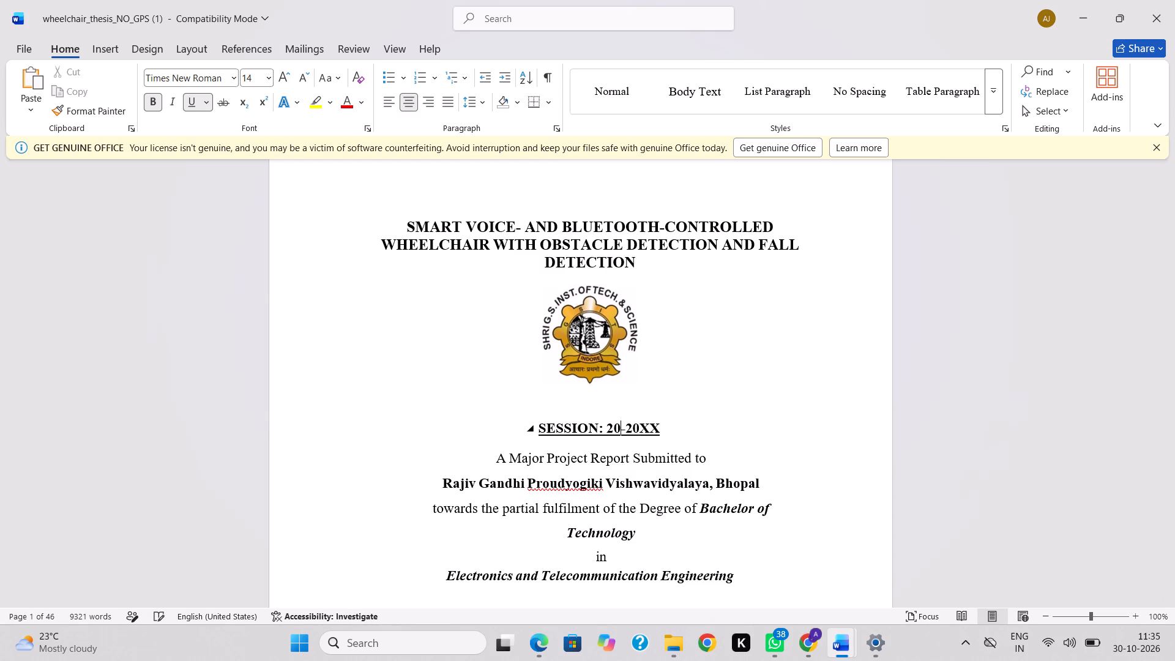
pyautogui.write('26')
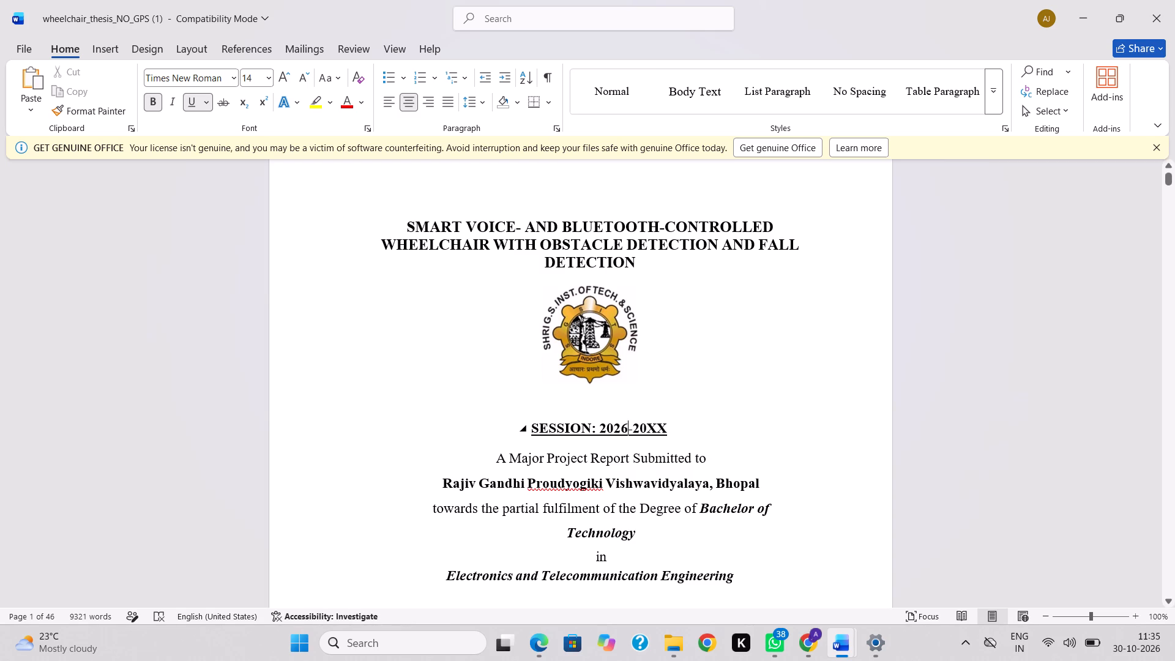
pyautogui.click(668, 428)
pyautogui.press('BackSpace')
pyautogui.press('BackSpace')
pyautogui.write('27')
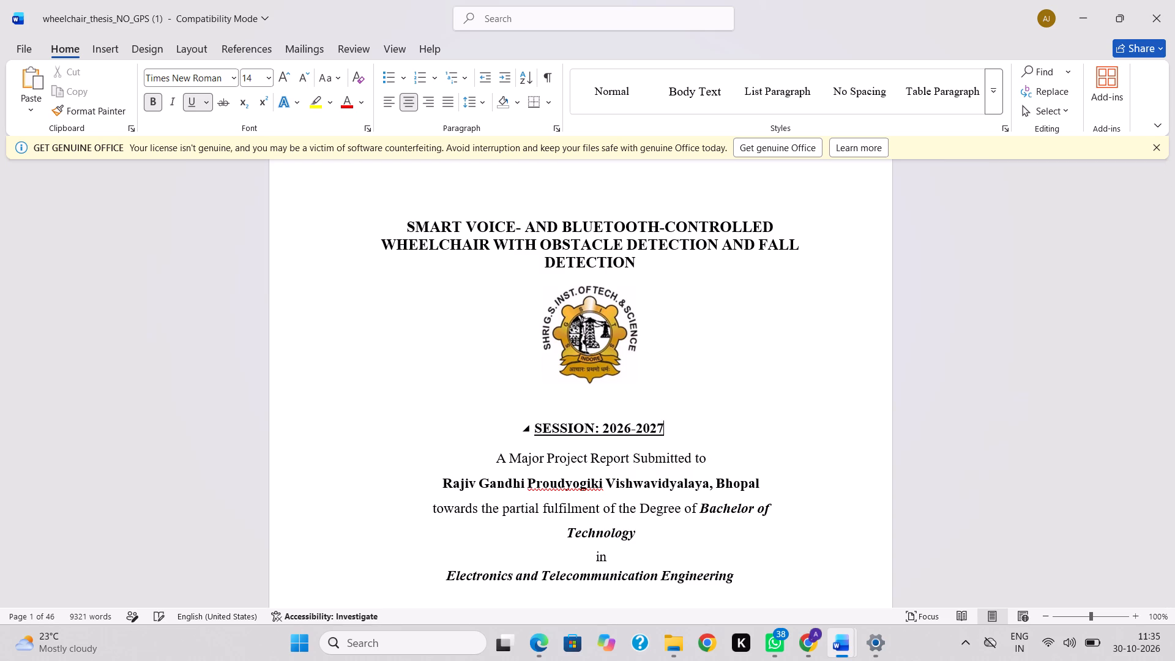
# Insert an empty line above the department name at the bottom of the title page.
pyautogui.scroll(-2, 733, 469)
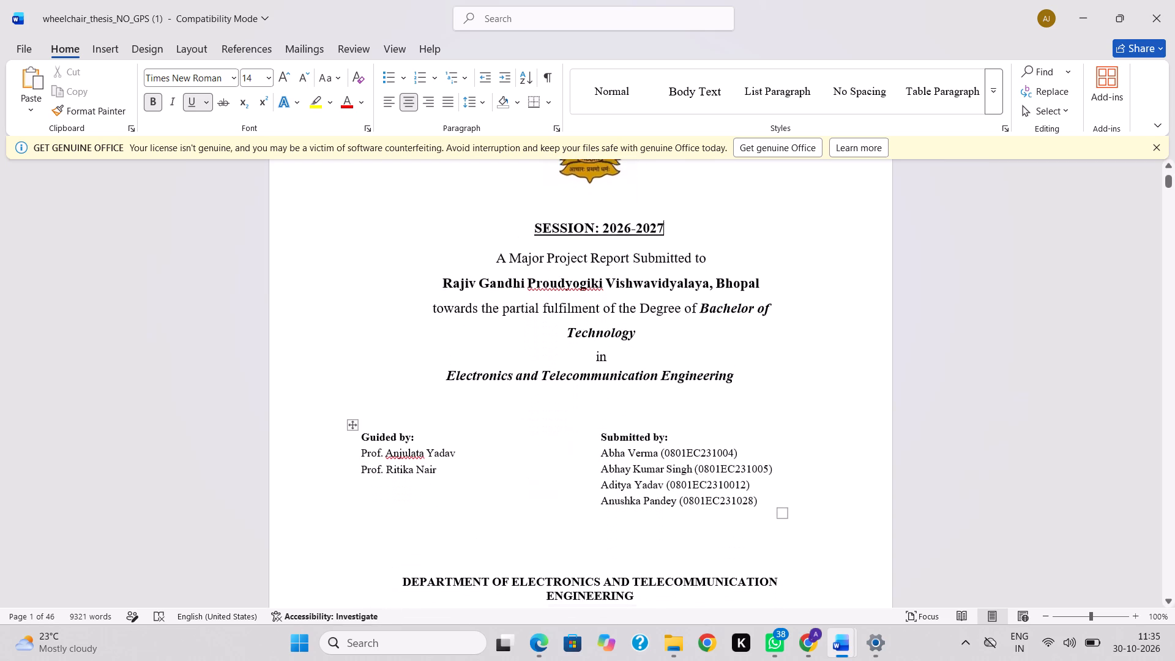
pyautogui.scroll(-2, 733, 469)
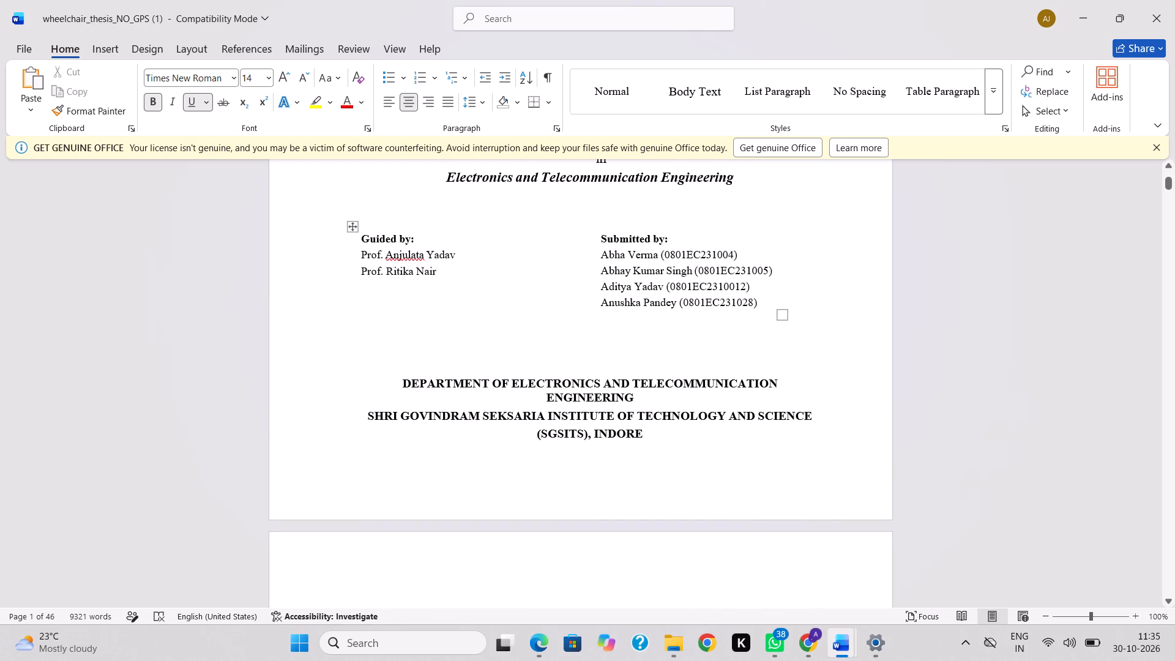
pyautogui.click(556, 364)
pyautogui.press('Return')
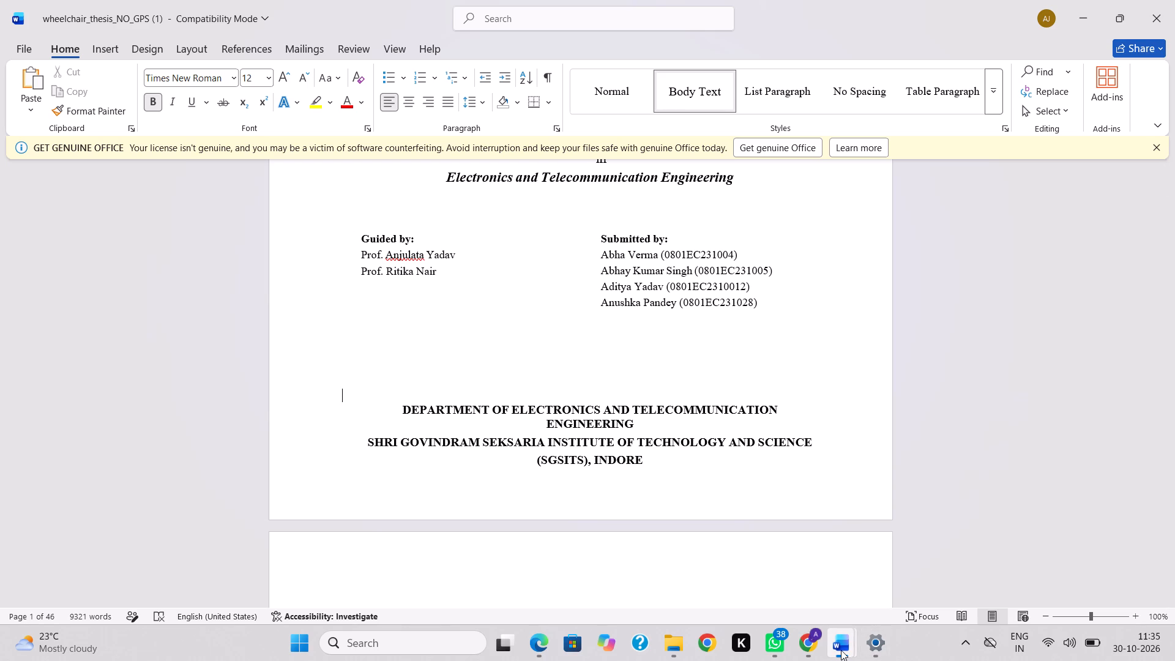
# Compare the recommendation page in the department's report format, including its signature blocks, with the thesis's recommendation page.
pyautogui.click(890, 582)
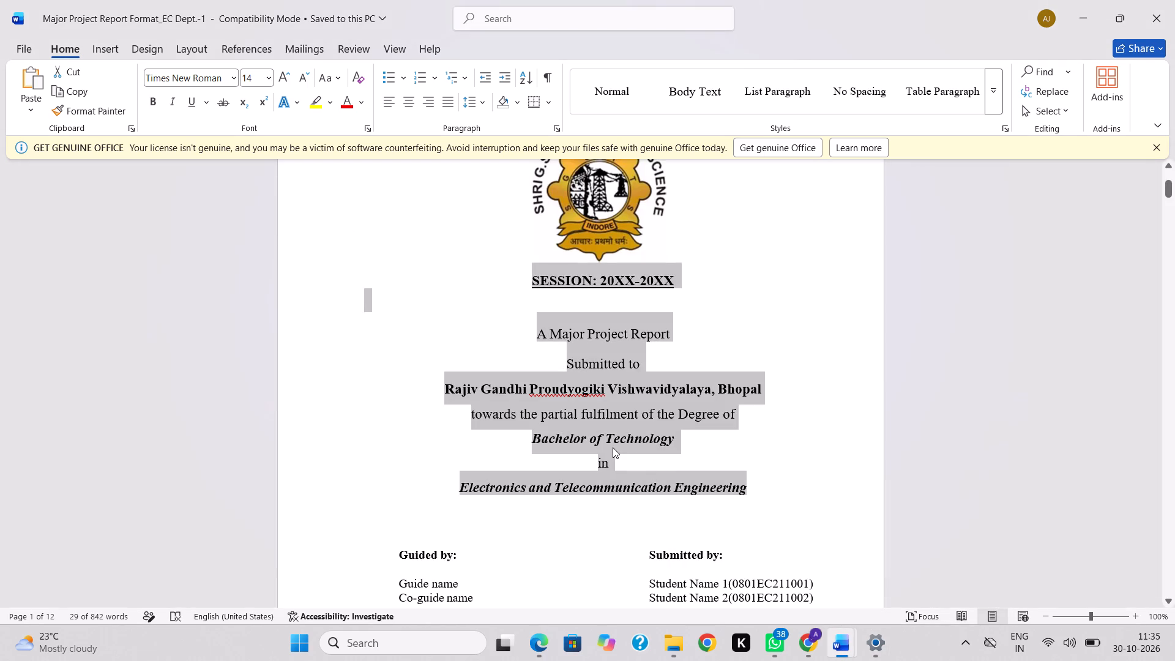
pyautogui.scroll(-5, 613, 447)
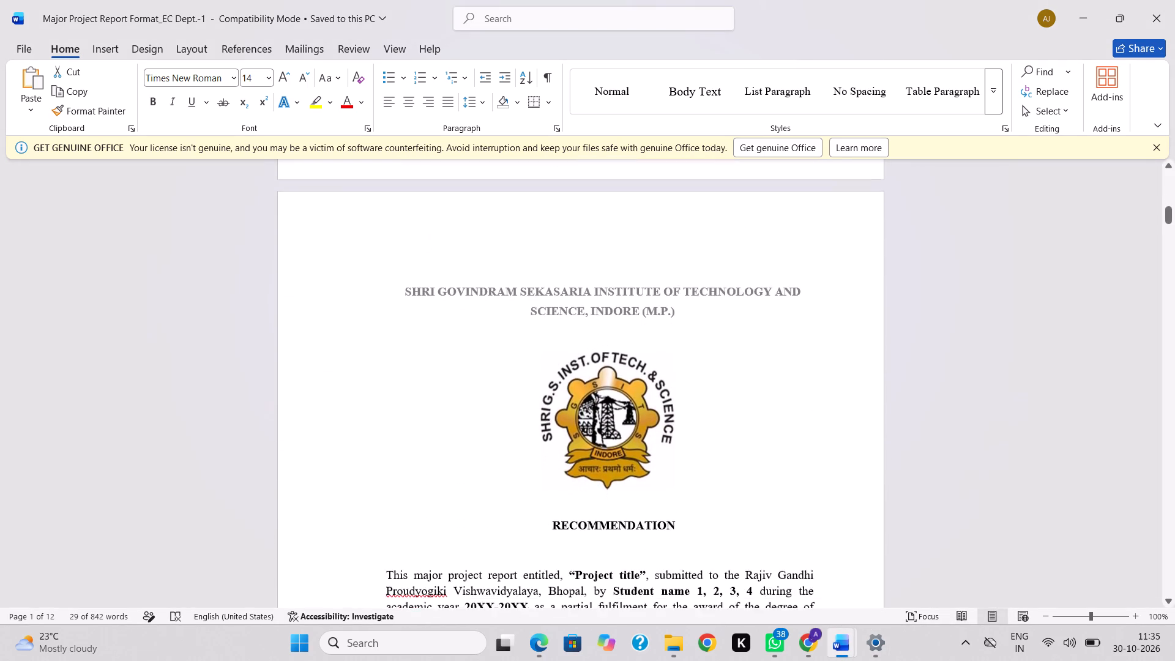
pyautogui.scroll(-1, 613, 447)
pyautogui.click(734, 438)
pyautogui.scroll(-1, 734, 438)
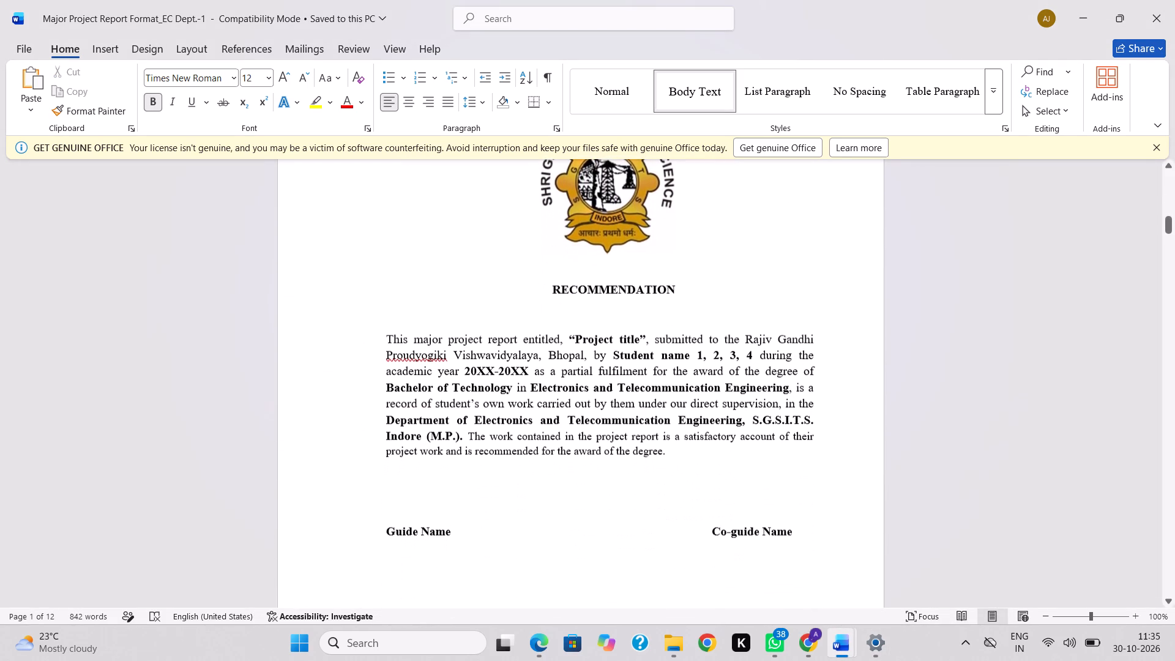
pyautogui.scroll(-1, 734, 438)
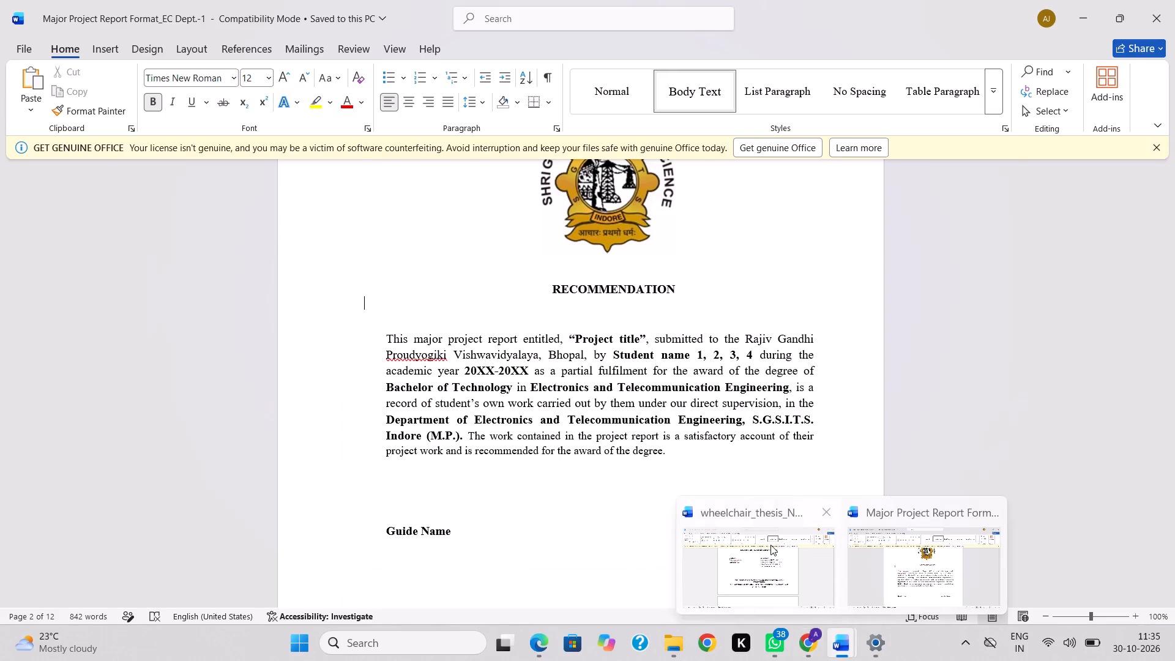
pyautogui.click(778, 573)
pyautogui.scroll(-1, 640, 488)
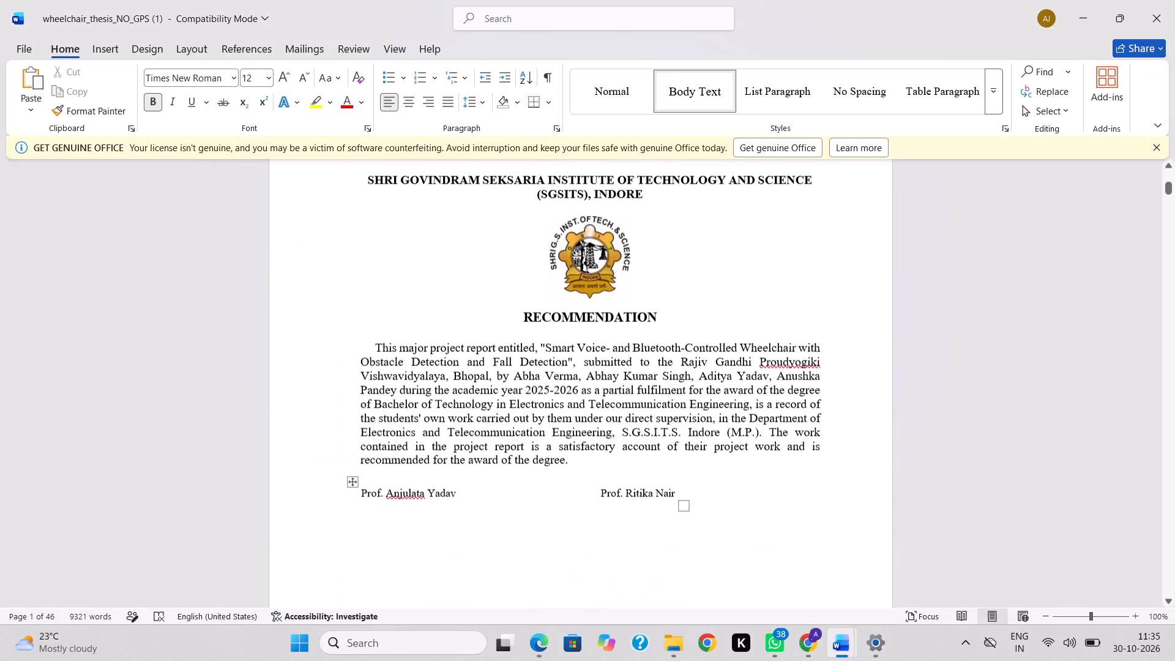
pyautogui.scroll(-2, 640, 488)
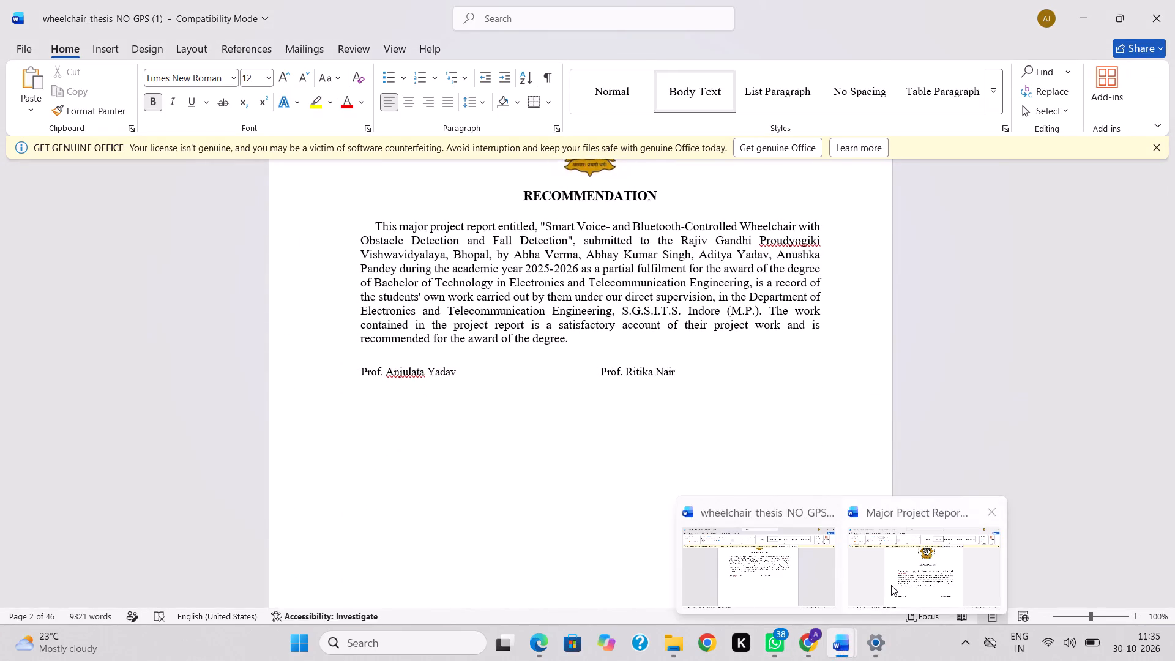
pyautogui.click(891, 585)
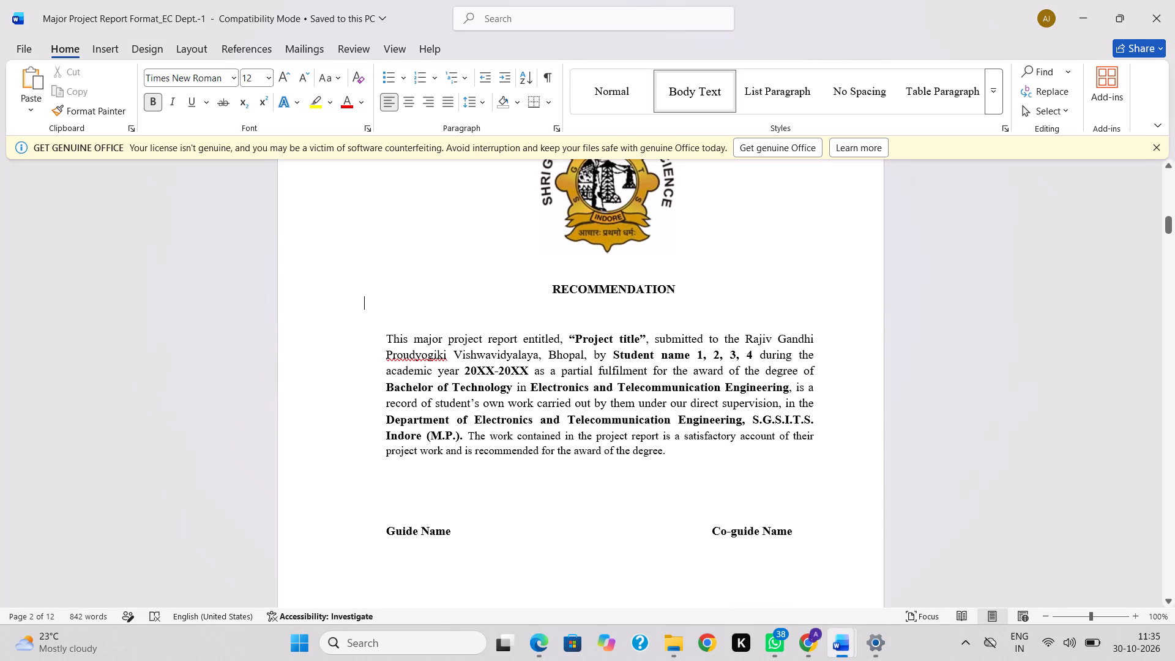
pyautogui.scroll(-2, 736, 539)
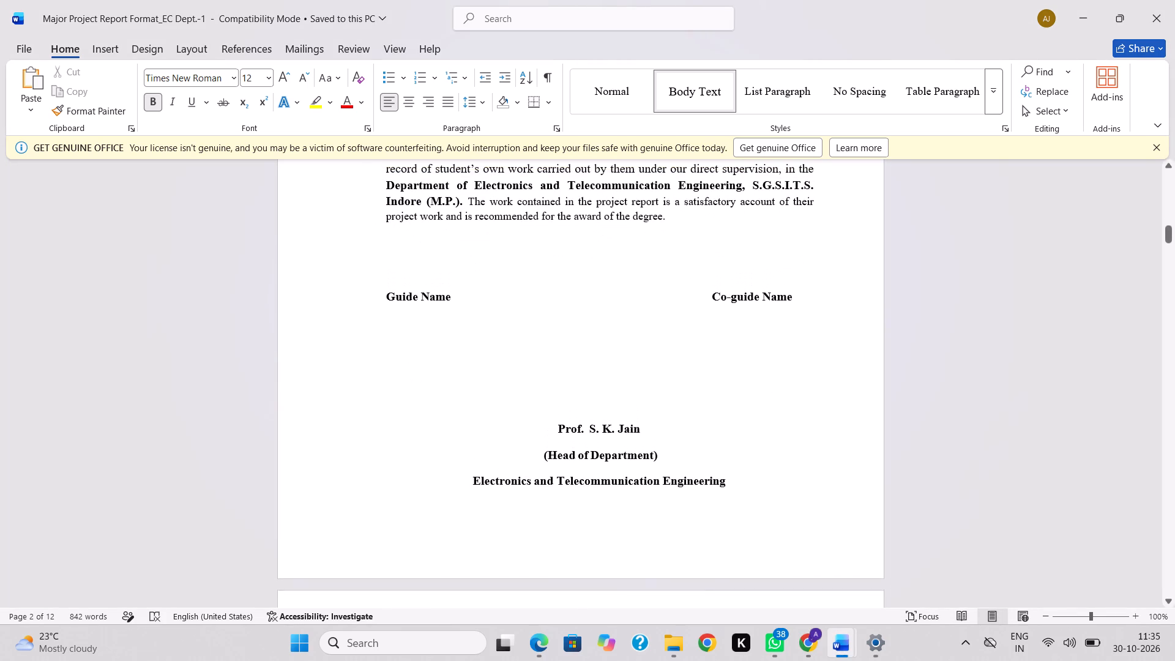
pyautogui.scroll(-1, 736, 539)
# In the wheelchair thesis document, bold the four-line head of department signature block at the bottom of the recommendation page.
pyautogui.click(790, 609)
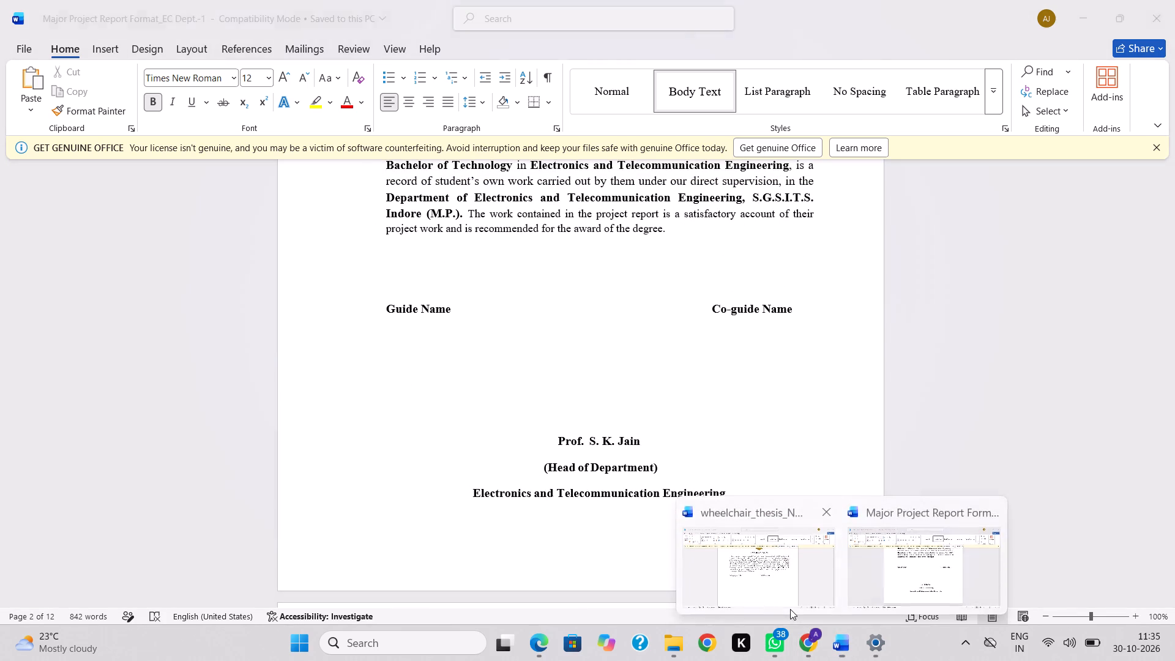
pyautogui.scroll(-1, 717, 532)
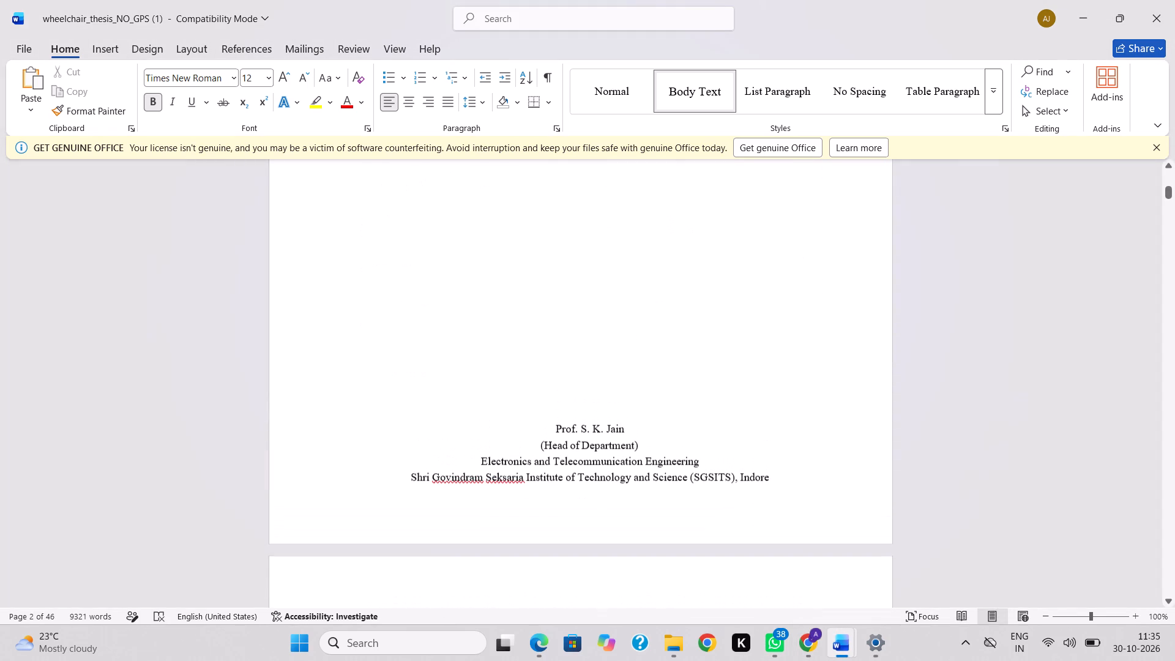
pyautogui.scroll(-1, 717, 532)
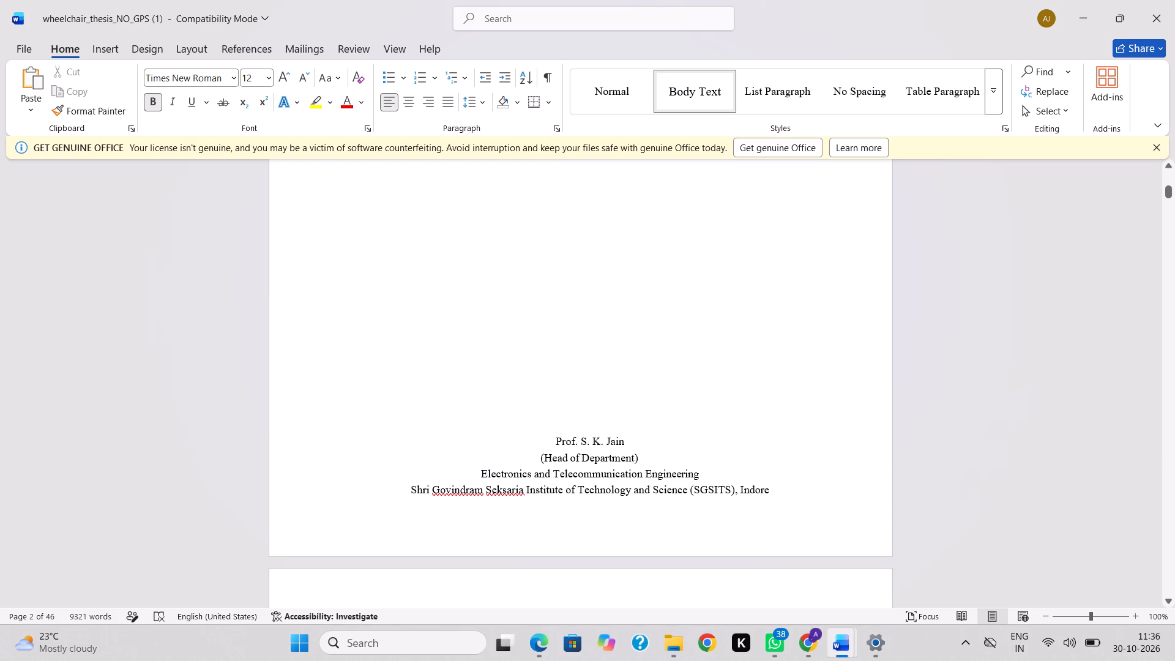
pyautogui.moveTo(555, 435); pyautogui.dragTo(797, 502)
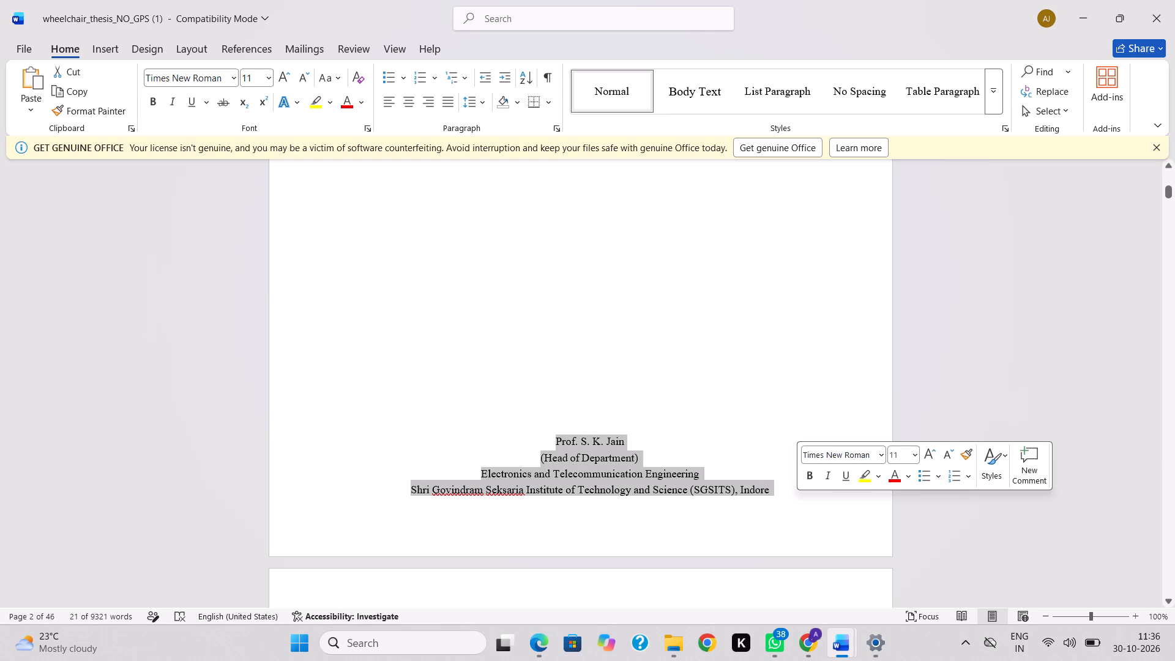
pyautogui.click(810, 471)
pyautogui.click(664, 347)
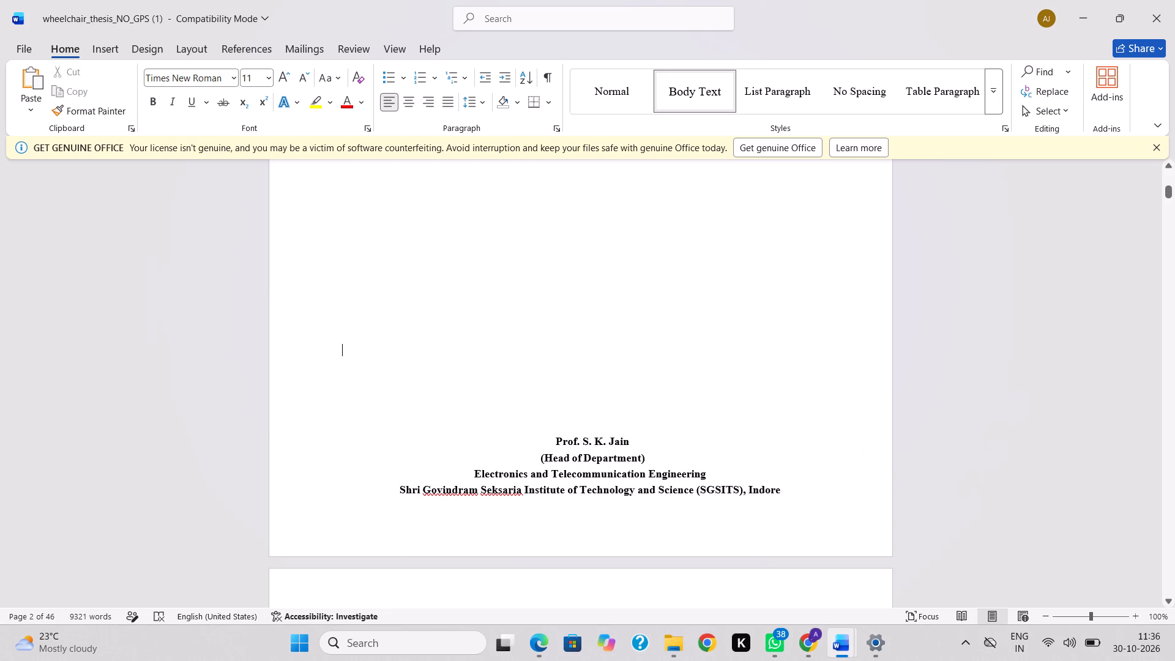
# Delete the "Shri Govindram Seksaria Institute of Technology and Science (SGSITS), Indore" line from the head of department signature block.
pyautogui.scroll(2, 664, 347)
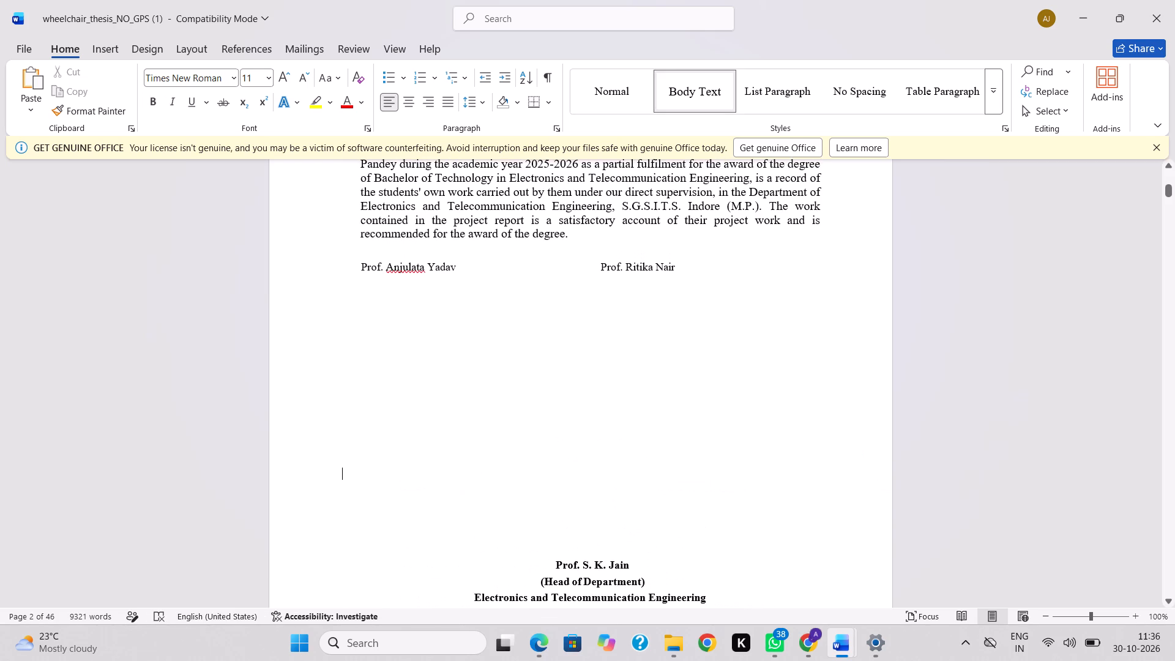
pyautogui.scroll(-1, 664, 347)
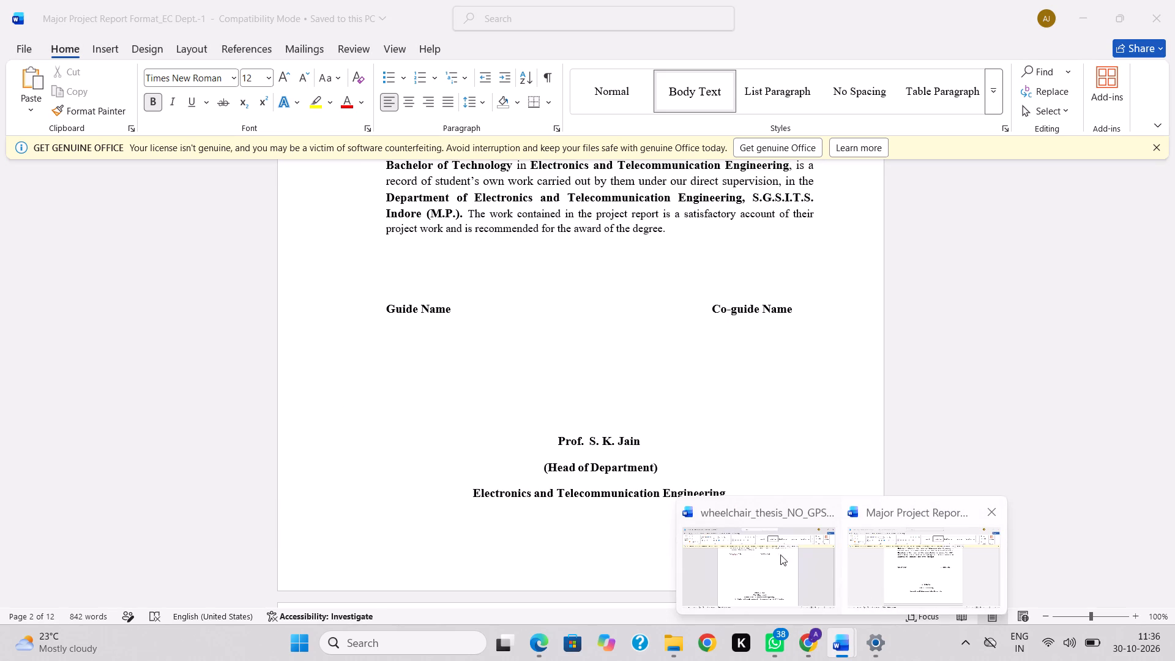
pyautogui.moveTo(783, 553); pyautogui.dragTo(407, 557)
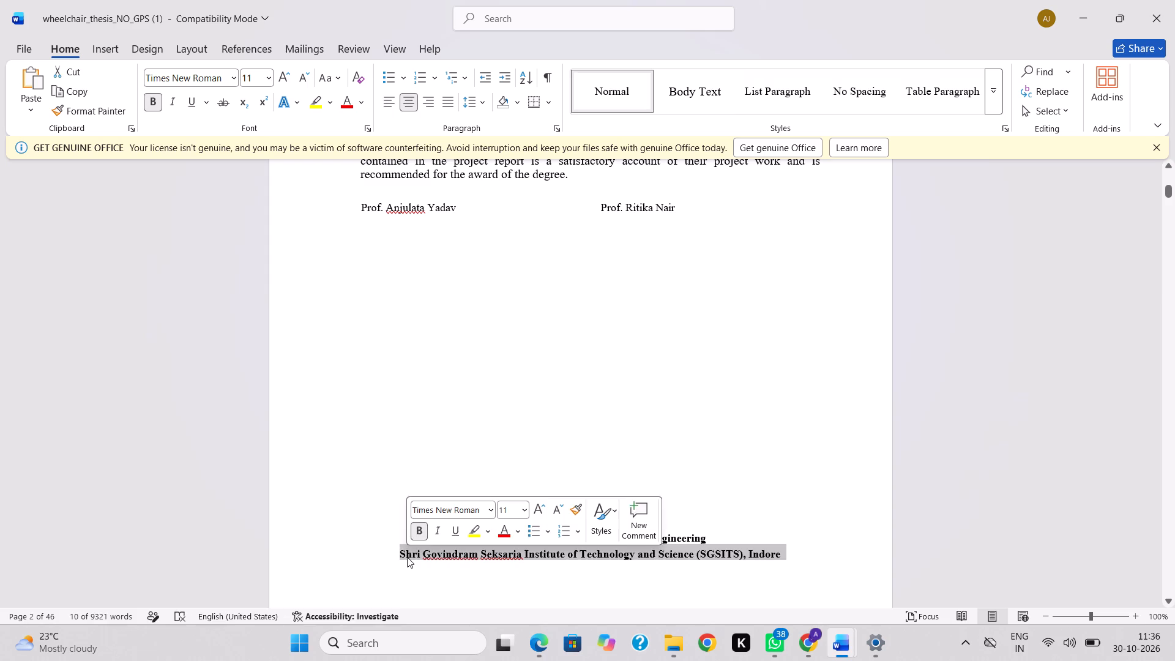
pyautogui.press('BackSpace')
# Insert an empty line above the head of department's name on the recommendation page.
pyautogui.click(516, 475)
pyautogui.press('Return')
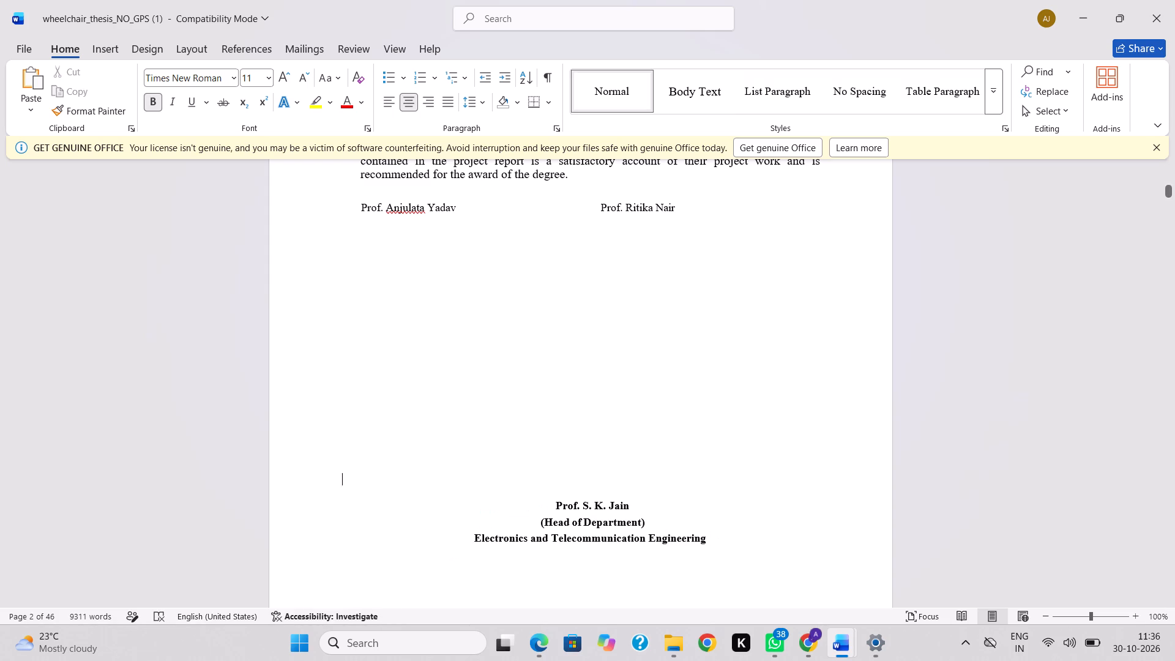
# Check the format's recommendation text and bold the quoted project title in the thesis's recommendation paragraph to match.
pyautogui.scroll(1, 516, 475)
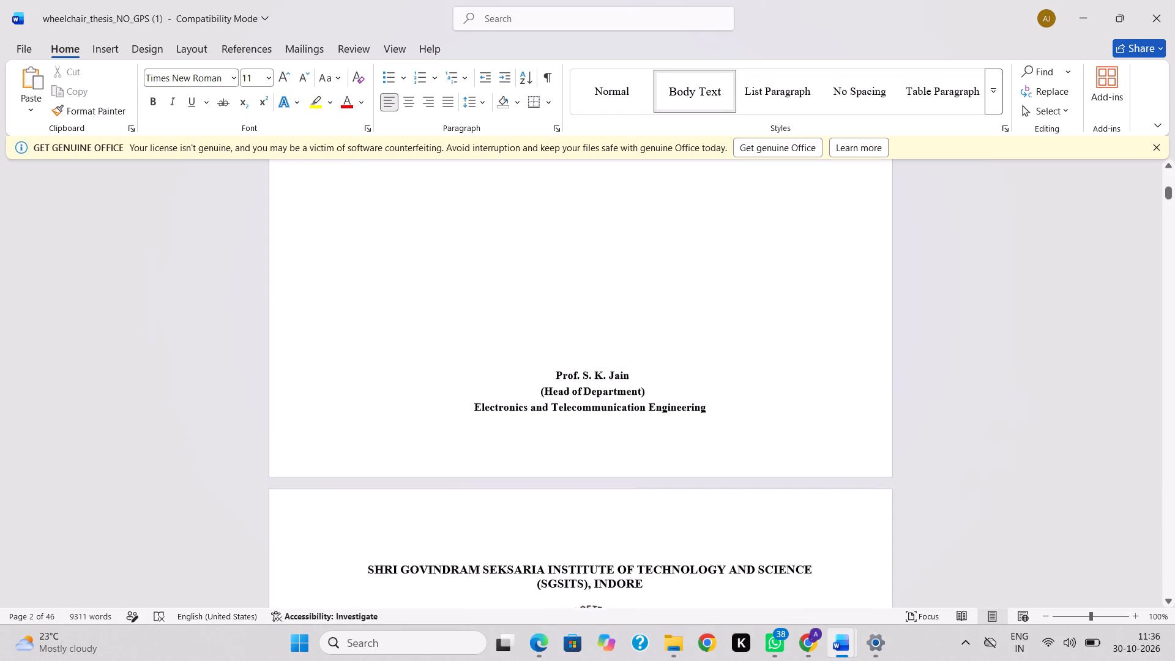
pyautogui.scroll(2, 516, 475)
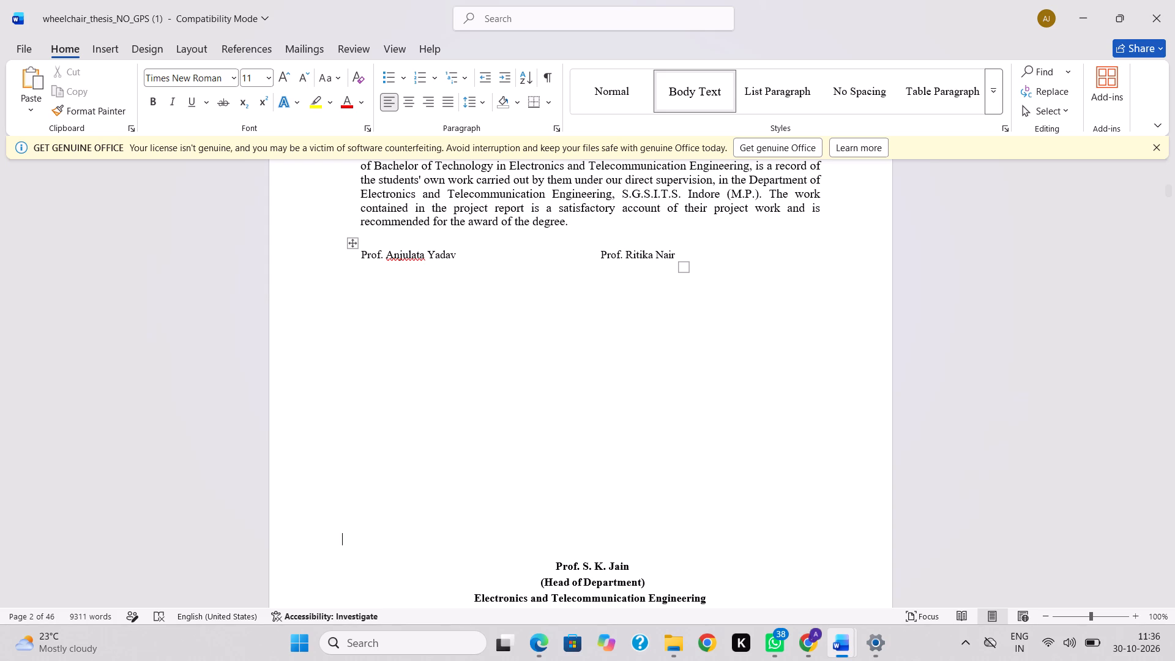
pyautogui.scroll(1, 407, 255)
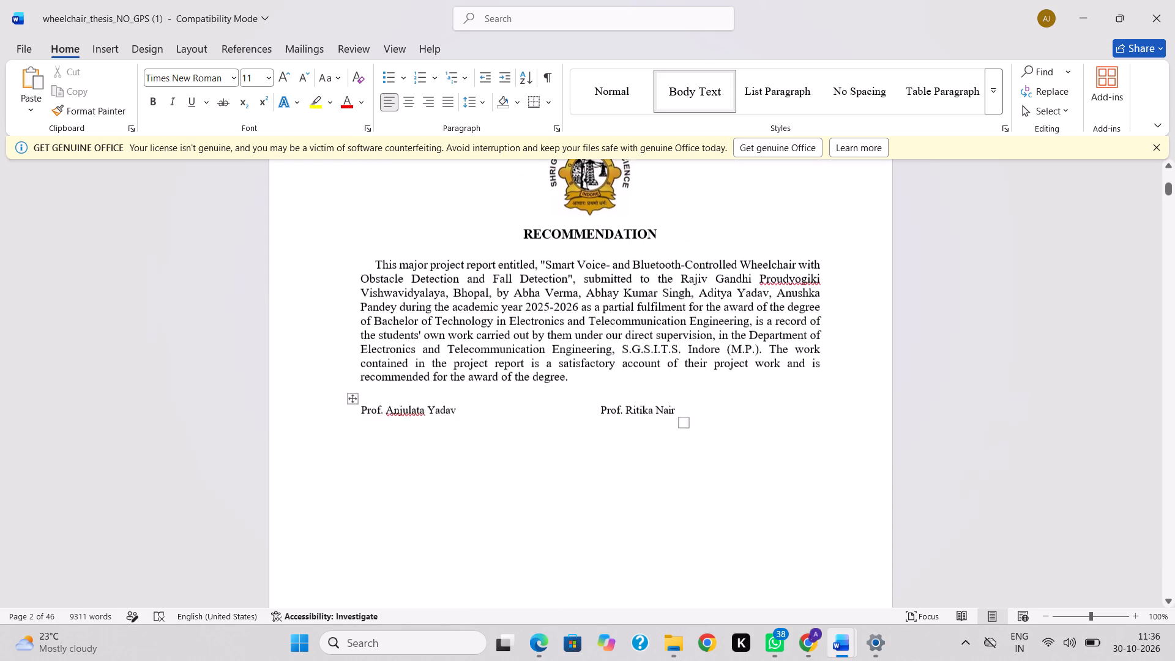
pyautogui.scroll(1, 407, 255)
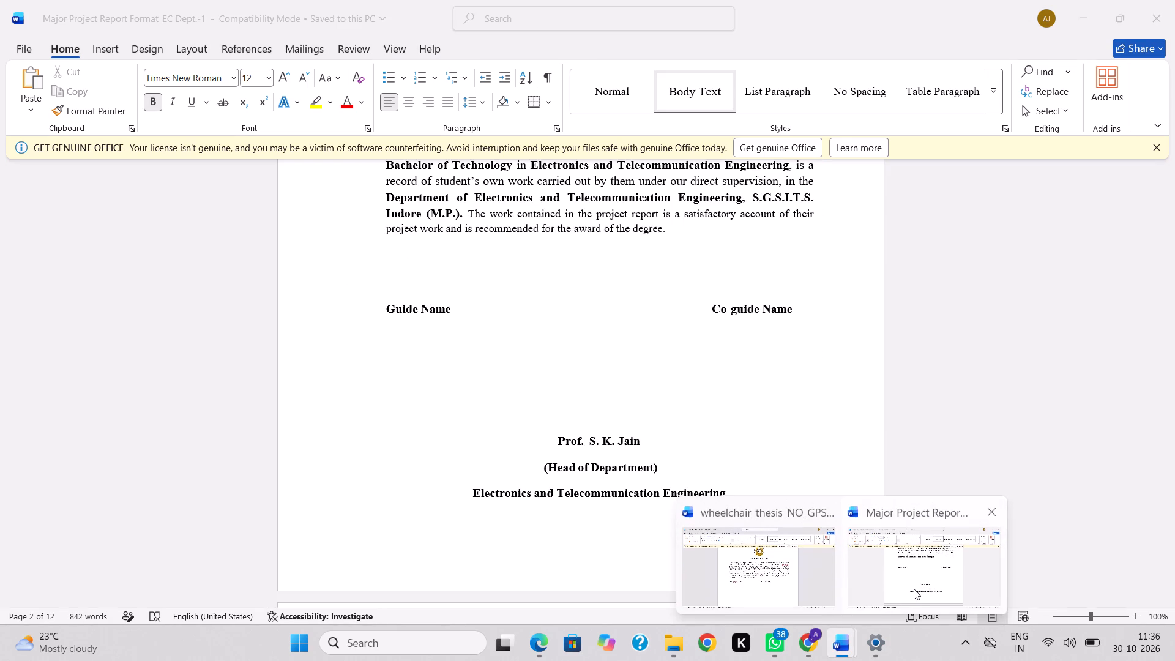
pyautogui.click(914, 589)
pyautogui.scroll(3, 747, 455)
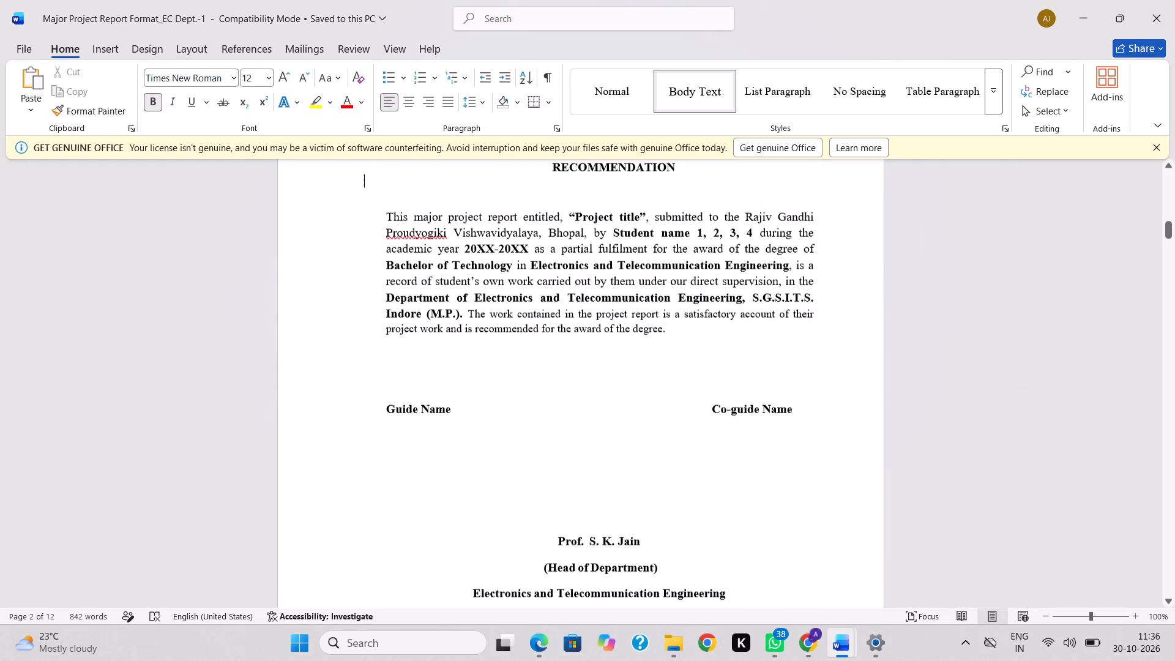
pyautogui.click(1081, 15)
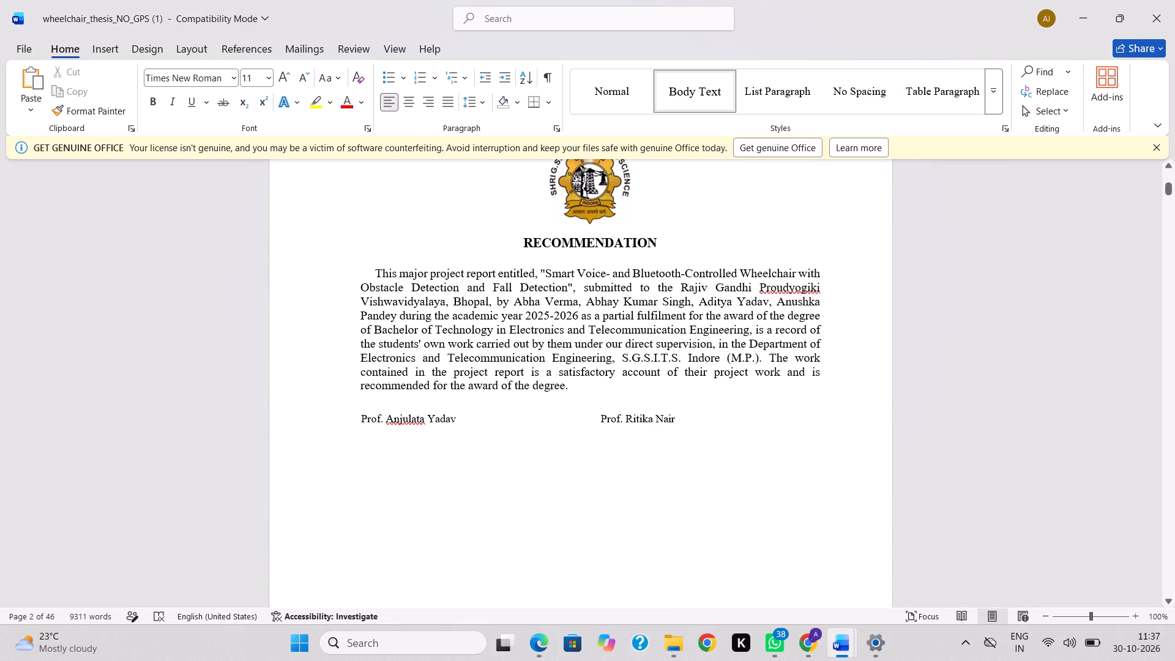
pyautogui.moveTo(540, 270); pyautogui.dragTo(566, 291)
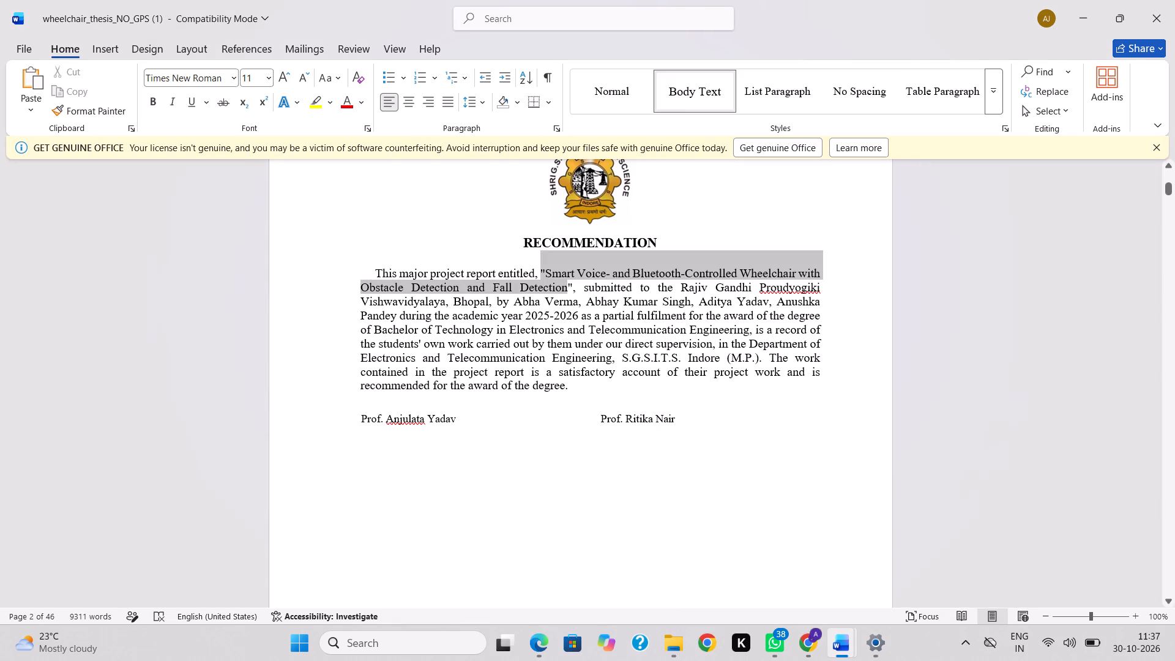
pyautogui.moveTo(566, 291); pyautogui.dragTo(570, 286)
pyautogui.moveTo(570, 286); pyautogui.dragTo(571, 286)
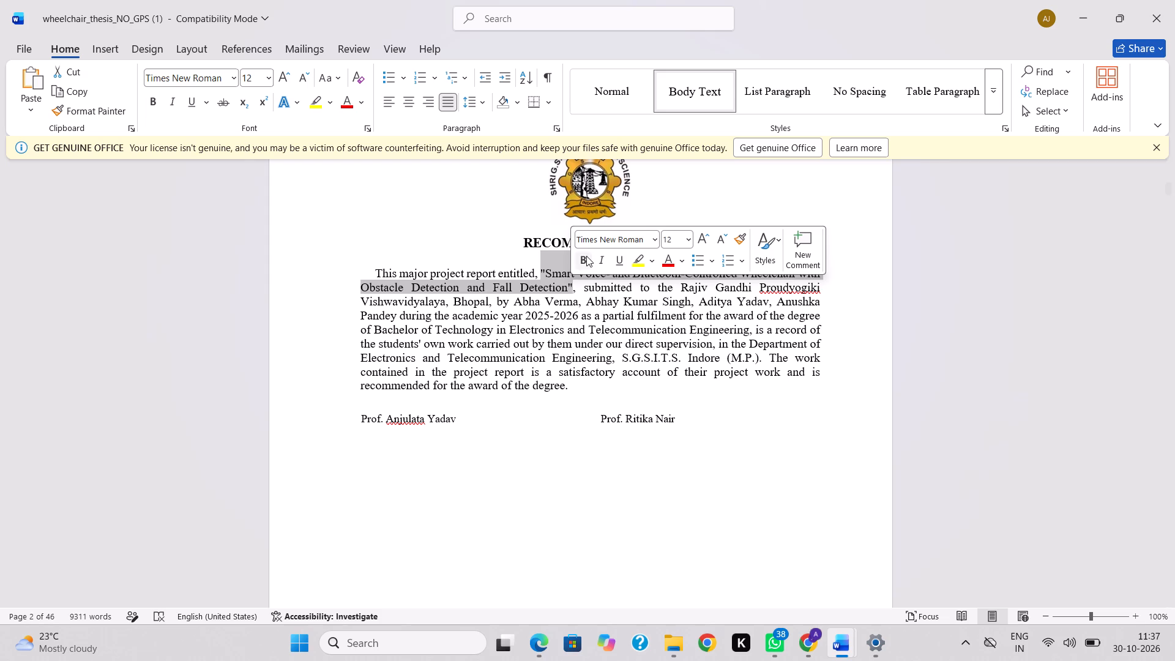
pyautogui.click(586, 256)
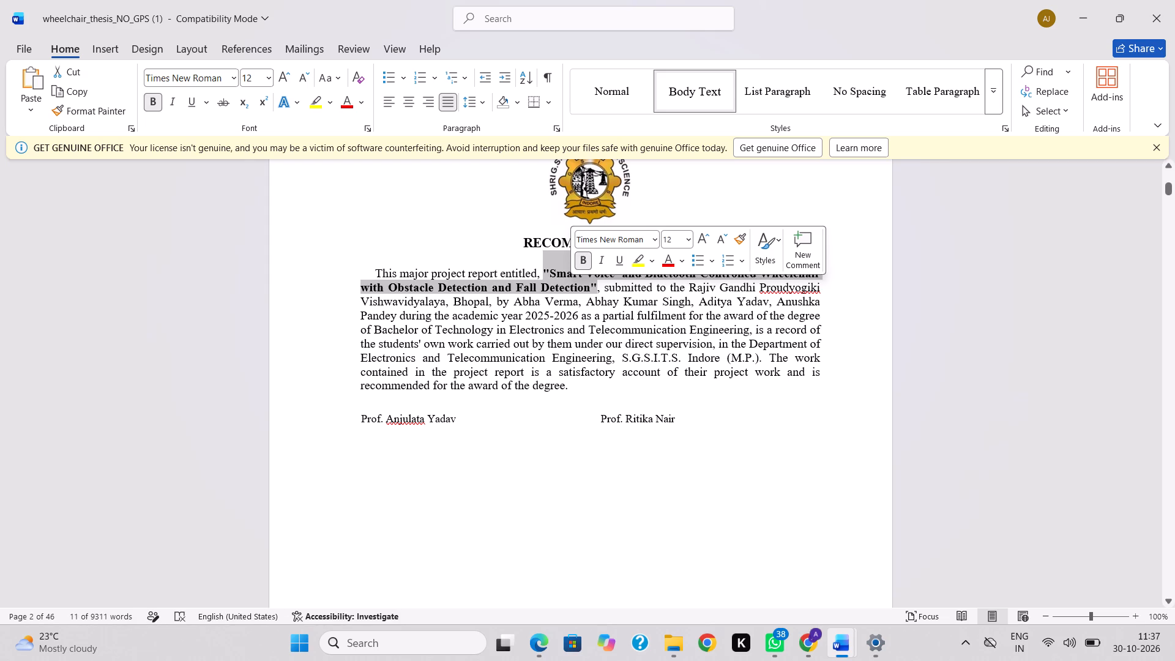
# Bold the four student names in the recommendation paragraph.
pyautogui.moveTo(515, 304); pyautogui.dragTo(441, 322)
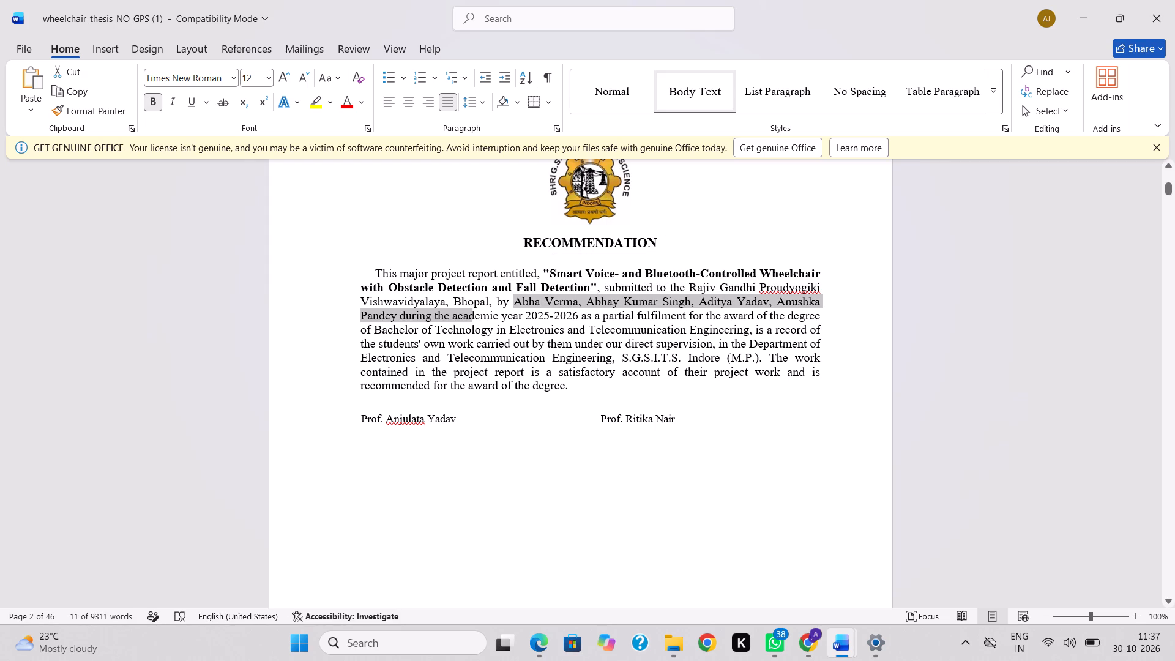
pyautogui.moveTo(441, 322); pyautogui.dragTo(397, 314)
pyautogui.click(405, 286)
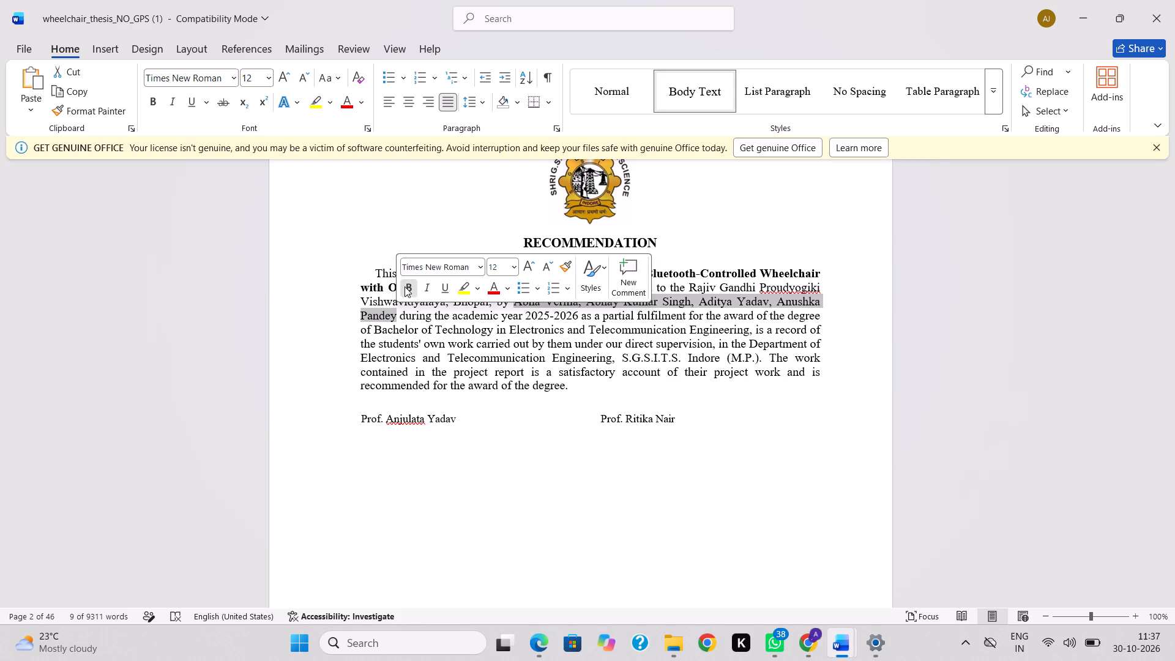
pyautogui.click(663, 471)
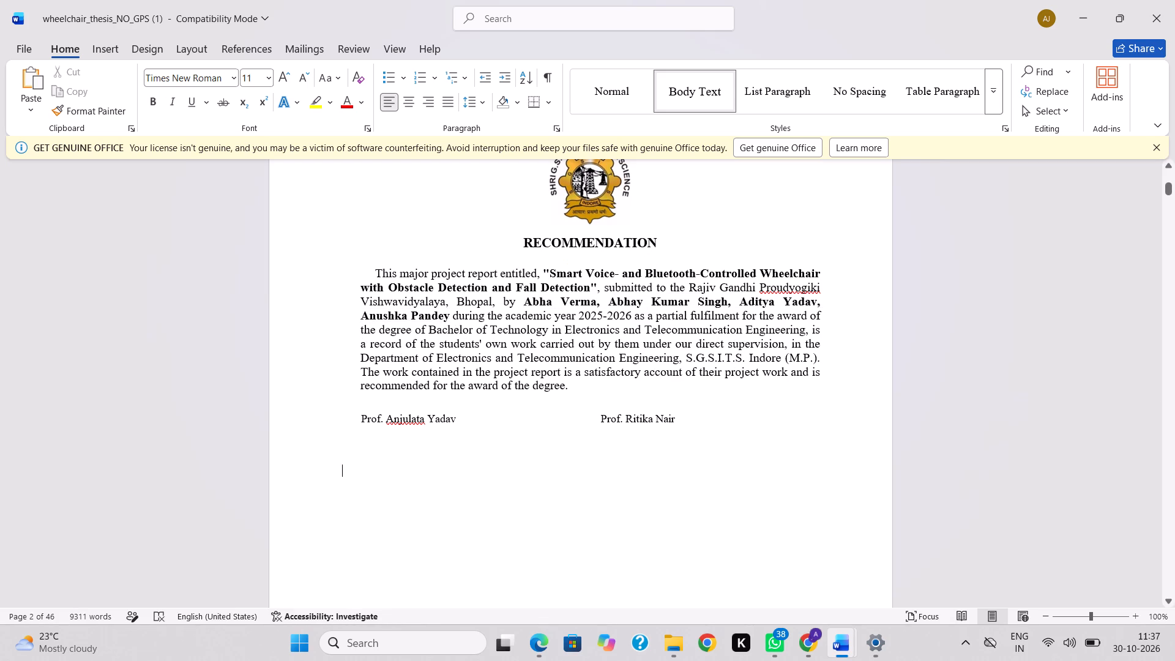
# Bold the guide and co-guide names below the recommendation paragraph.
pyautogui.moveTo(360, 419); pyautogui.dragTo(643, 427)
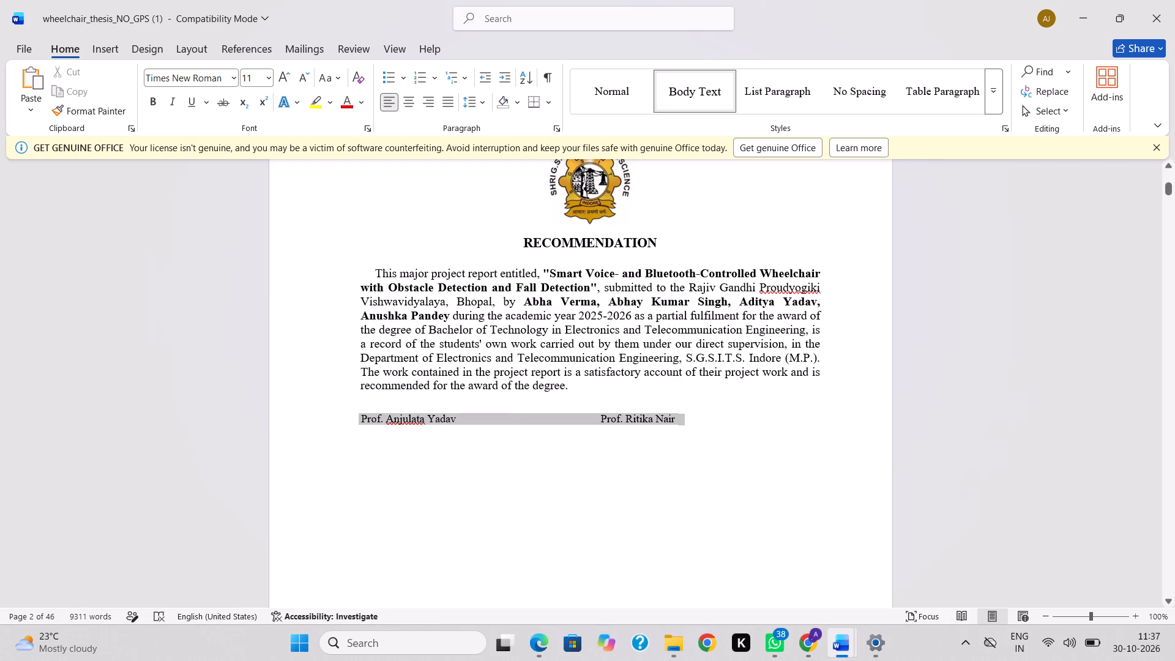
pyautogui.moveTo(643, 427); pyautogui.dragTo(636, 421)
pyautogui.click(646, 464)
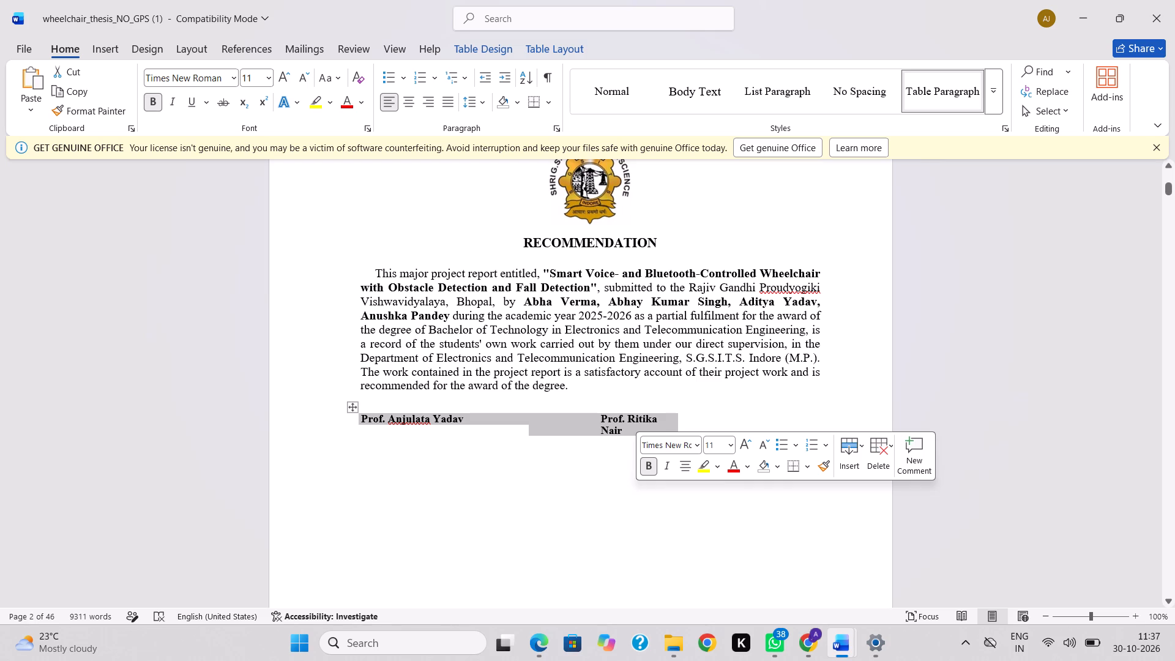
pyautogui.click(613, 473)
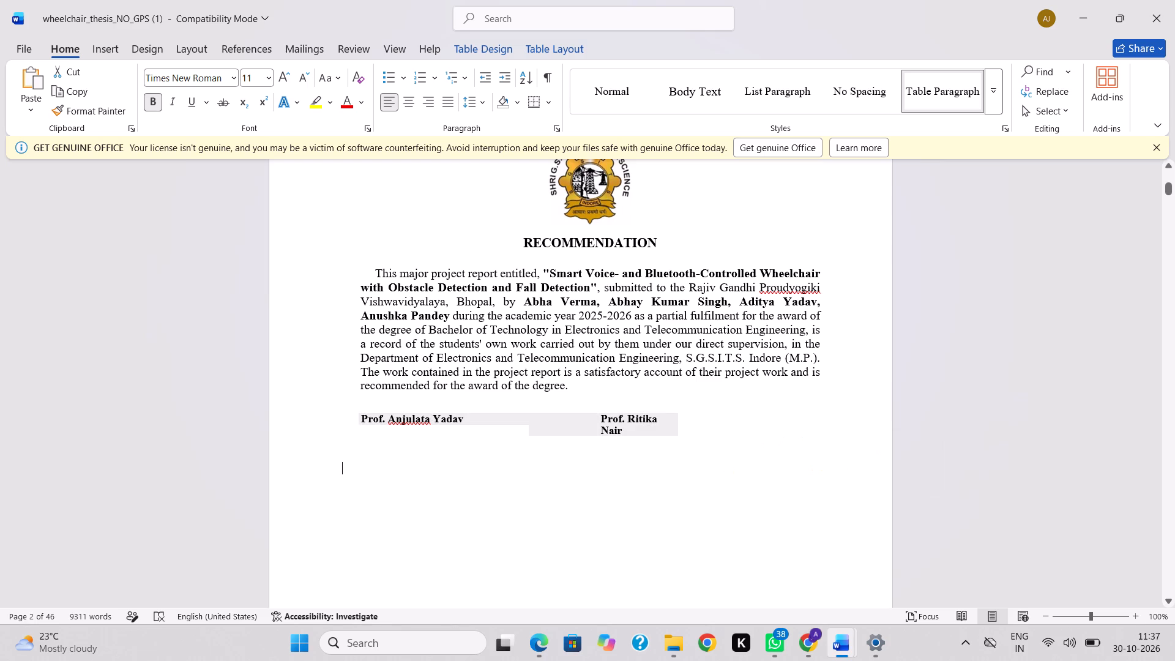
# Widen the guide and co-guide signature table so the co-guide's name fits on one line.
pyautogui.click(599, 434)
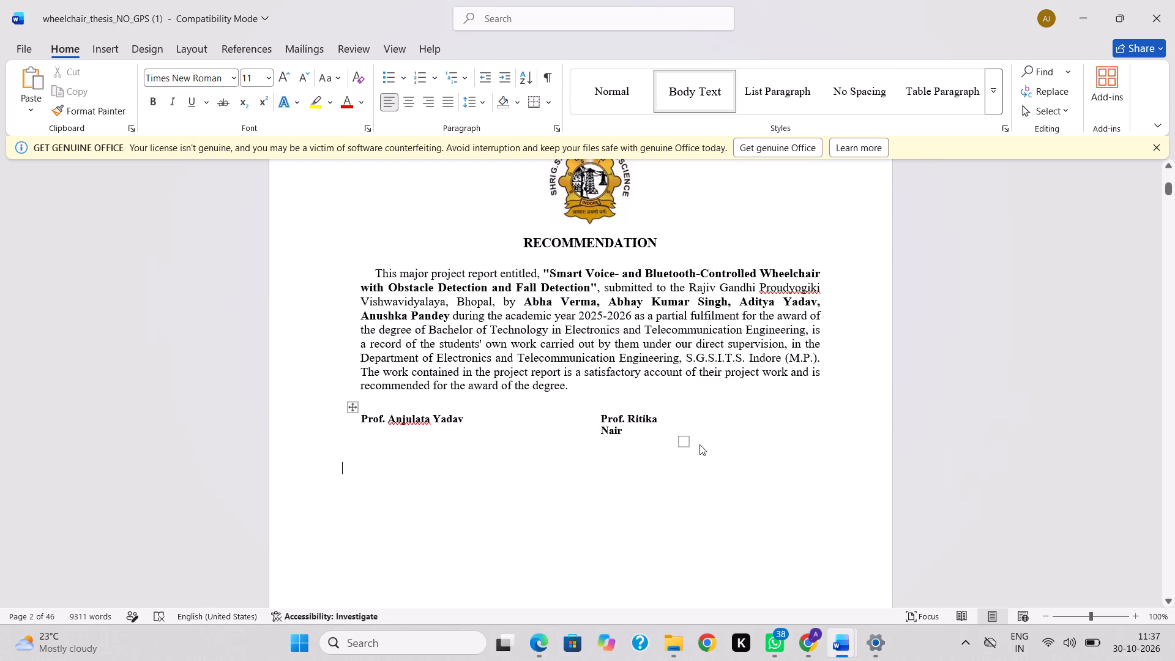
pyautogui.moveTo(685, 441); pyautogui.dragTo(744, 431)
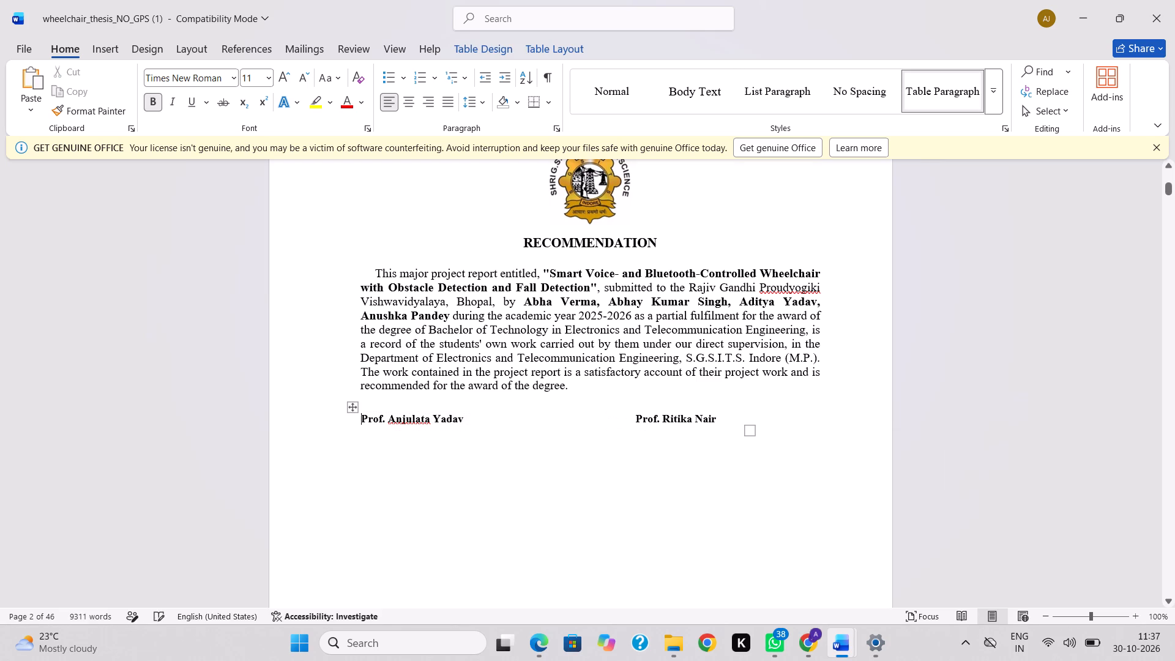
# Widen the guide and co-guide signature table further so the co-guide's name sits closer to the page's outer margin.
pyautogui.moveTo(752, 431); pyautogui.dragTo(822, 433)
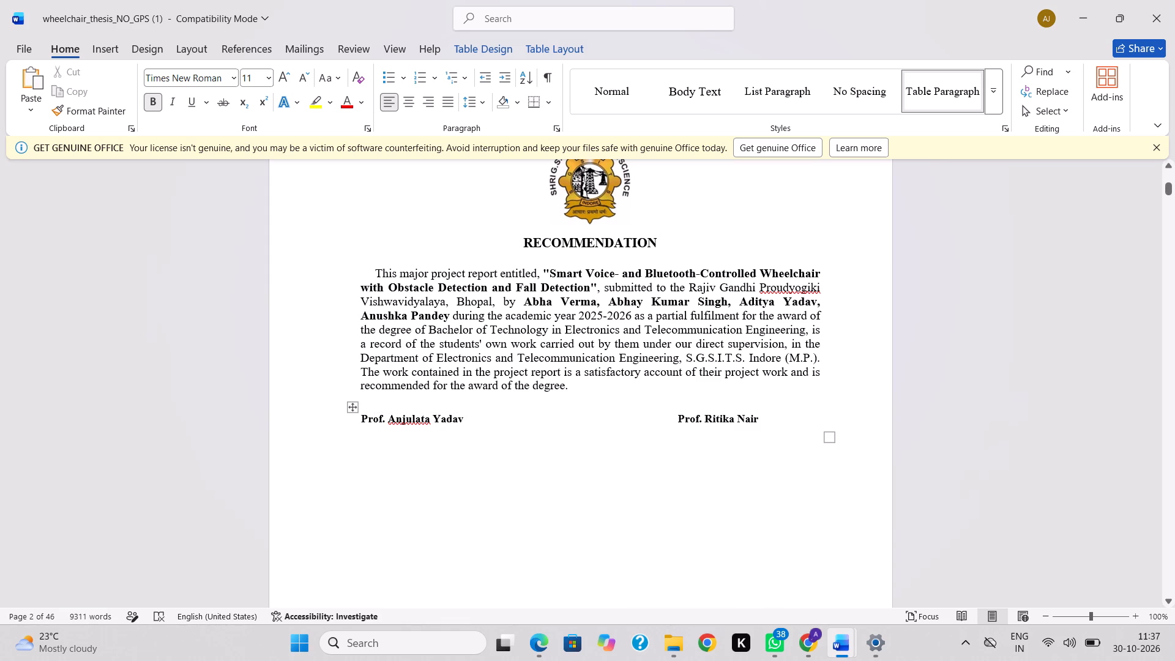
pyautogui.click(581, 385)
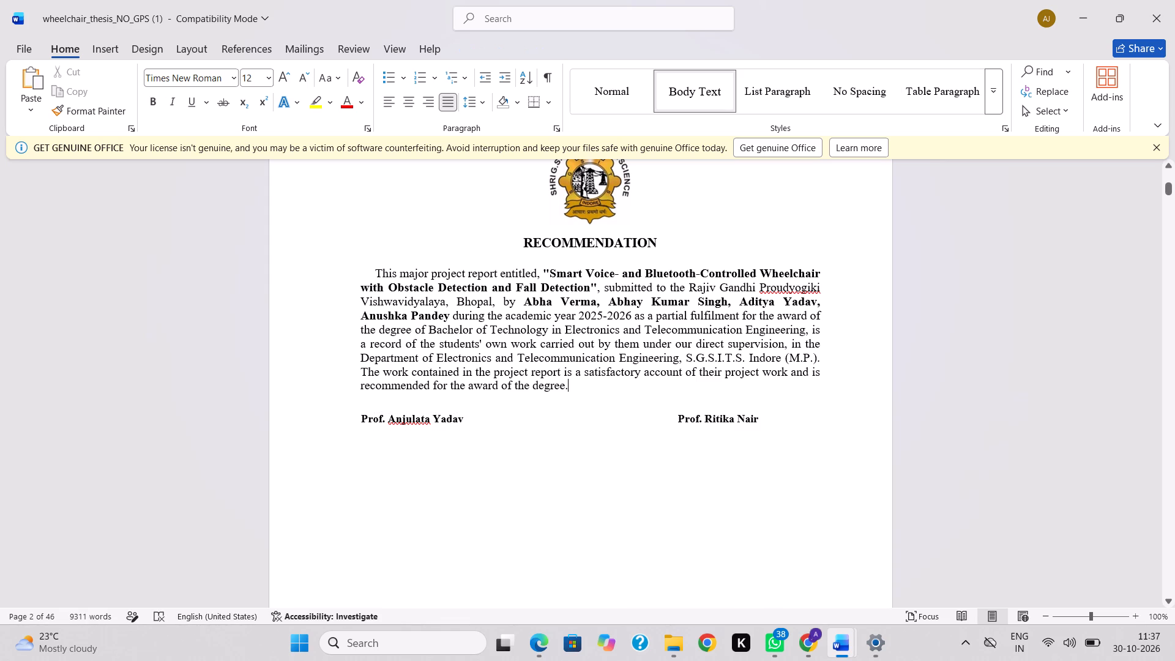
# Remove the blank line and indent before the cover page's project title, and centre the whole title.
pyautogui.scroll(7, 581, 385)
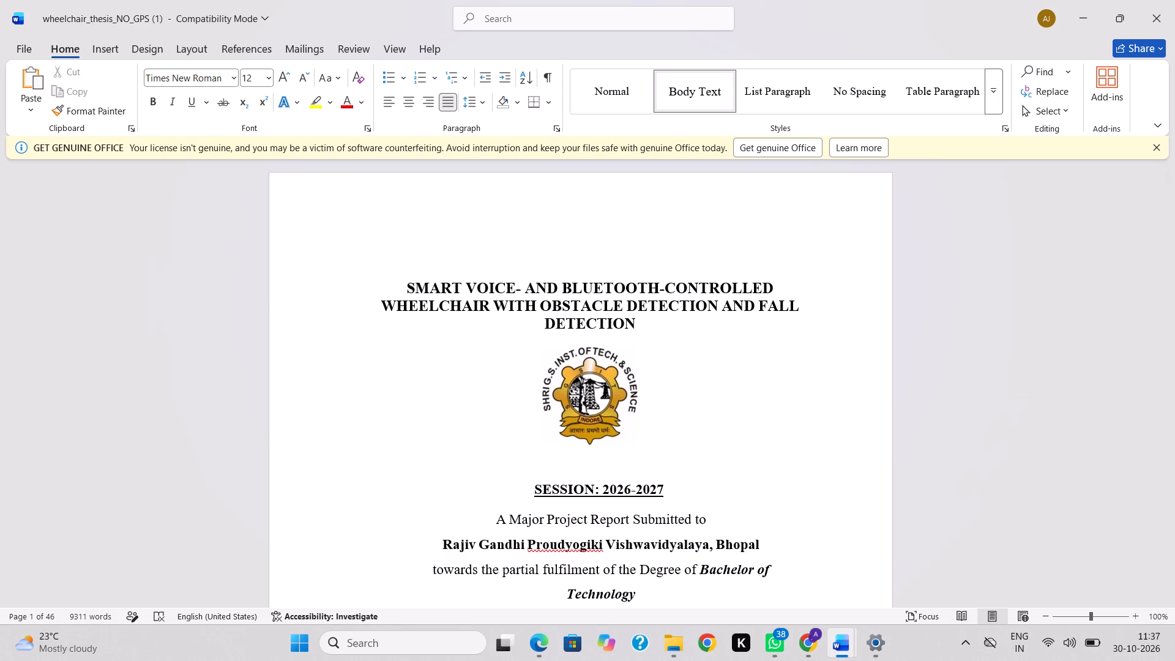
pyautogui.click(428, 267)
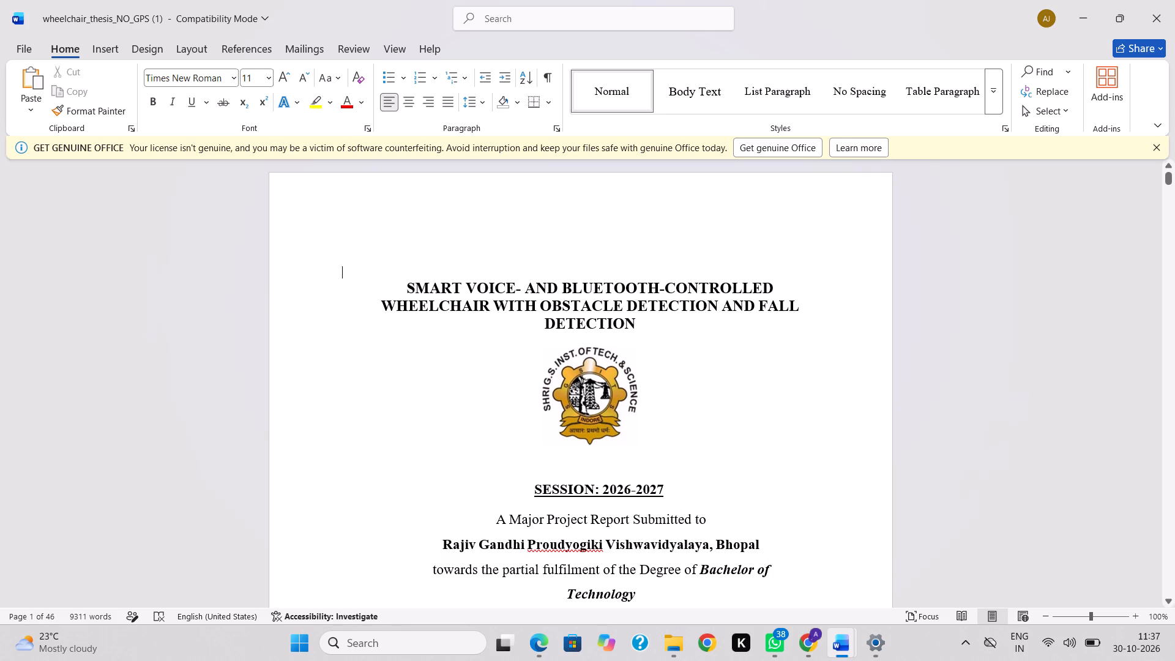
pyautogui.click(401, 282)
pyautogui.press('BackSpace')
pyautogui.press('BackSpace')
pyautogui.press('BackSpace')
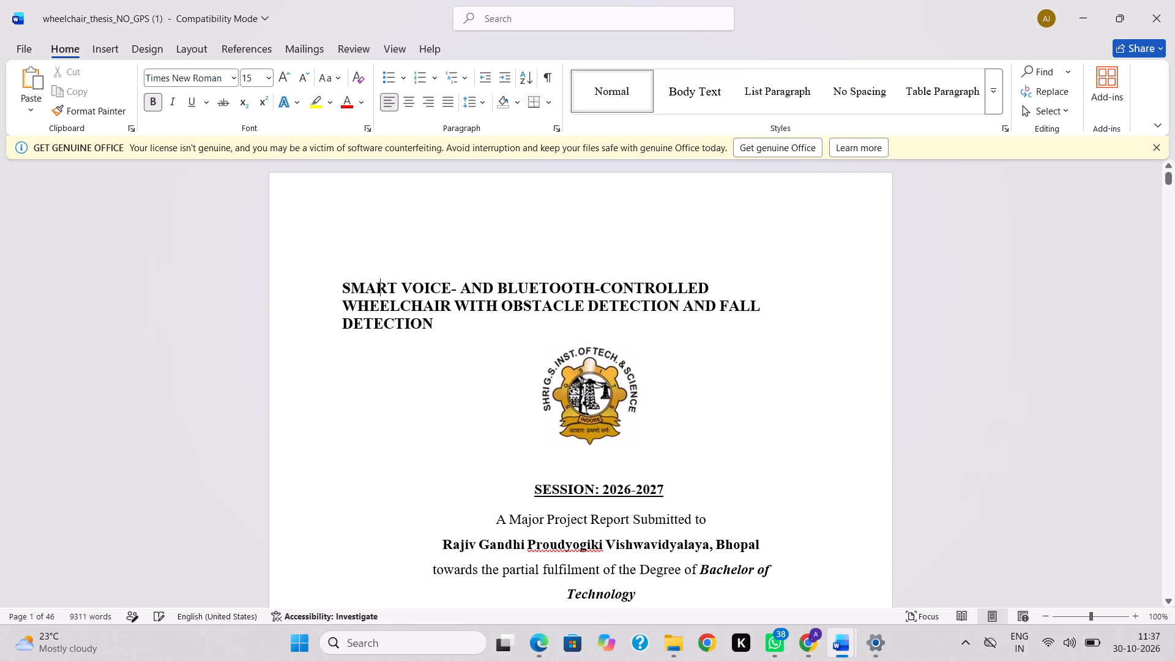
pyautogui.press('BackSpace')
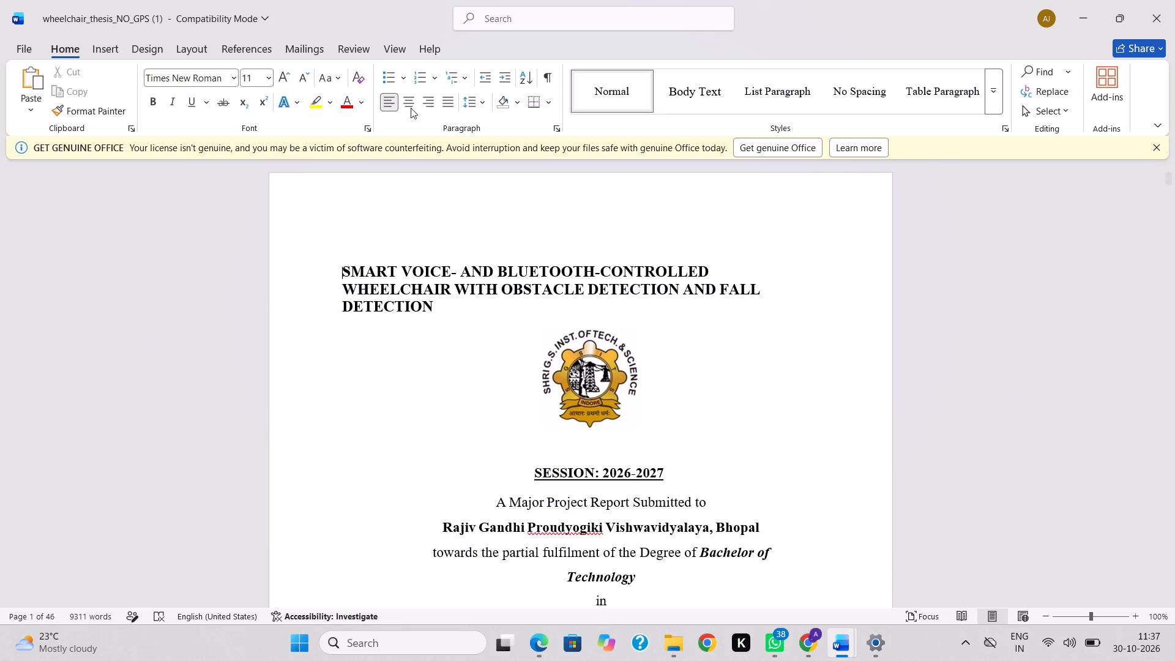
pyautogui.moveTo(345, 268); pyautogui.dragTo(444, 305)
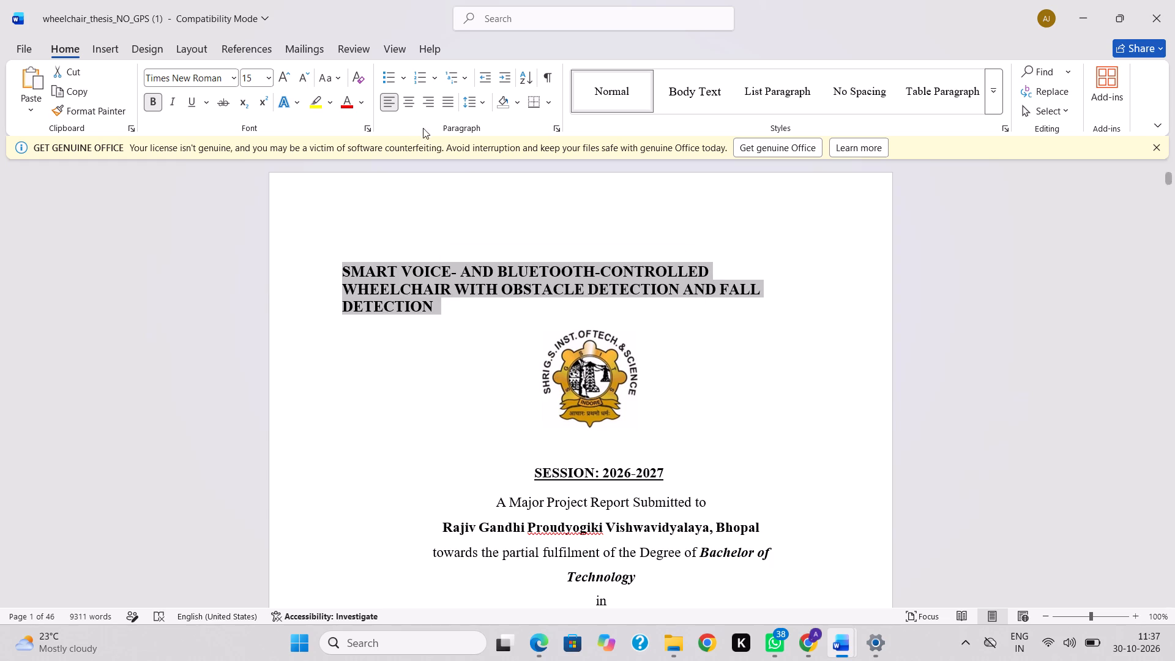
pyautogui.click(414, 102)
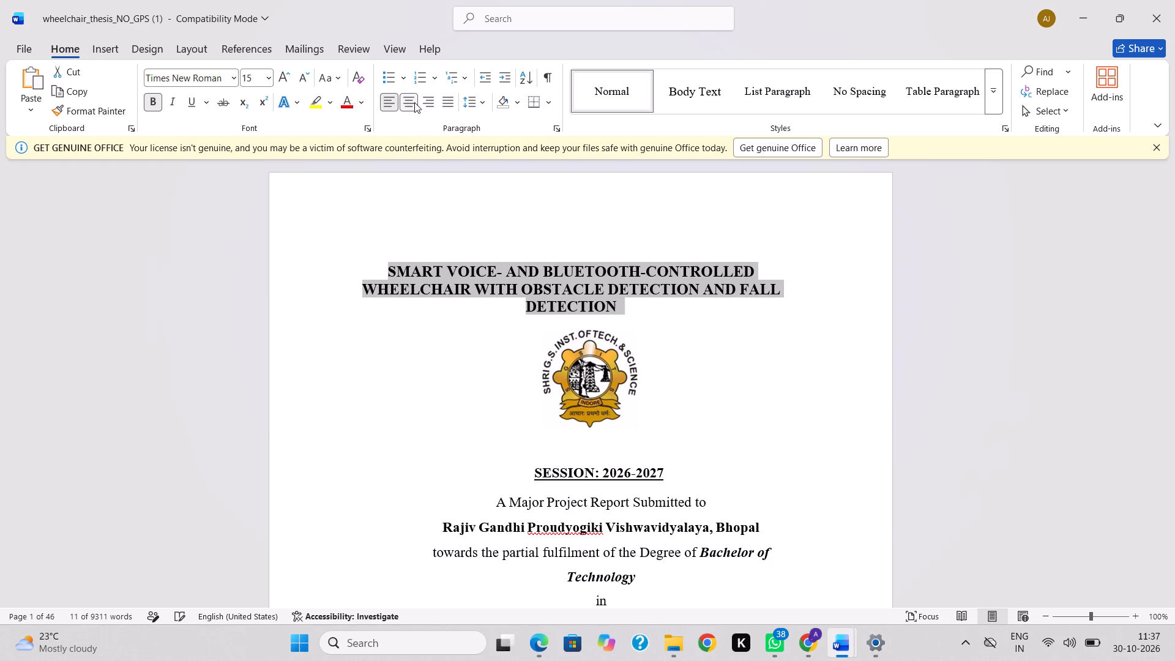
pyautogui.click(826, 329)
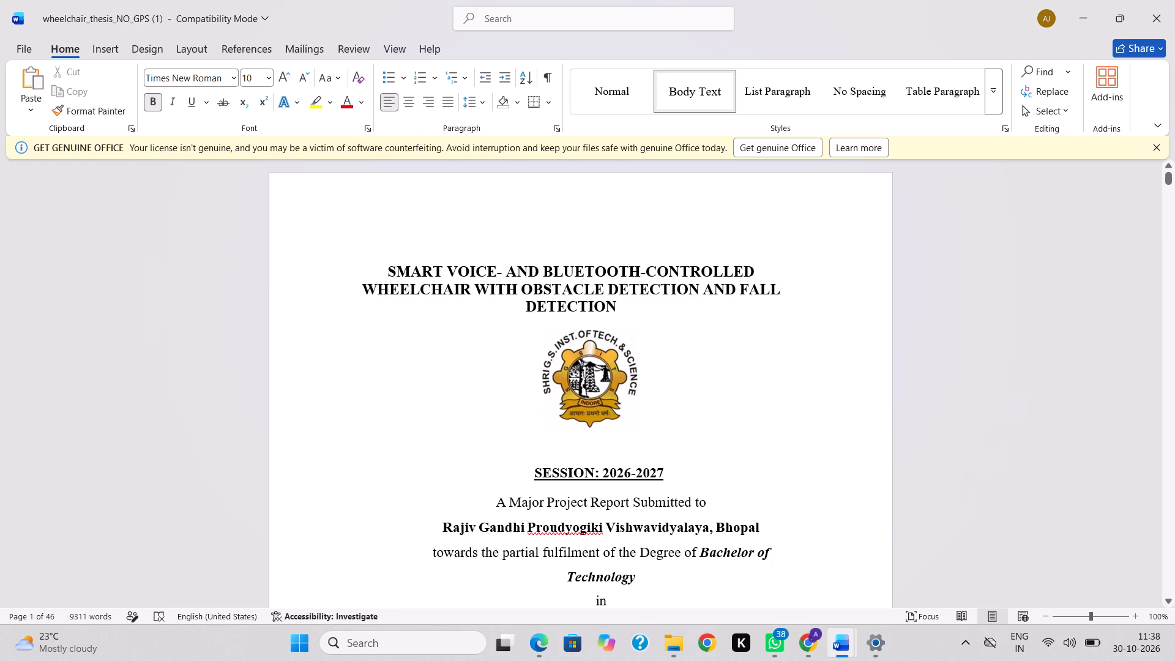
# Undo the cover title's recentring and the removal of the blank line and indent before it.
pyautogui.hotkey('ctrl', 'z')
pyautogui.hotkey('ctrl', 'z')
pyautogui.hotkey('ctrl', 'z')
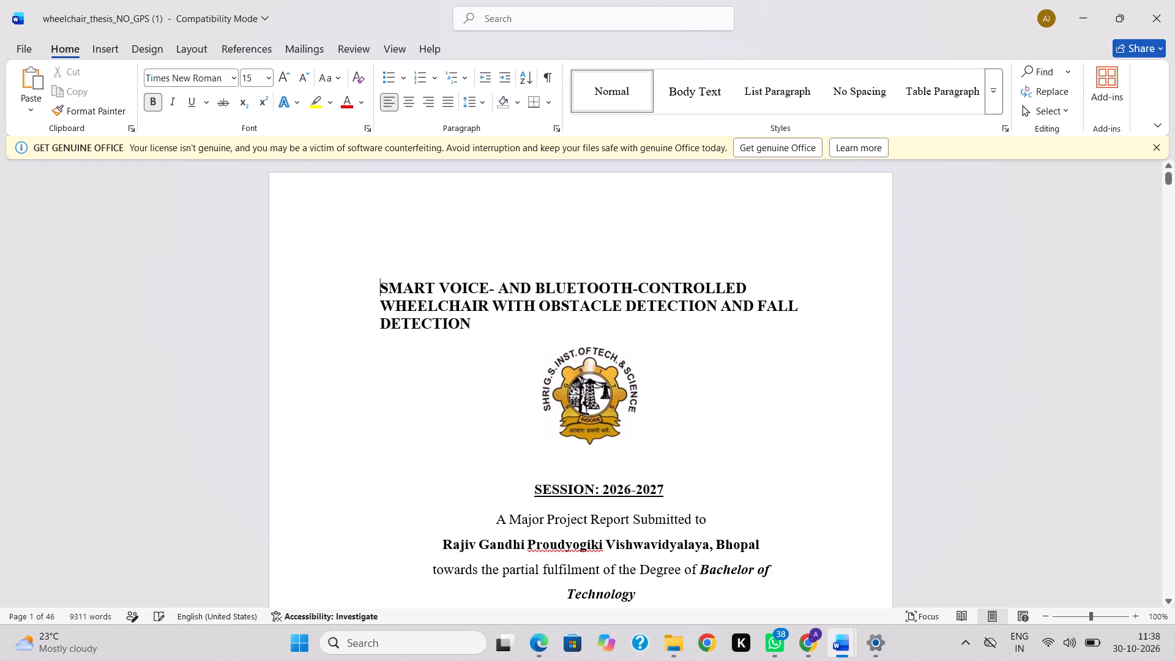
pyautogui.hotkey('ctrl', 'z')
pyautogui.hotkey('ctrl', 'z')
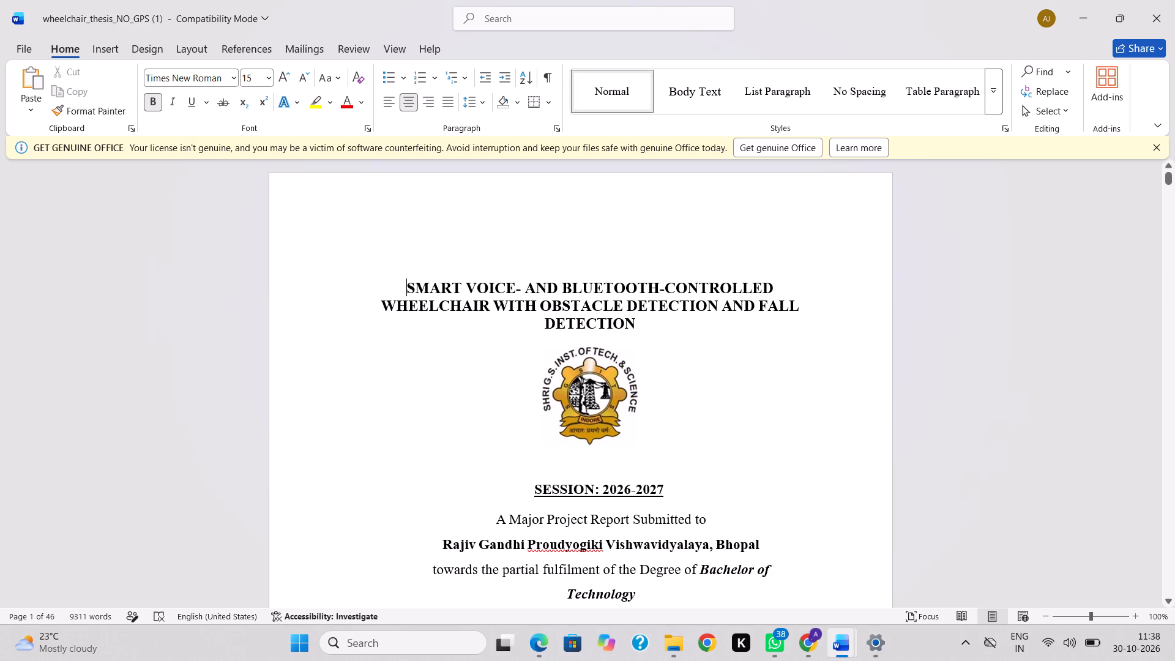
# Delete the indent and blank line before the cover page's project title again and centre the full title.
pyautogui.press('BackSpace')
pyautogui.press('BackSpace')
pyautogui.press('BackSpace')
pyautogui.press('BackSpace')
pyautogui.press('BackSpace')
pyautogui.press('BackSpace')
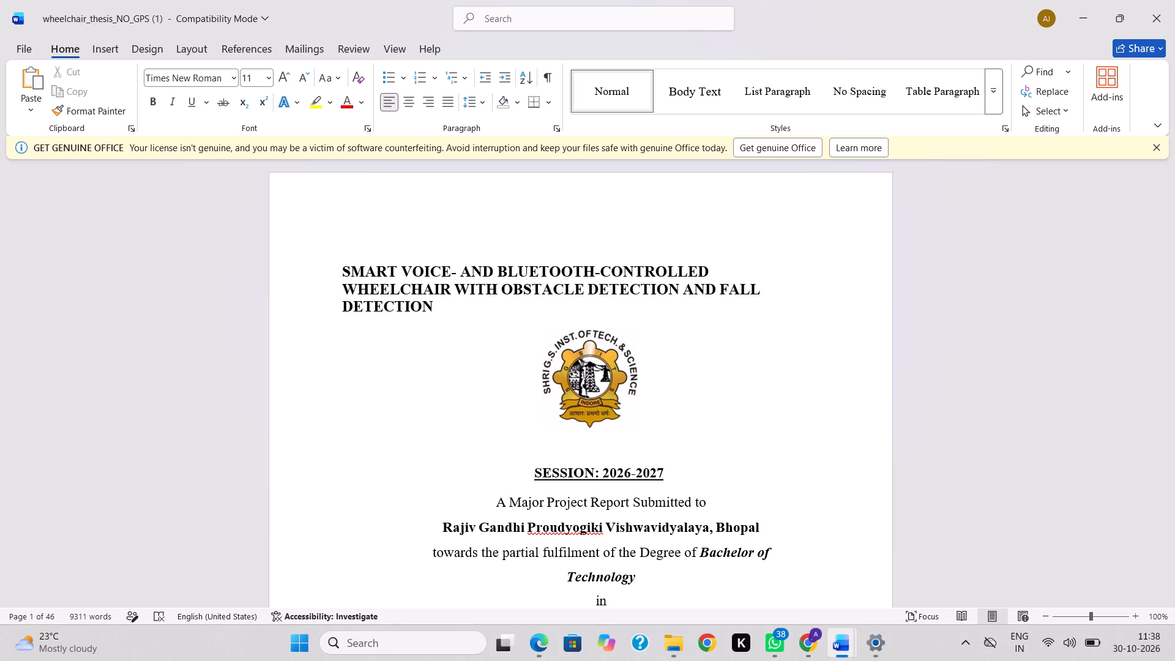
pyautogui.moveTo(345, 266); pyautogui.dragTo(428, 293)
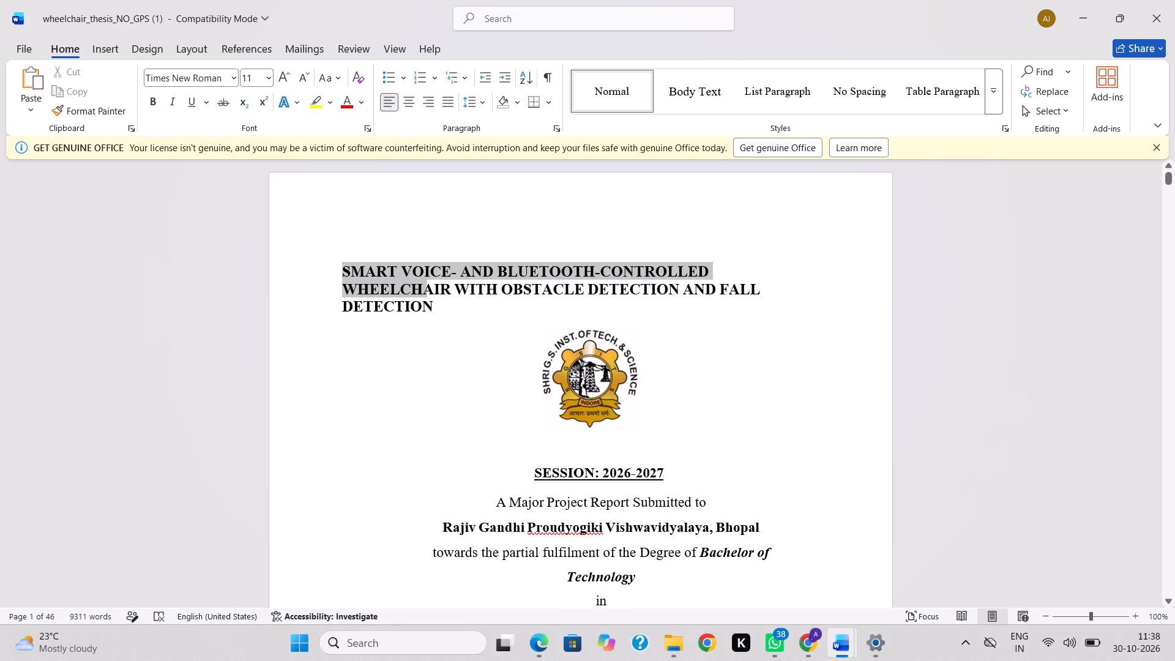
pyautogui.moveTo(428, 293); pyautogui.dragTo(454, 307)
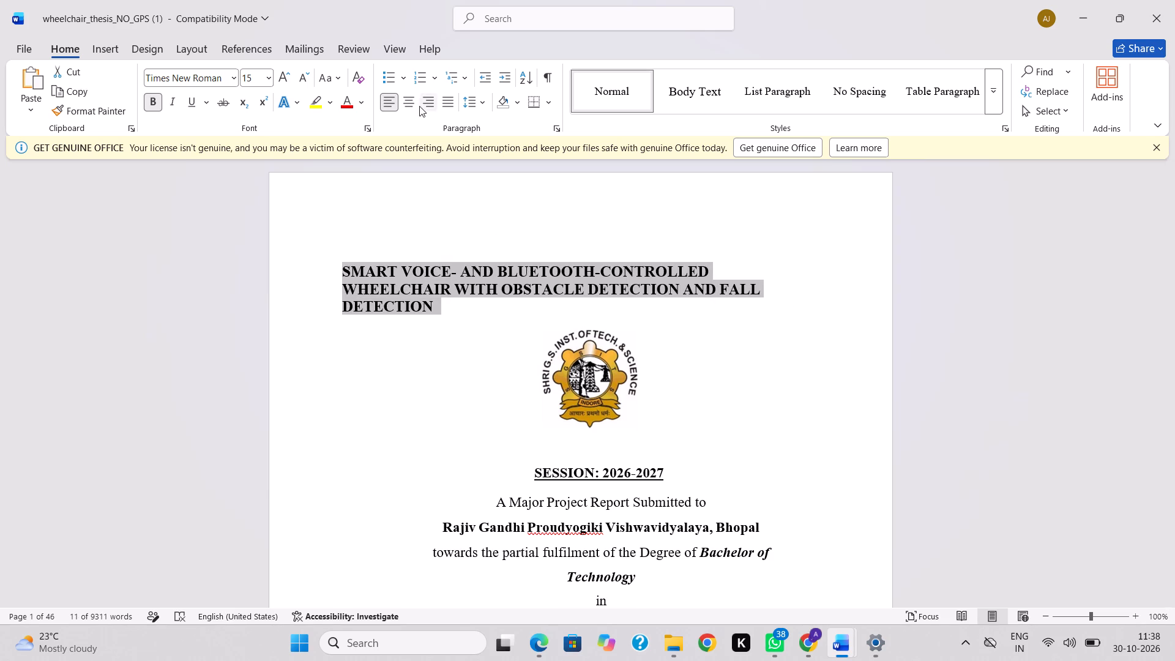
pyautogui.click(415, 106)
pyautogui.click(846, 335)
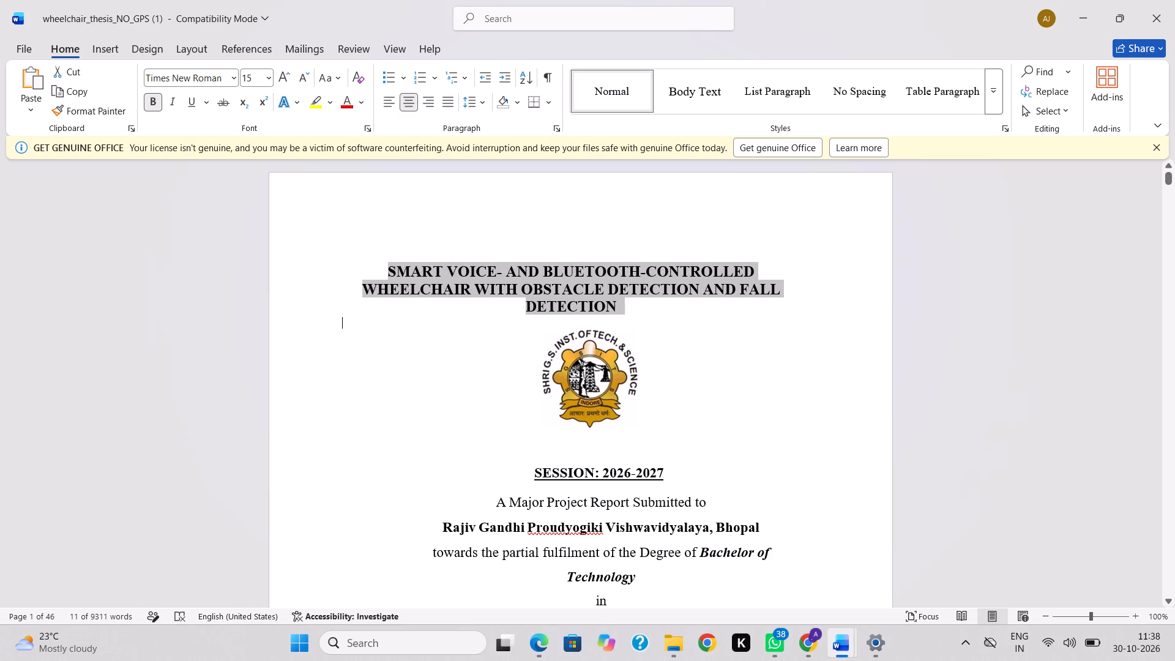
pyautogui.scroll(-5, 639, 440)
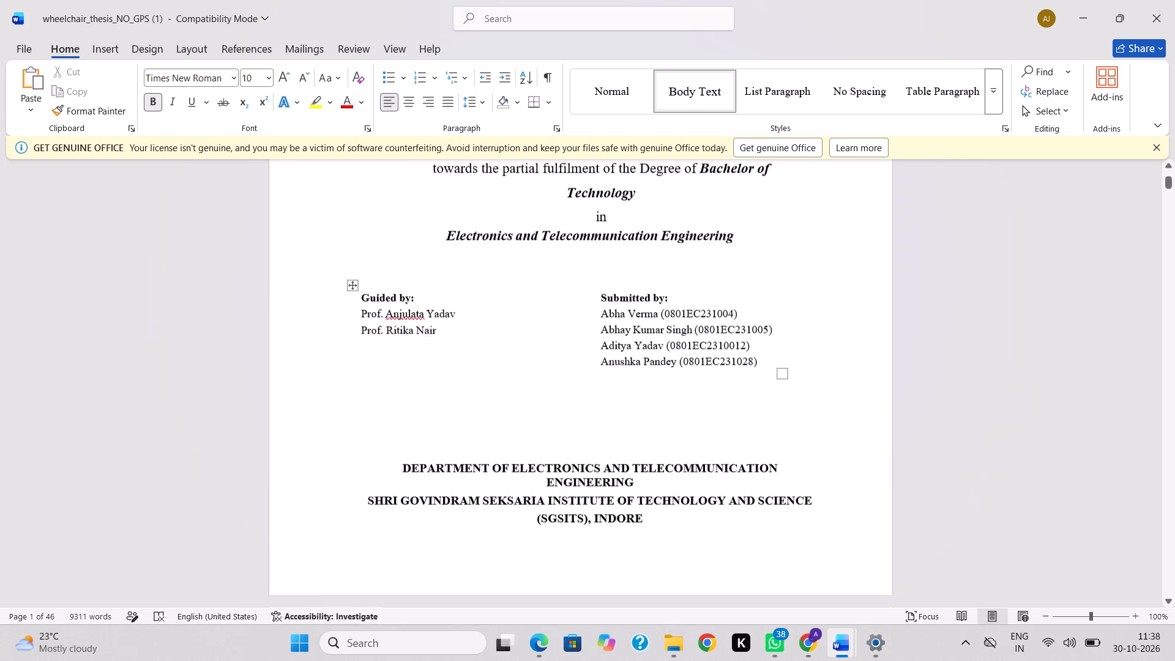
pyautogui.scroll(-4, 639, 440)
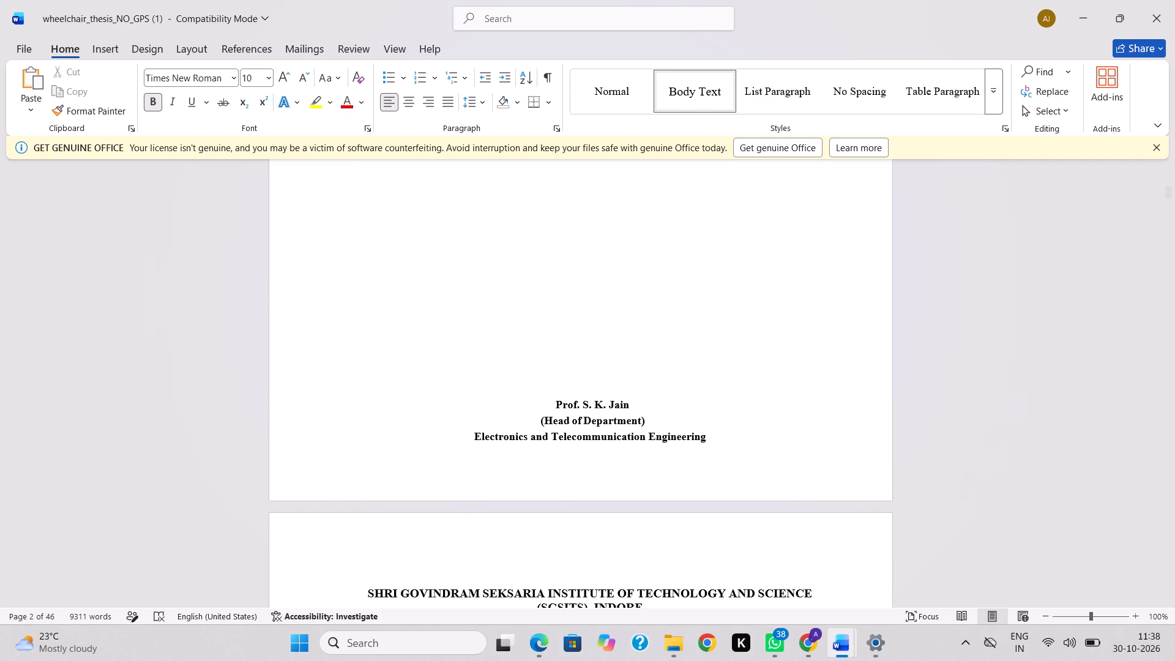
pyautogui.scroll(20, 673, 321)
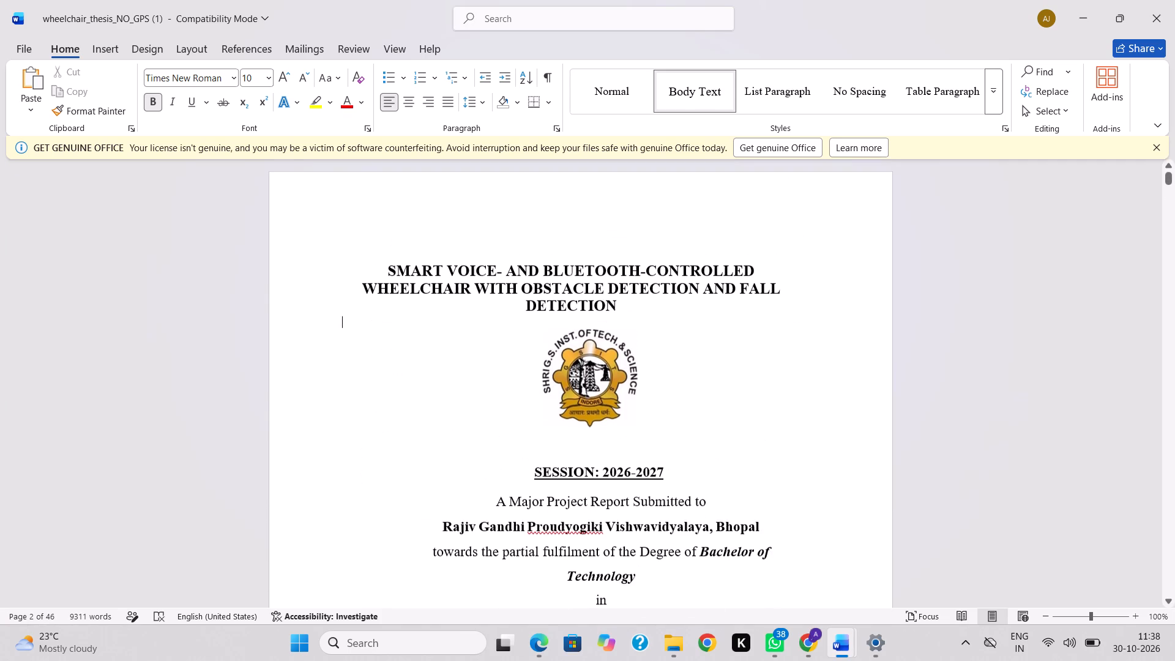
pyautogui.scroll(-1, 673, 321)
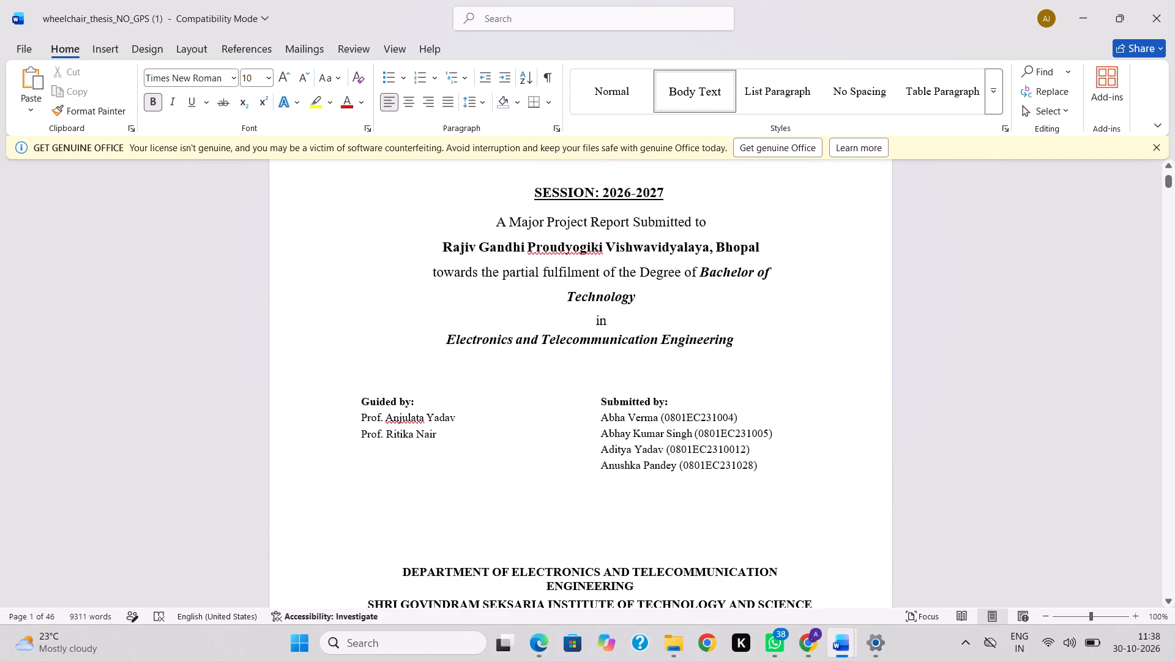
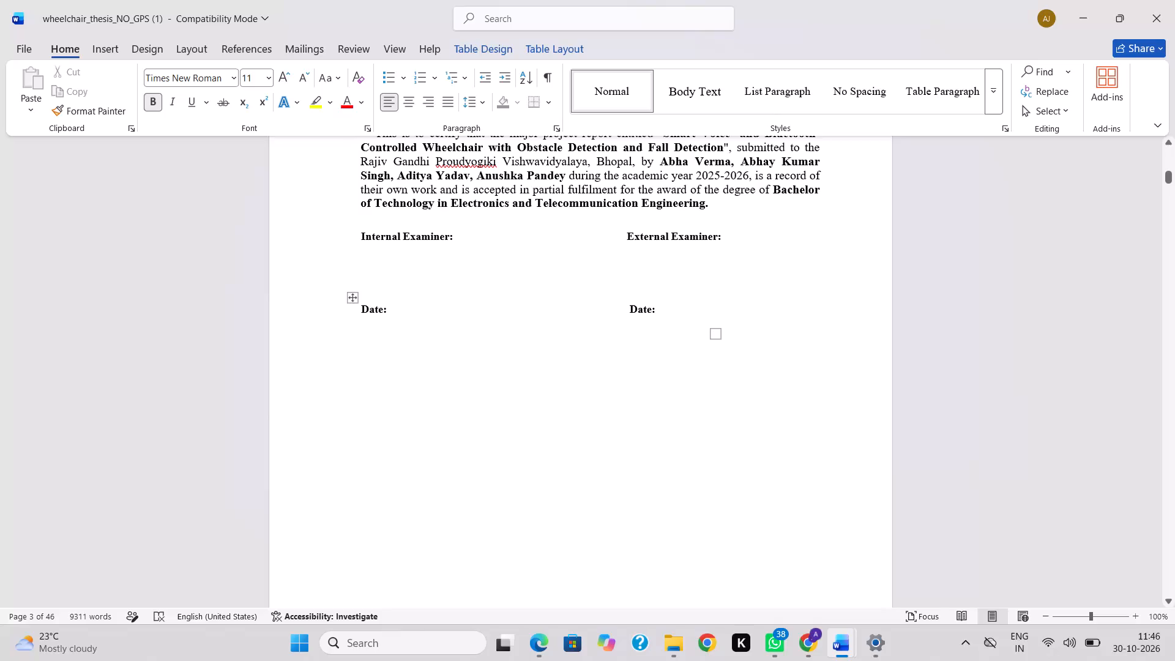
# Review the certificate, acknowledgement and abstract pages and the start of the contents for layout and formatting.
pyautogui.scroll(-2, 608, 507)
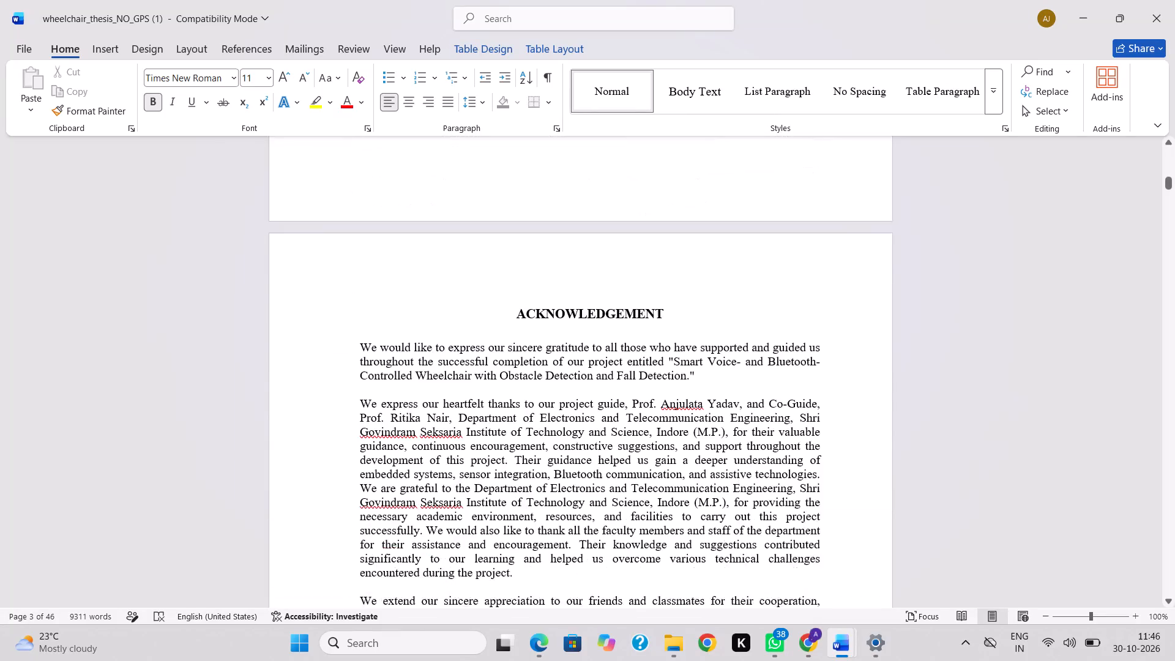
pyautogui.scroll(-3, 608, 507)
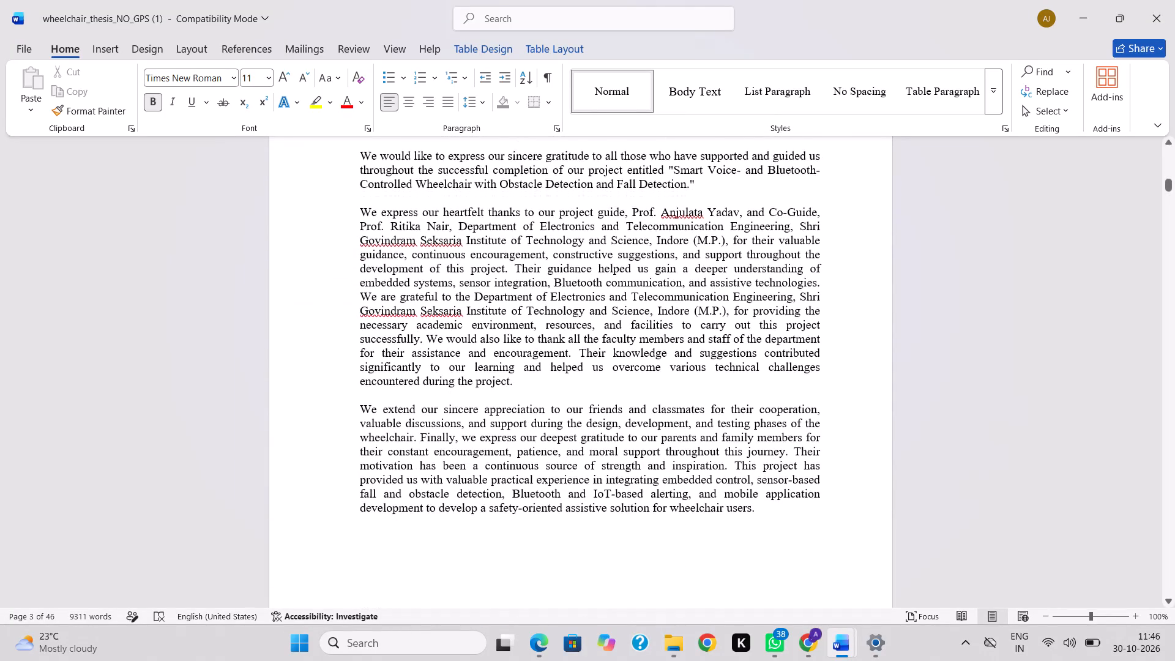
pyautogui.scroll(1, 608, 507)
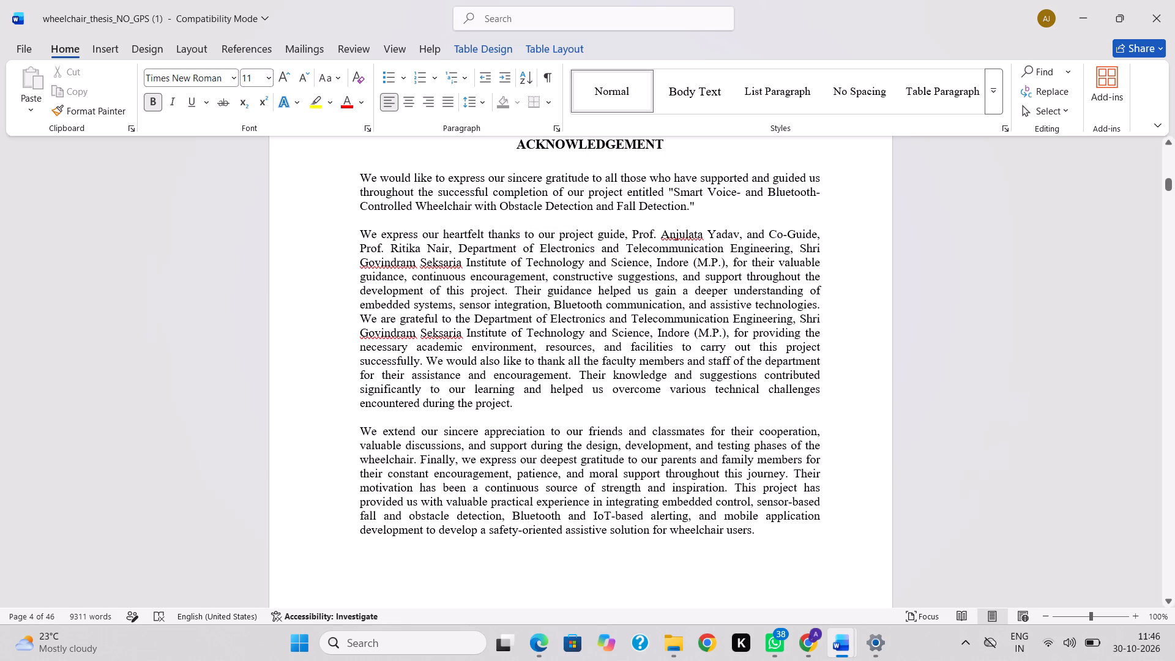
pyautogui.scroll(4, 947, 367)
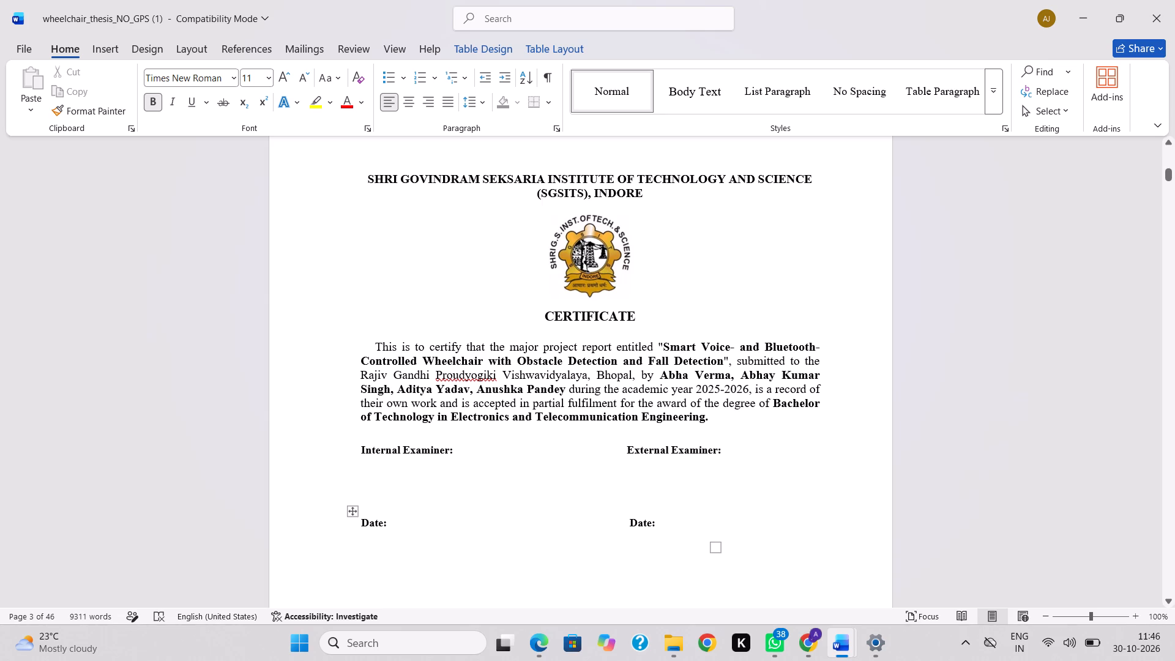
pyautogui.scroll(-4, 707, 442)
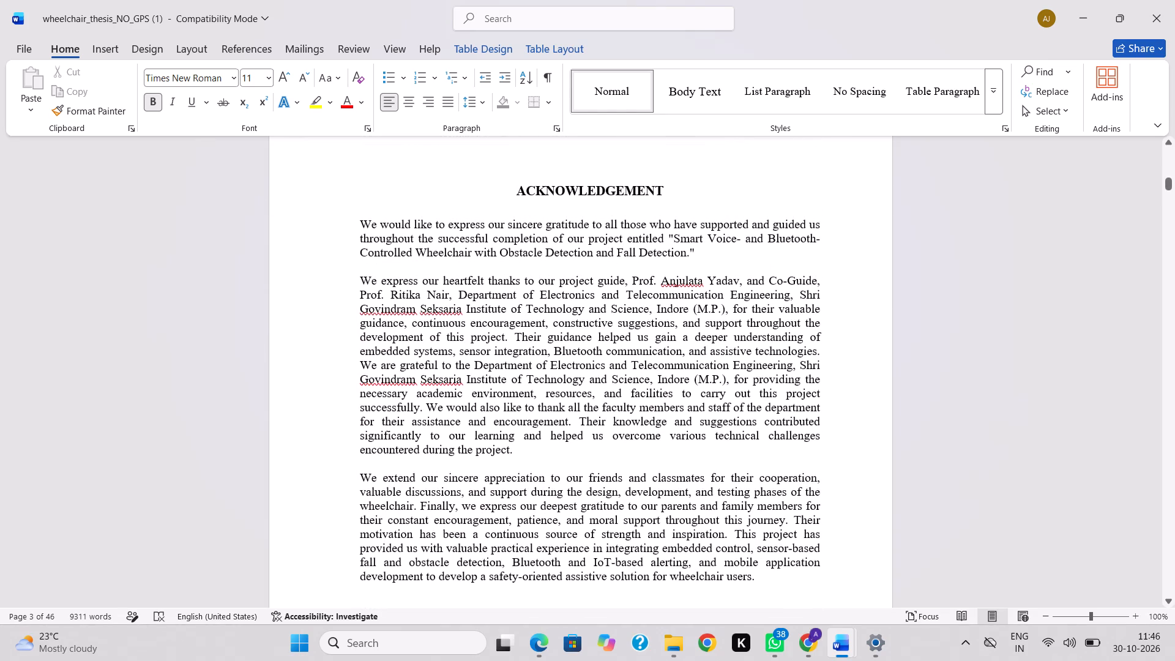
pyautogui.scroll(-5, 925, 429)
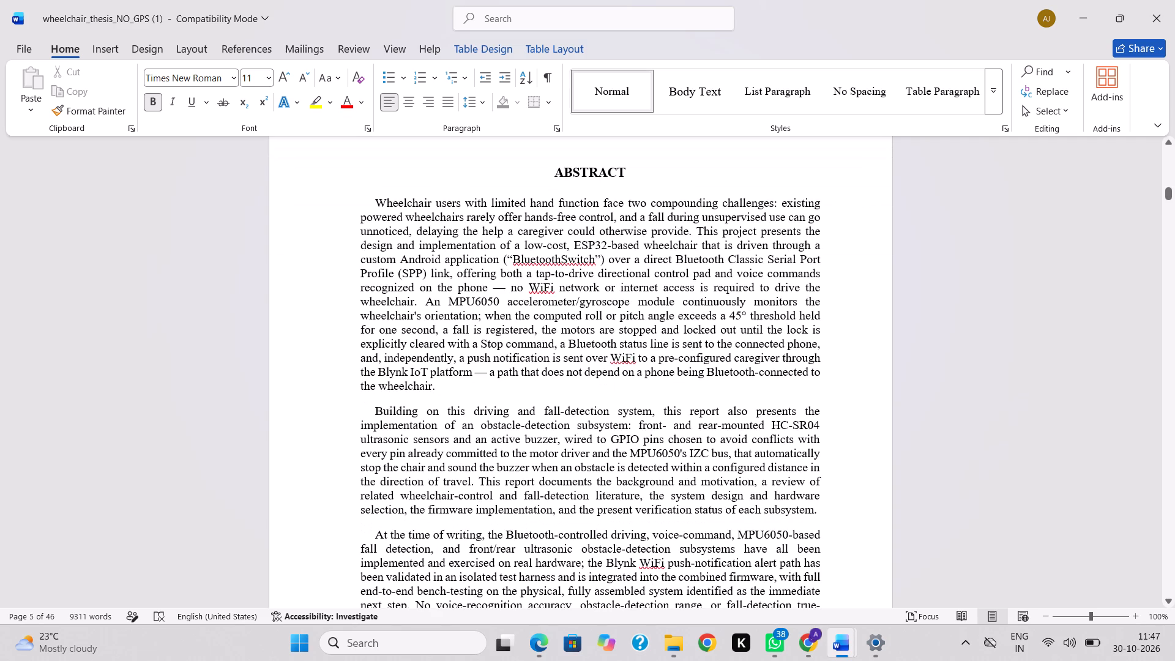
pyautogui.scroll(-5, 925, 429)
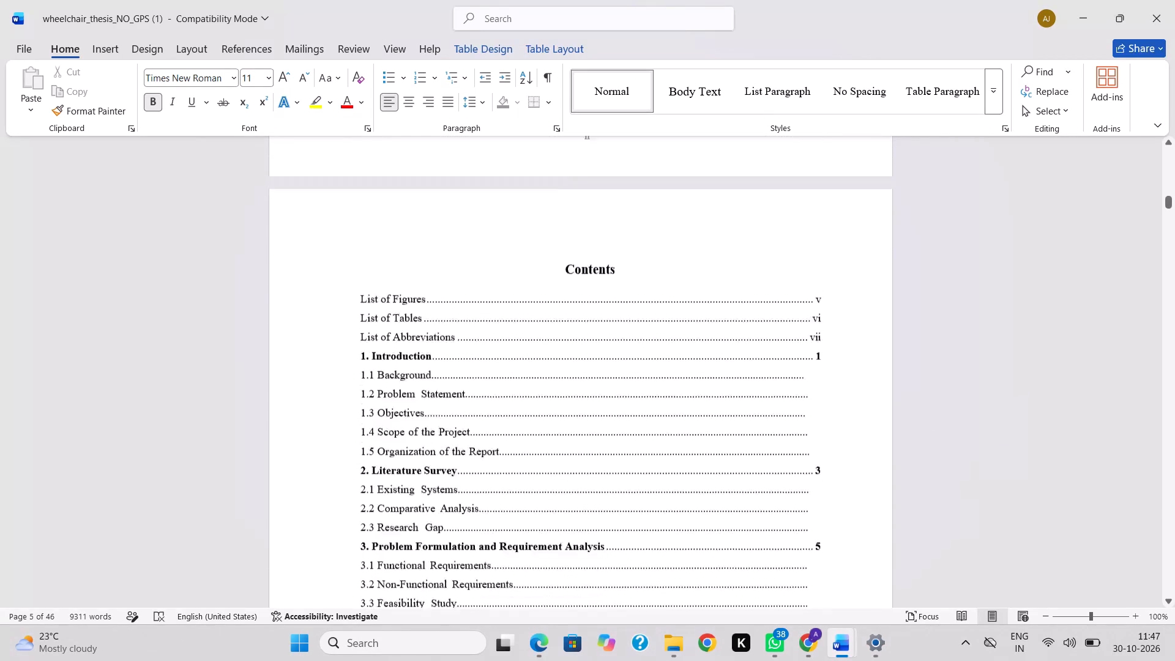
pyautogui.scroll(-1, 925, 429)
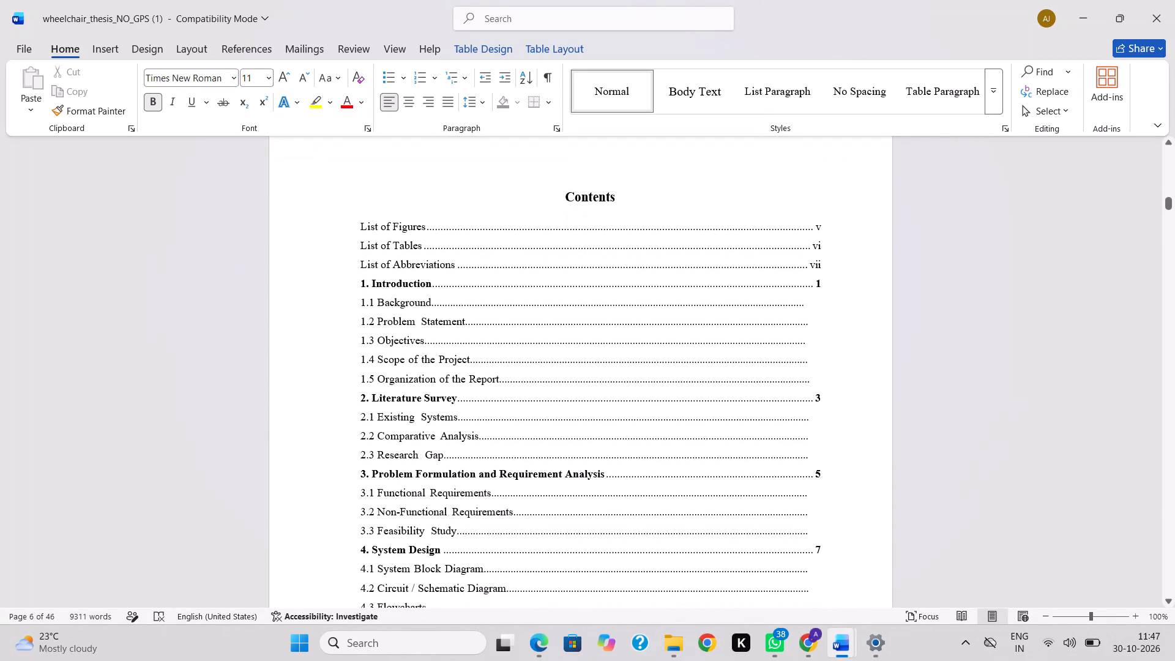
pyautogui.scroll(6, 925, 429)
pyautogui.scroll(-6, 925, 429)
pyautogui.scroll(3, 925, 429)
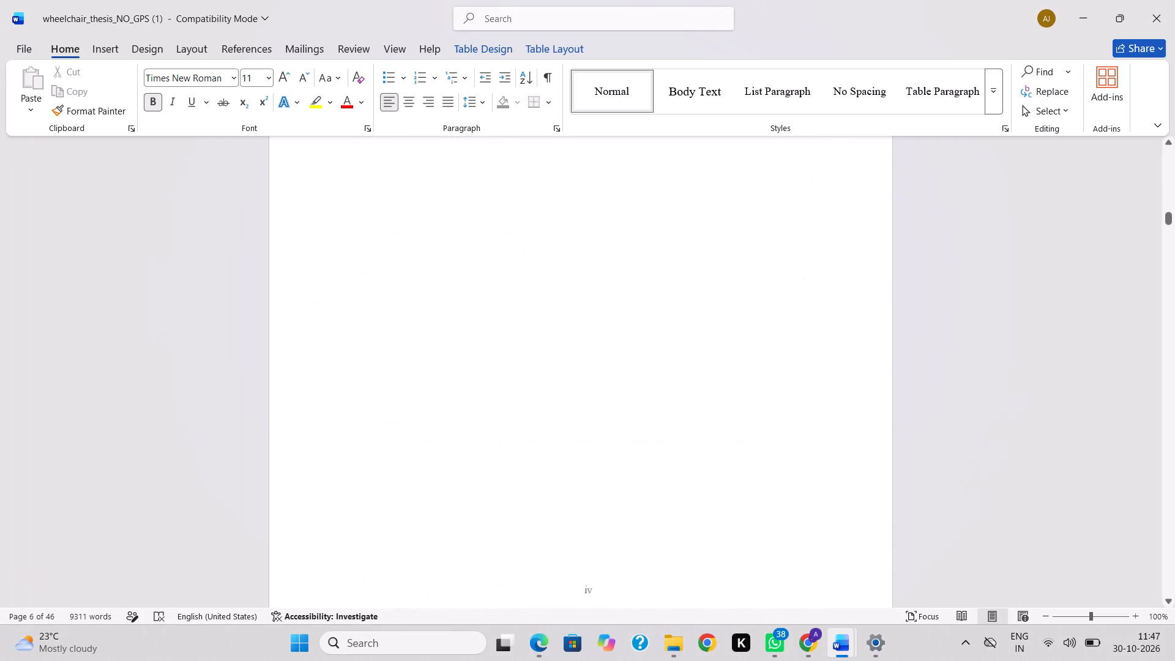
pyautogui.scroll(5, 925, 429)
pyautogui.scroll(-1, 925, 429)
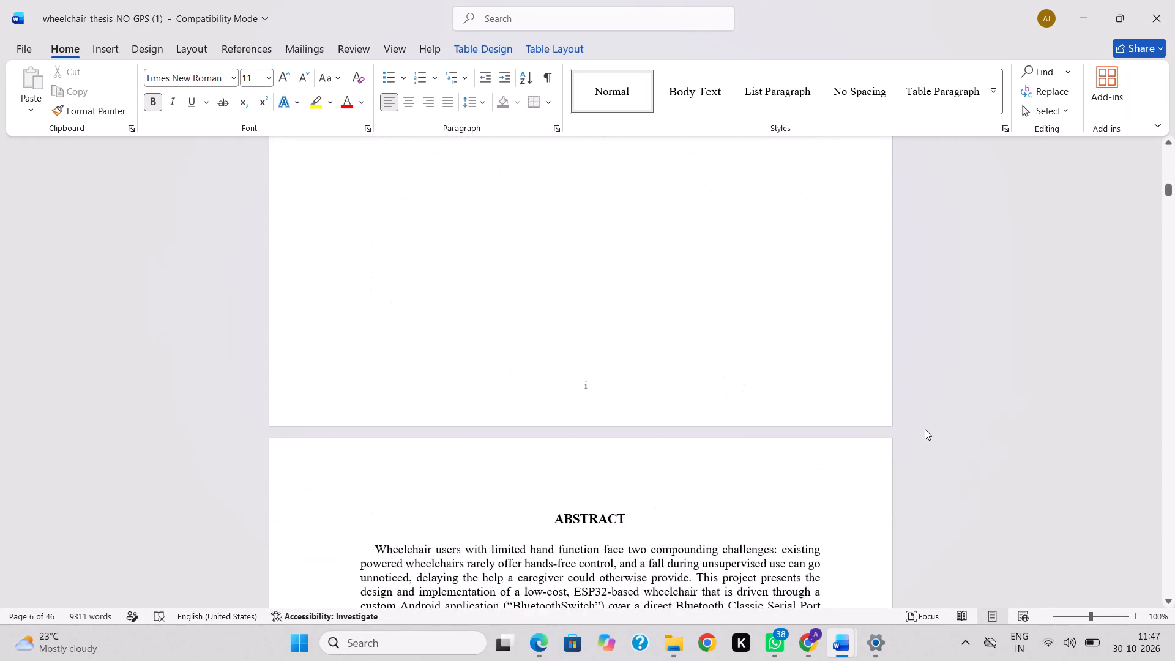
pyautogui.scroll(-4, 925, 429)
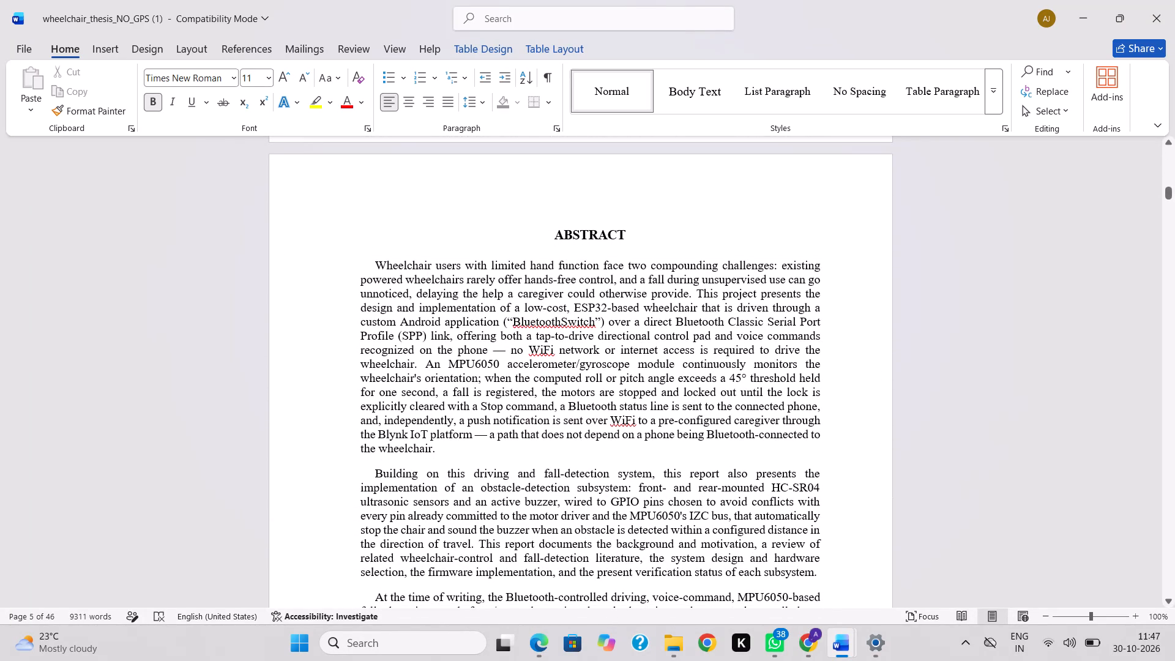
pyautogui.scroll(6, 925, 429)
pyautogui.scroll(-1, 925, 429)
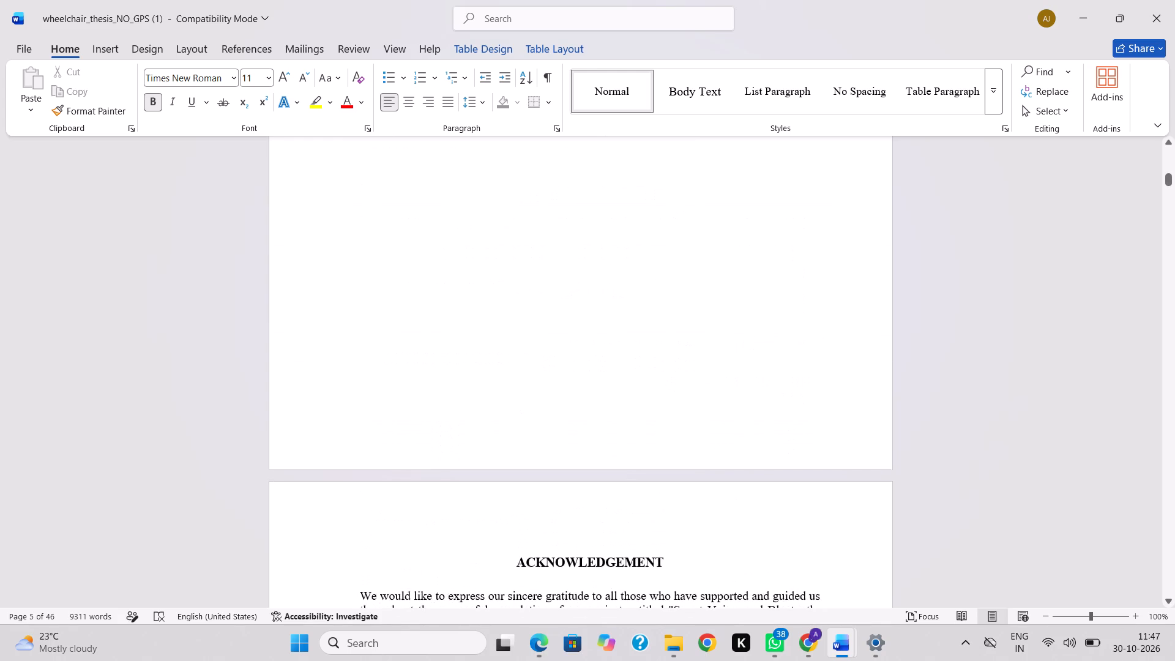
pyautogui.scroll(-5, 925, 429)
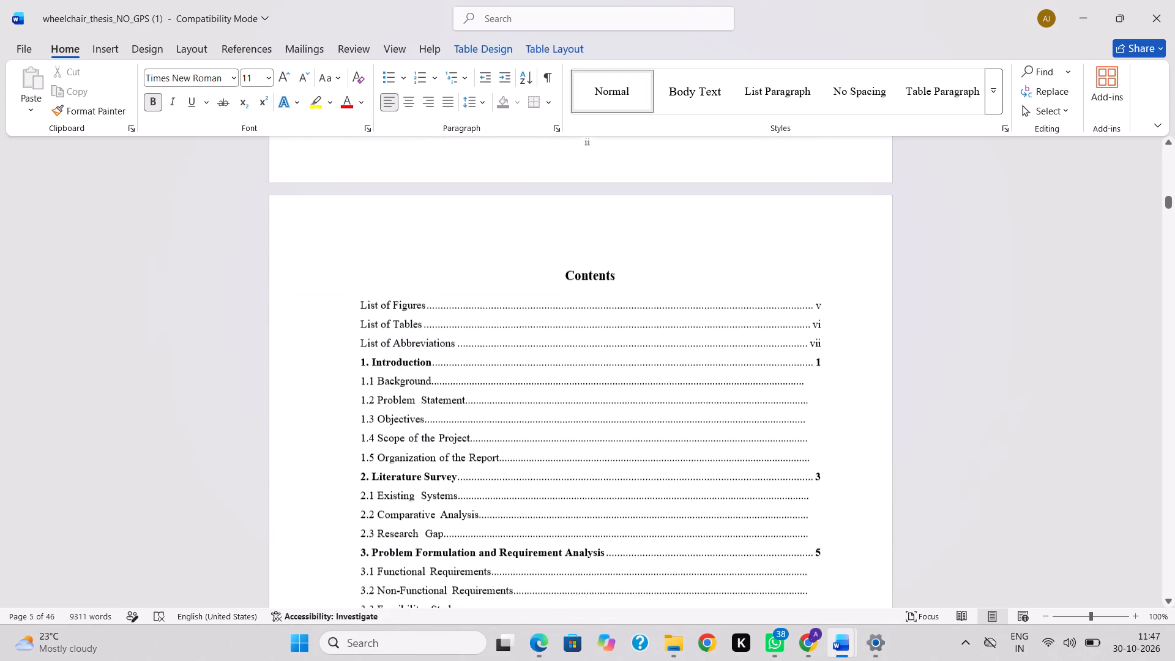
# Look through the rest of the contents, the lists of figures, tables and abbreviations, and Chapters 1 and 2.
pyautogui.scroll(-6, 925, 429)
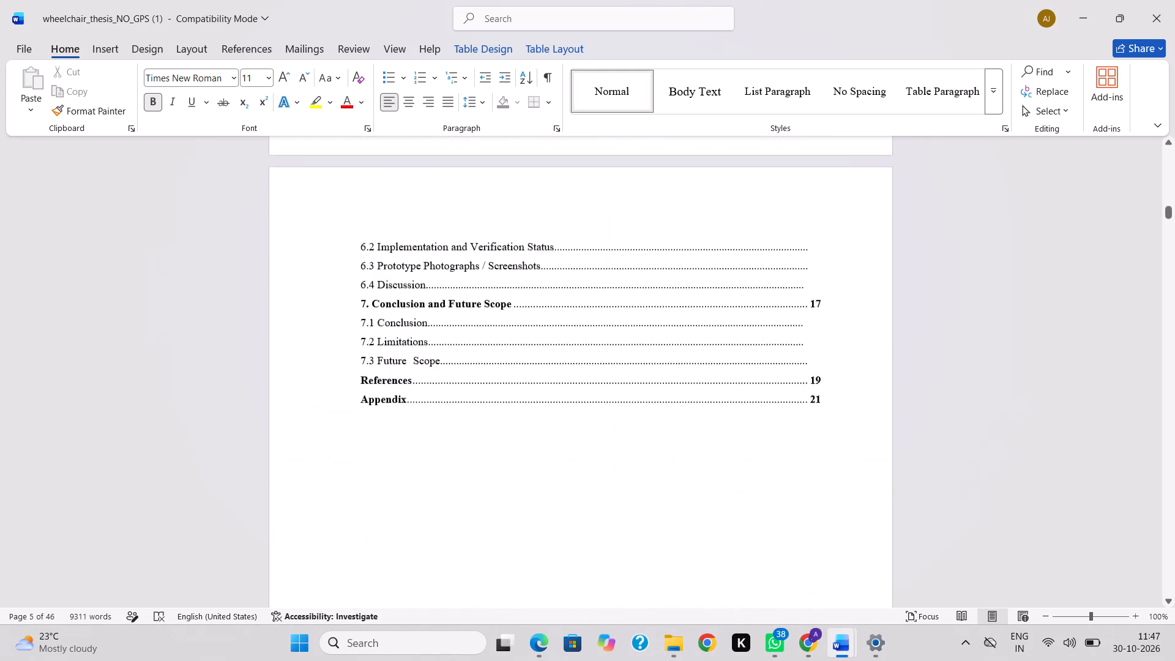
pyautogui.scroll(-6, 925, 429)
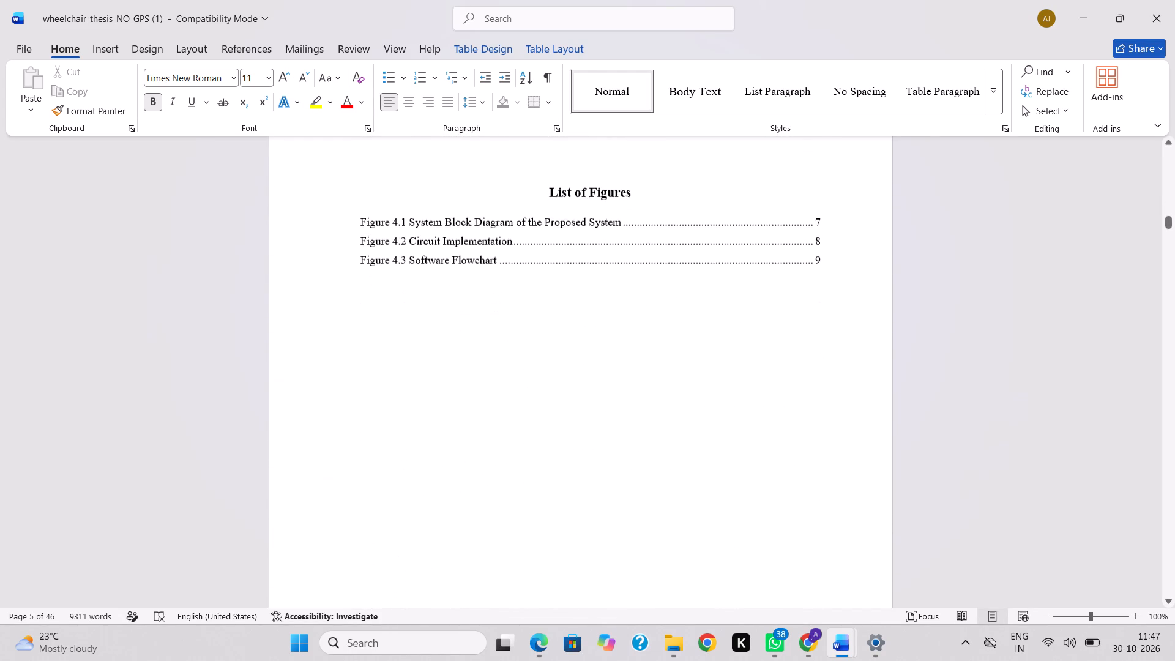
pyautogui.scroll(-6, 925, 429)
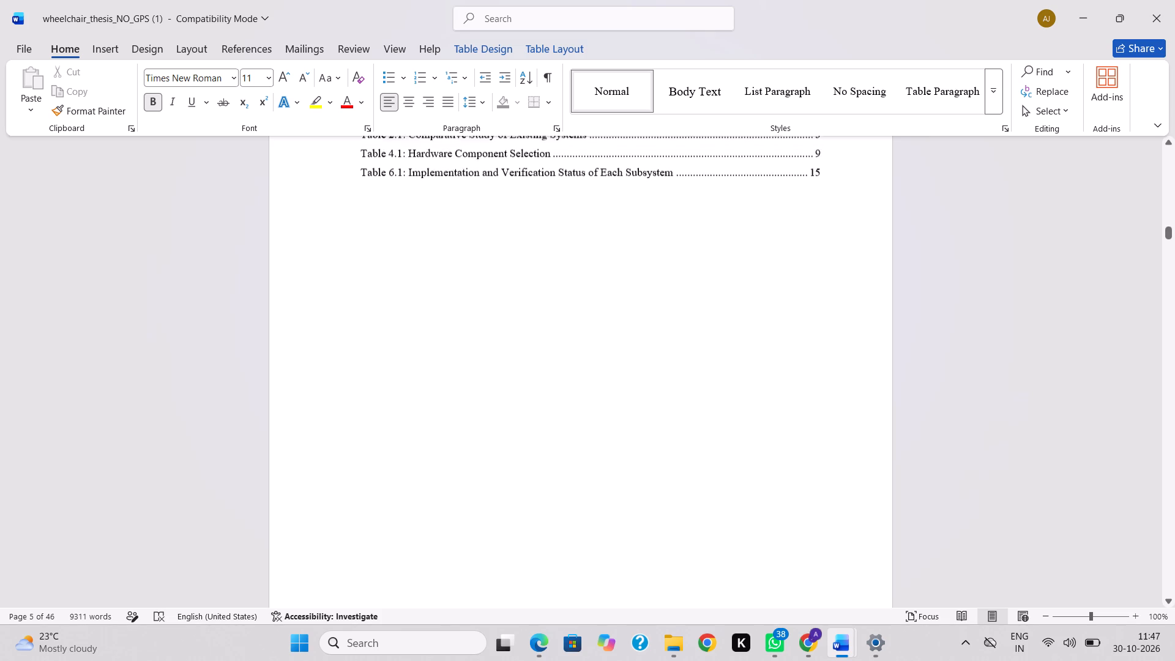
pyautogui.scroll(-2, 925, 429)
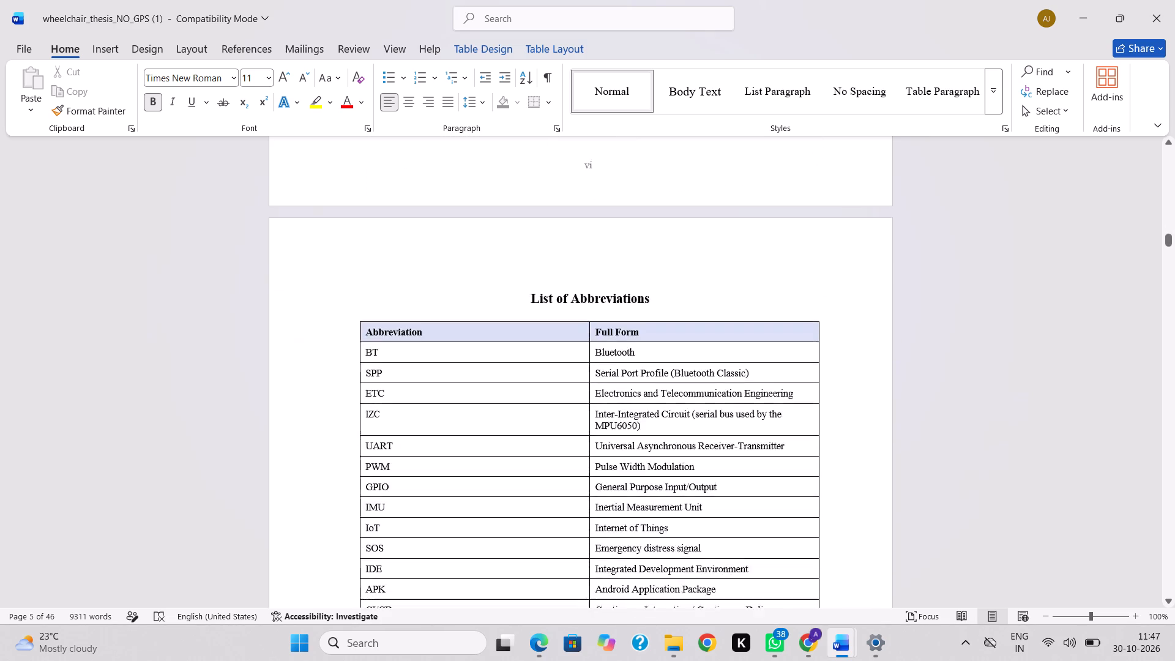
pyautogui.scroll(-1, 925, 429)
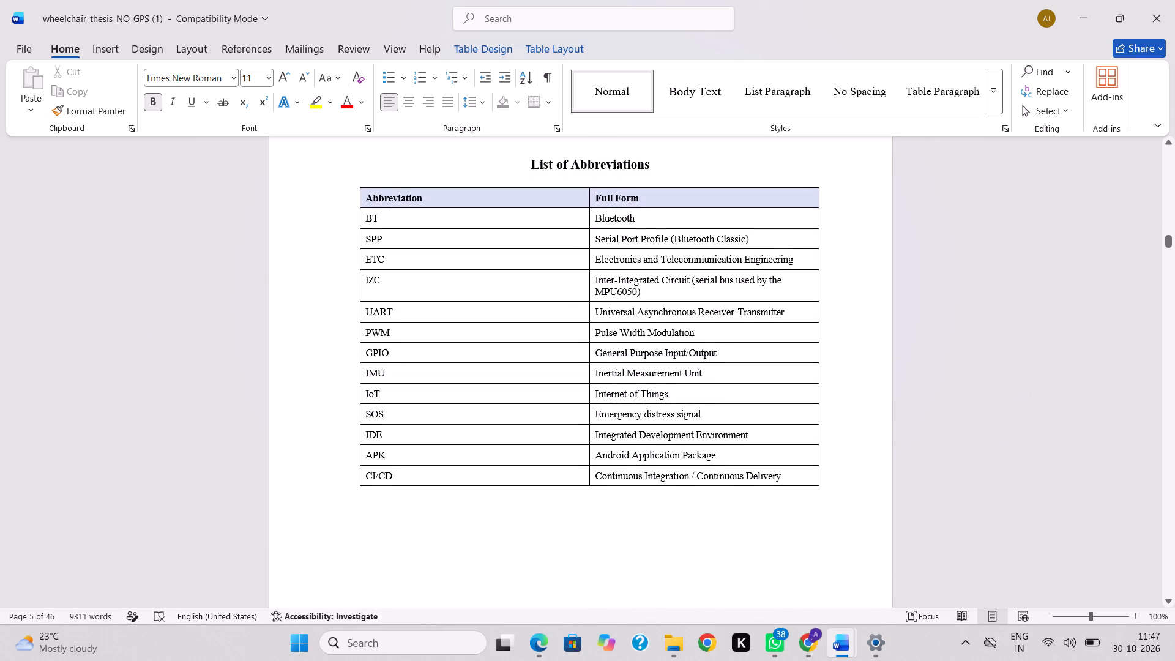
pyautogui.scroll(-5, 925, 429)
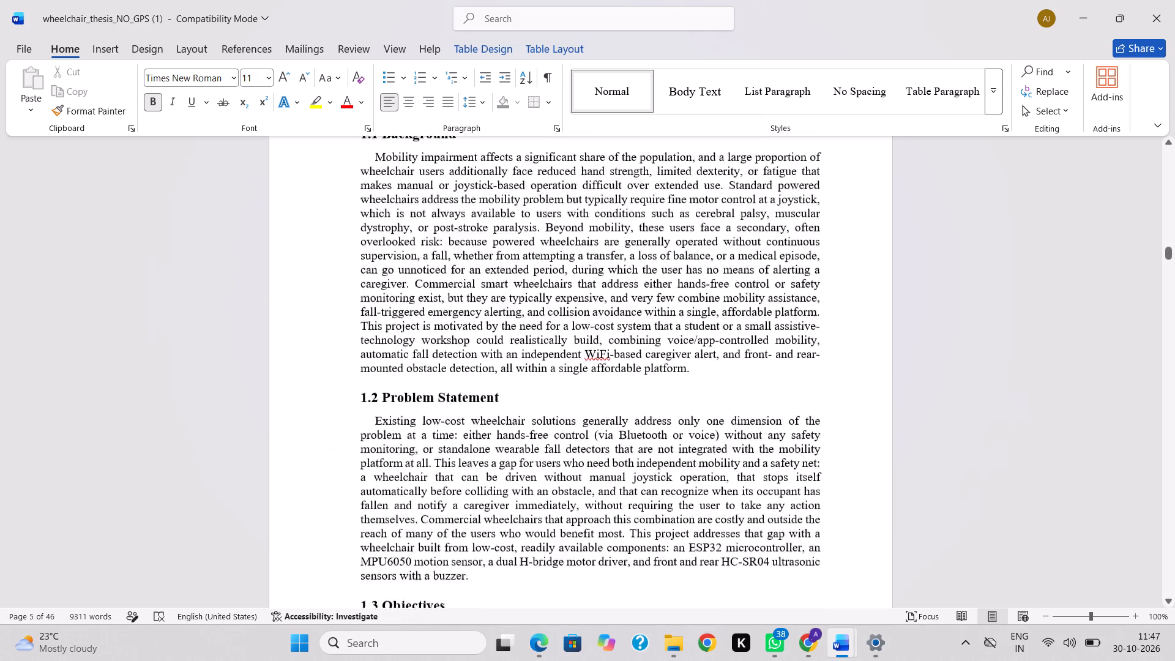
pyautogui.scroll(-1, 925, 429)
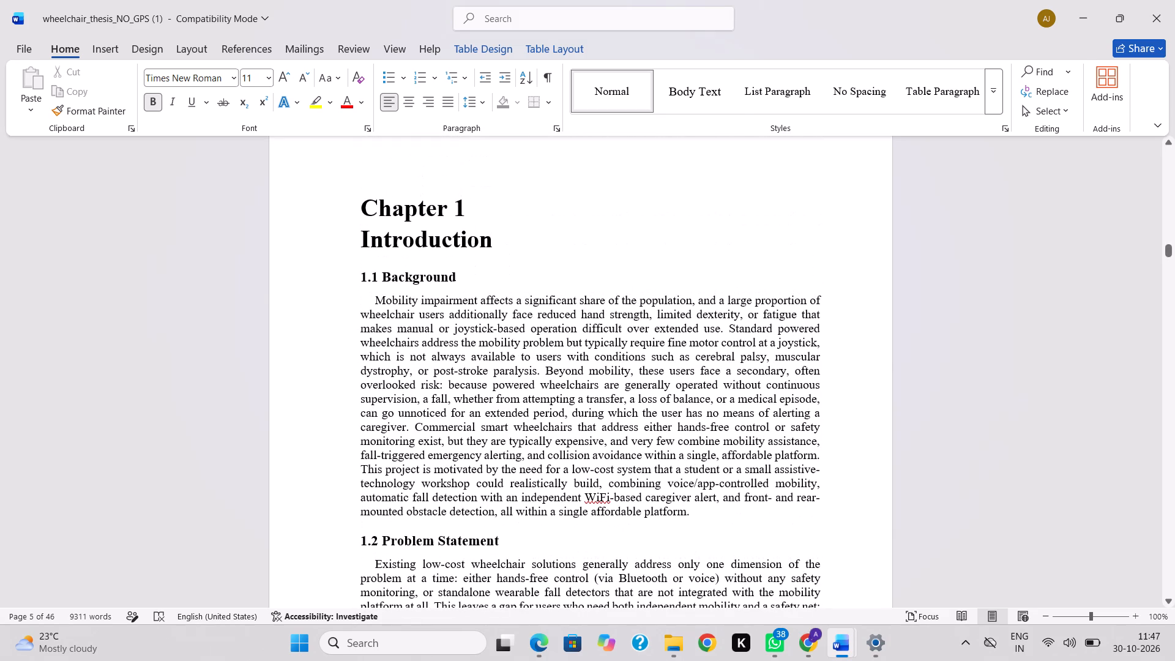
pyautogui.scroll(-8, 925, 429)
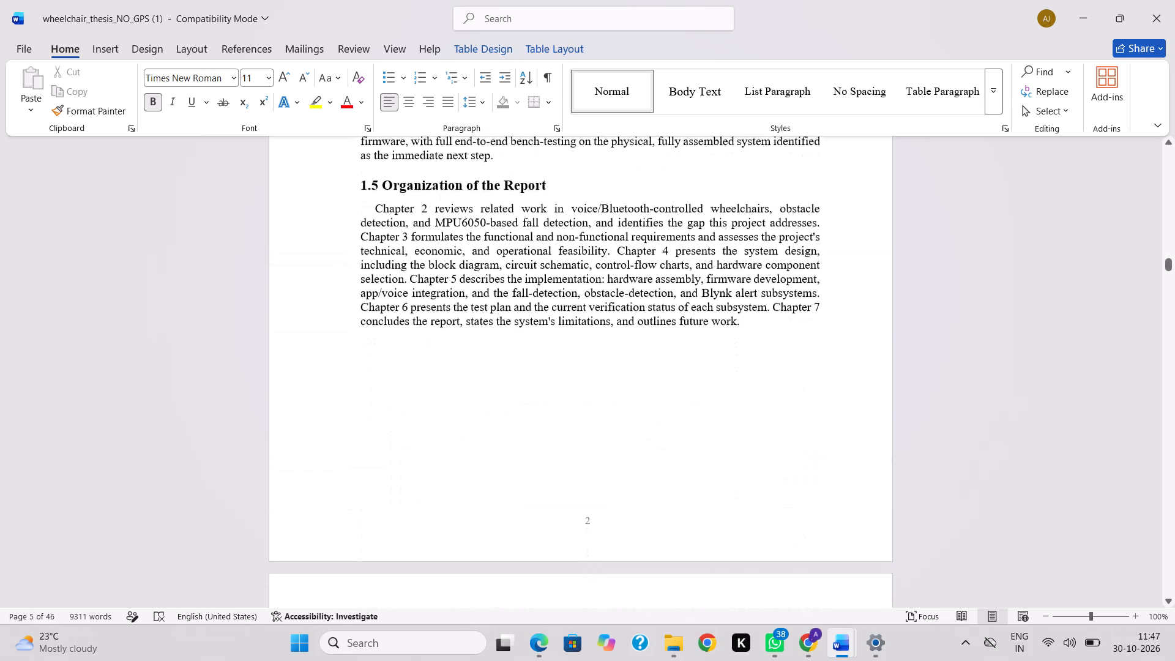
pyautogui.scroll(-2, 925, 429)
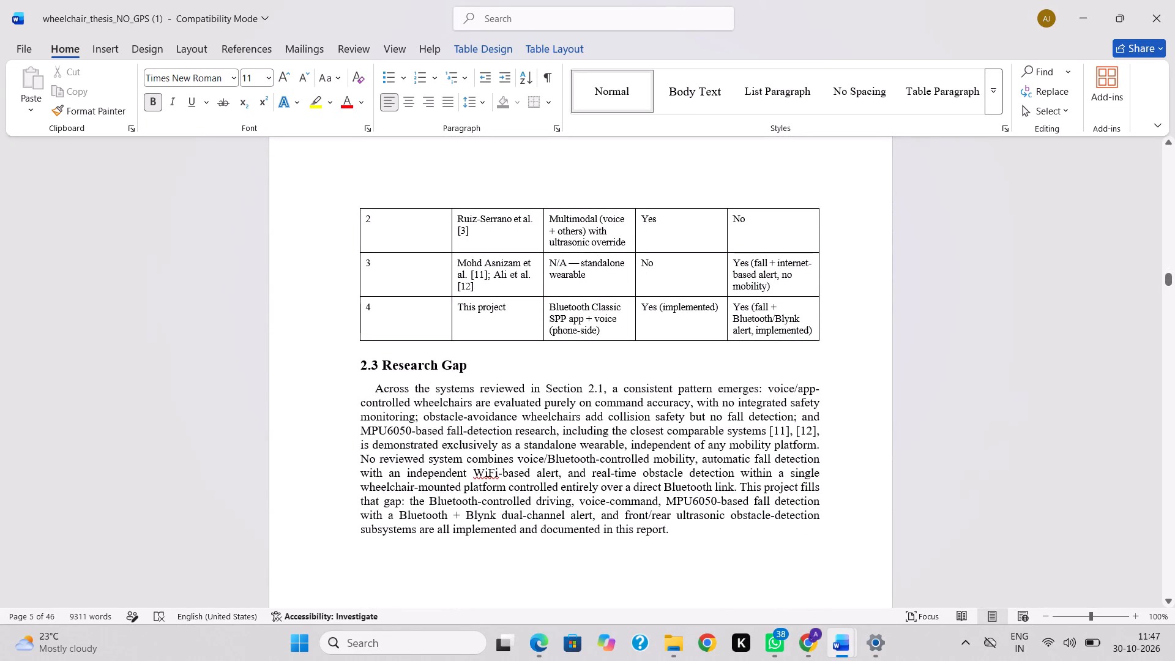
# Save the thesis document.
pyautogui.hotkey('ctrl', 's')
# Return to the cover page and examine its title, logo, session line and guide and student details.
pyautogui.hscroll(1, 897, 337)
pyautogui.scroll(20, 897, 337)
pyautogui.scroll(10, 897, 337)
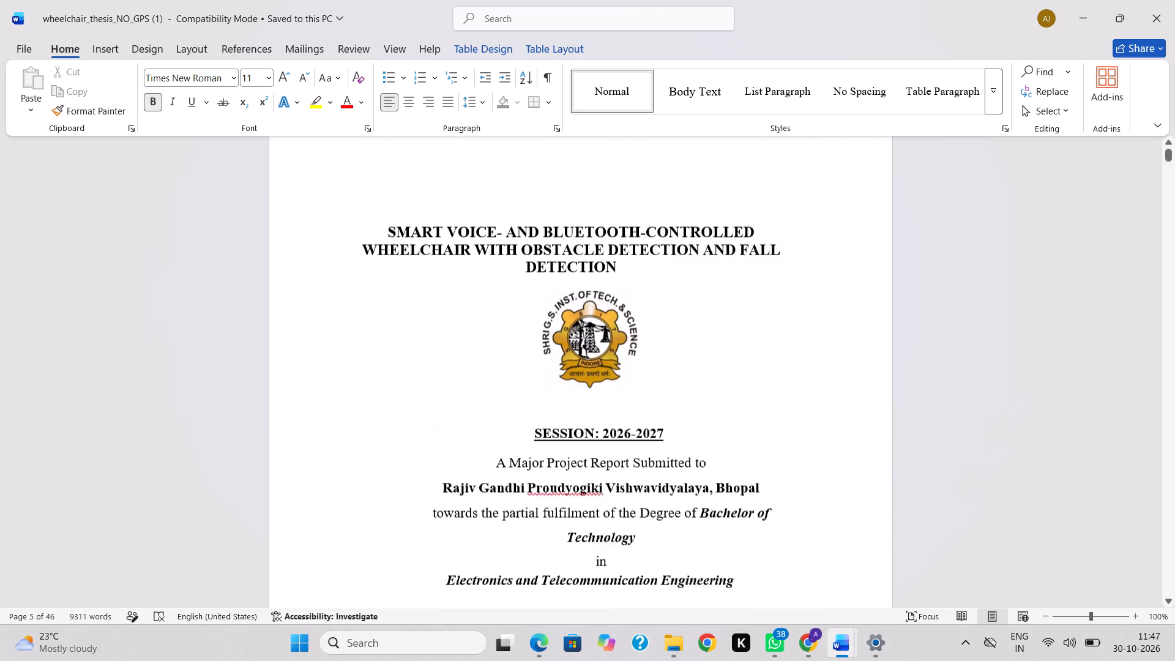
pyautogui.scroll(1, 897, 337)
pyautogui.scroll(-2, 936, 381)
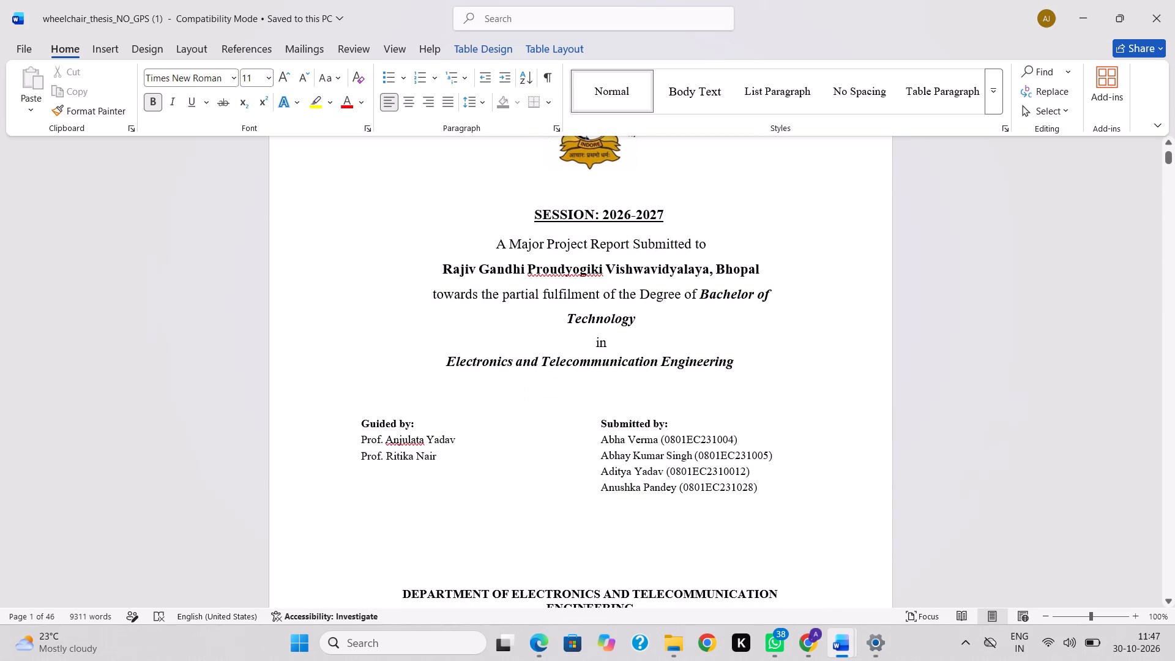
pyautogui.scroll(6, 720, 285)
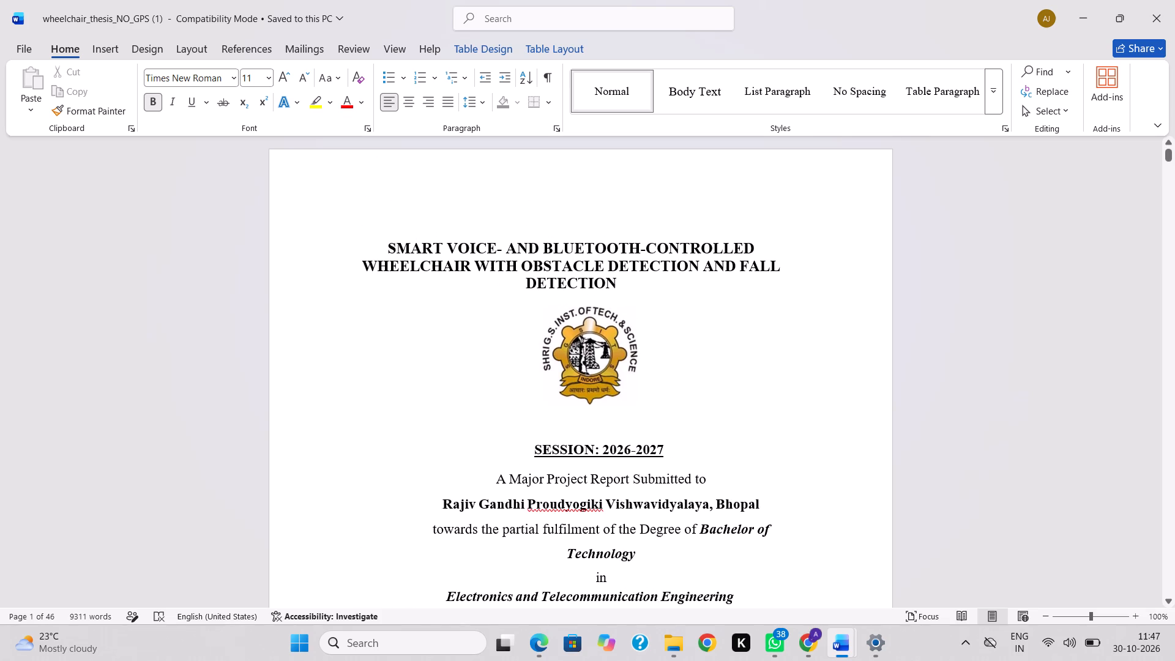
pyautogui.scroll(1, 720, 285)
pyautogui.scroll(-2, 699, 321)
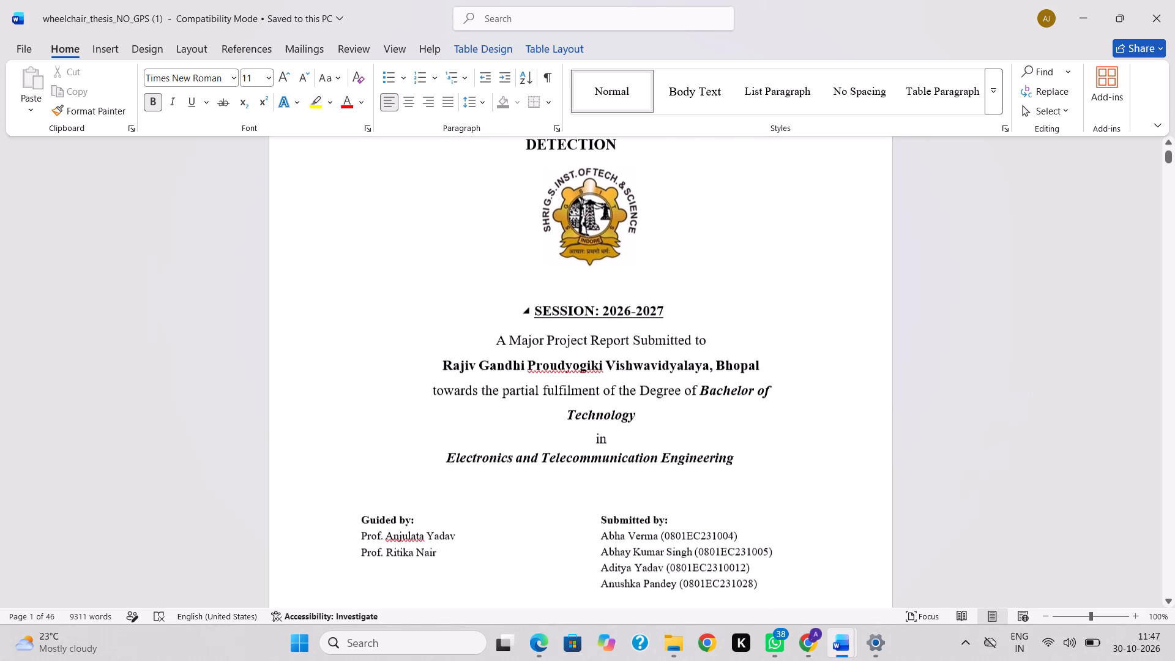
pyautogui.scroll(-2, 699, 321)
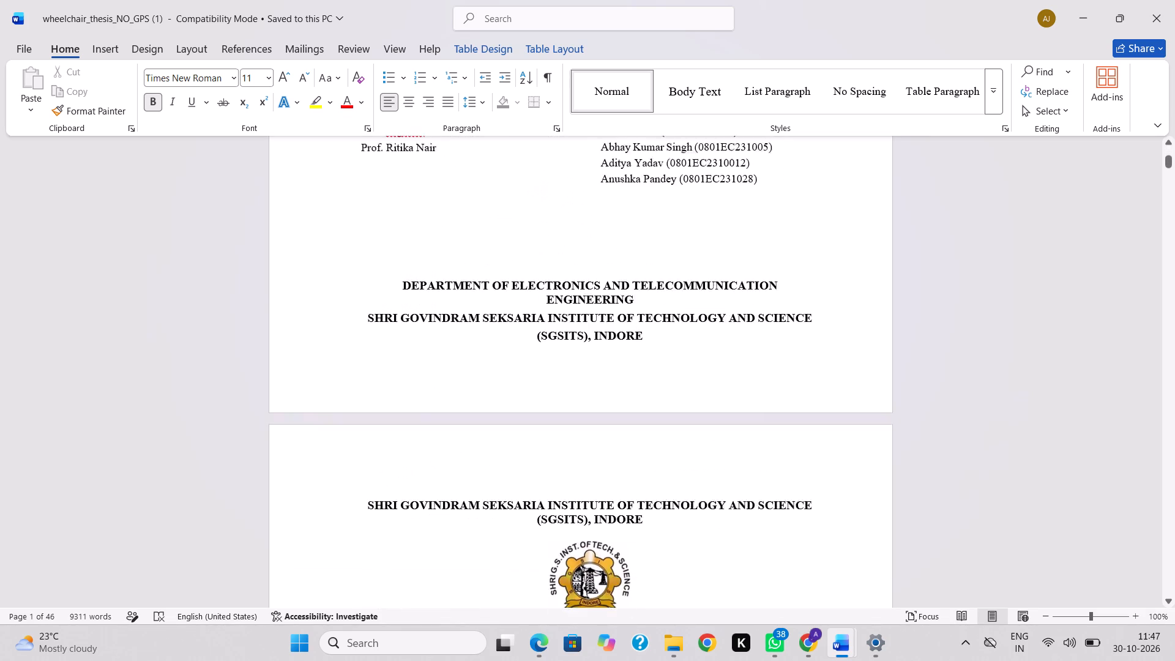
# On the certificate page, delete the extra space before the external examiner's Date label to align it with the External Examiner heading.
pyautogui.scroll(-3, 699, 321)
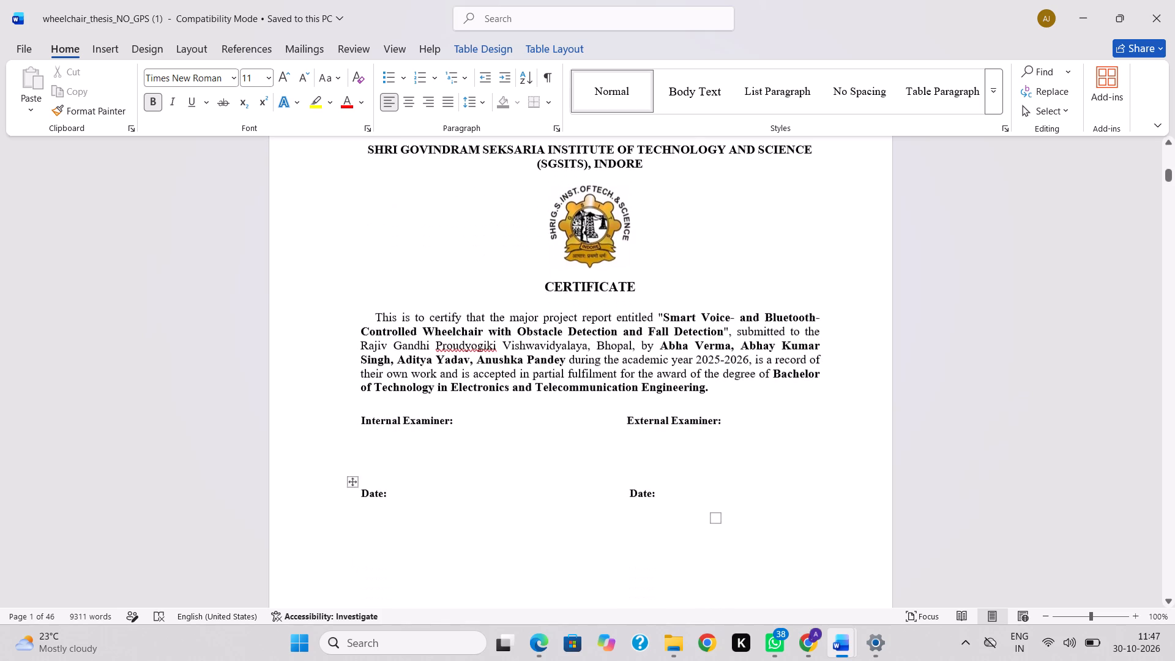
pyautogui.scroll(-2, 699, 321)
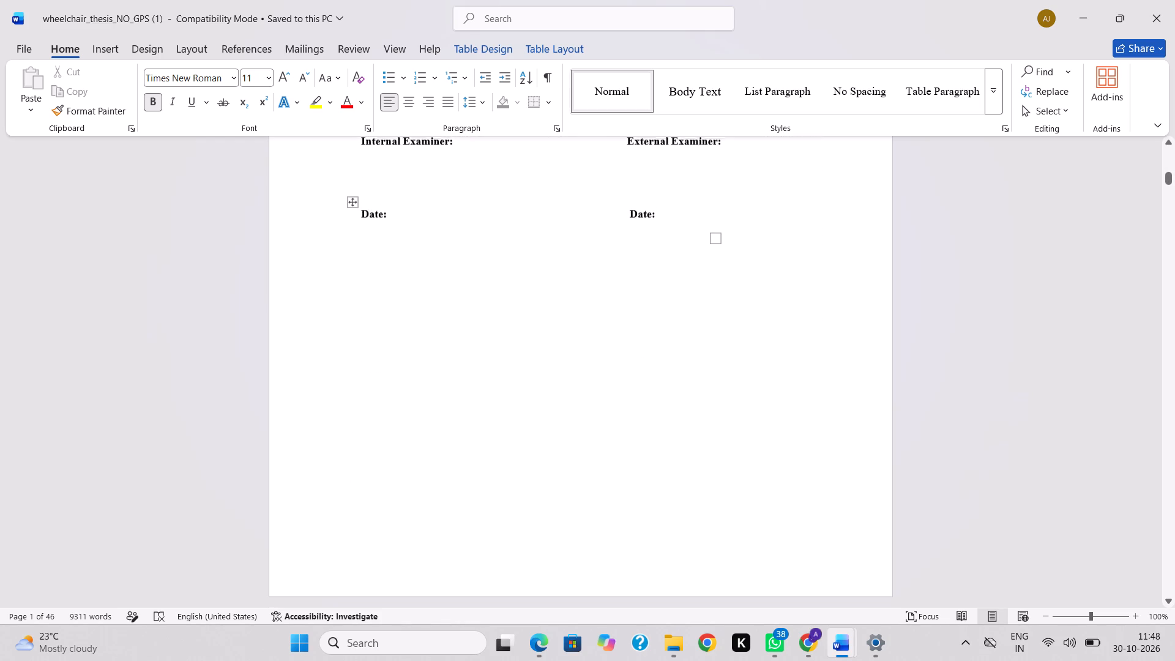
pyautogui.scroll(-1, 699, 321)
pyautogui.click(630, 212)
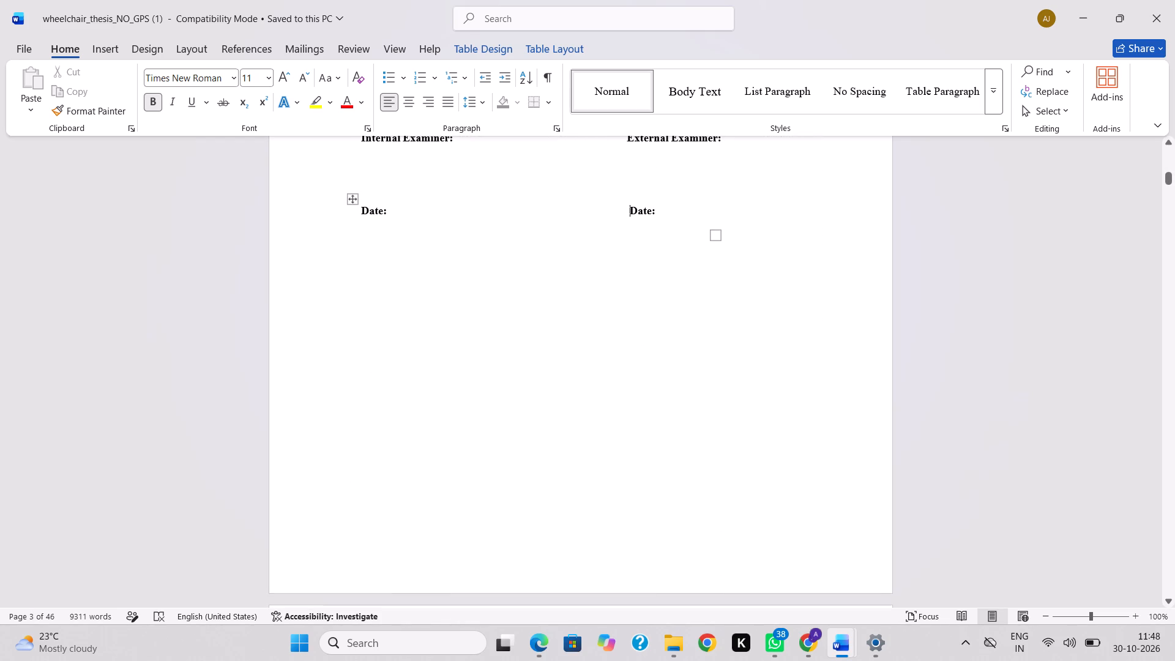
pyautogui.press('BackSpace')
pyautogui.press('BackSpace')
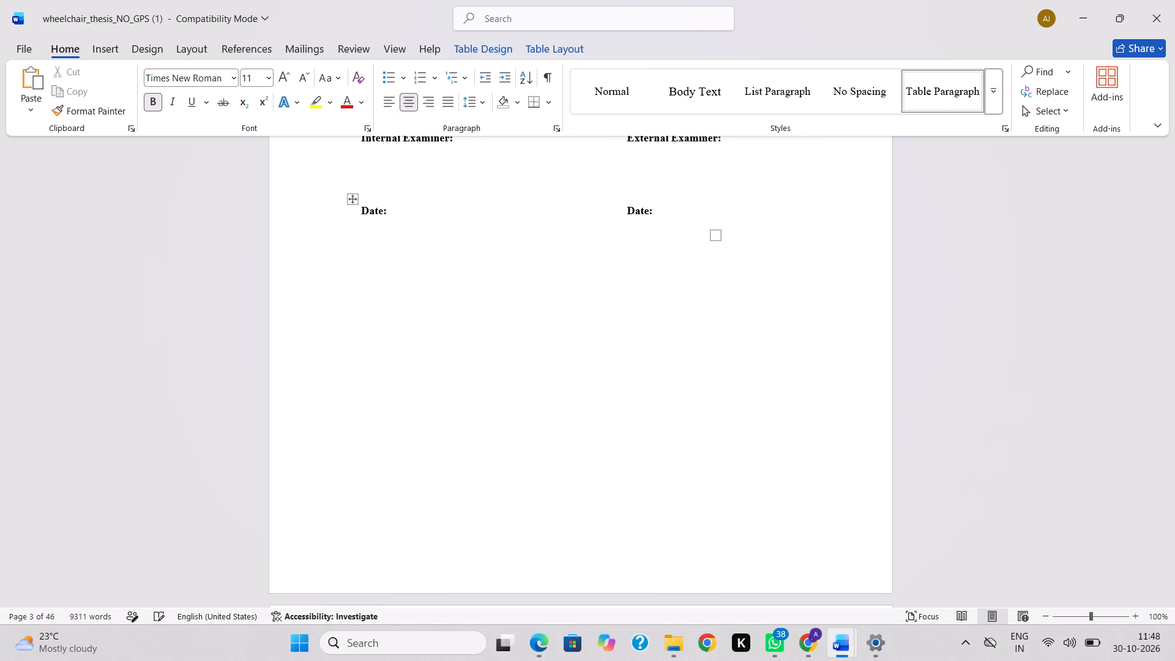
# Review the acknowledgement page against the recommendation and certificate pages, checking the wording and which details are emphasised.
pyautogui.scroll(-3, 630, 212)
pyautogui.scroll(1, 630, 212)
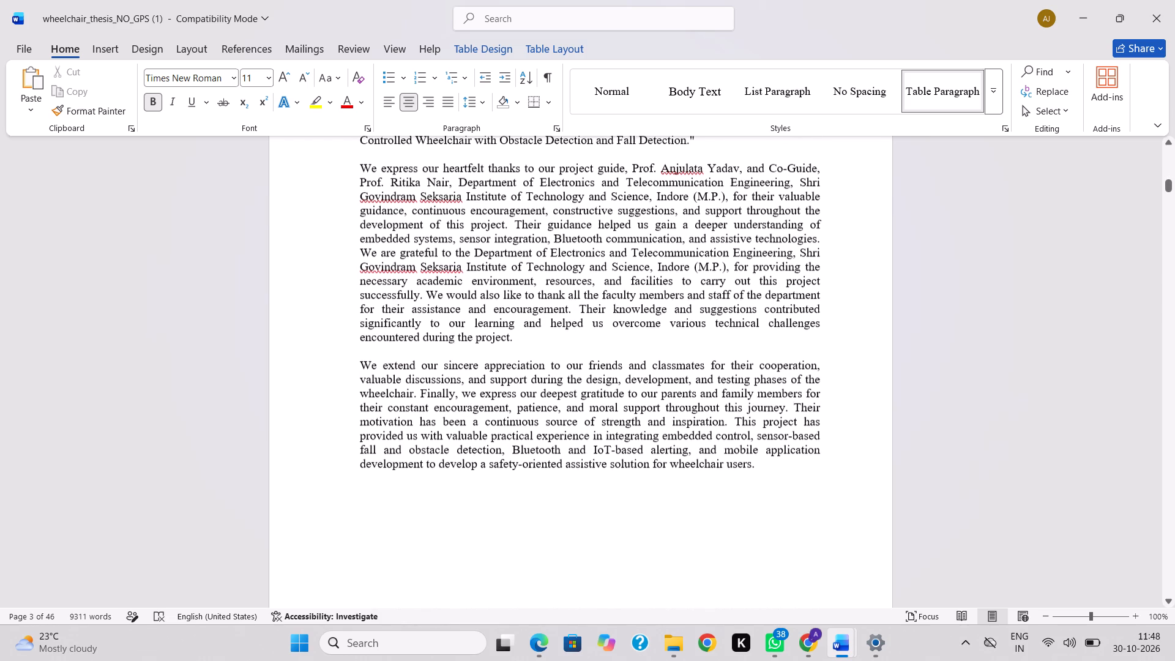
pyautogui.scroll(1, 630, 212)
pyautogui.scroll(-1, 630, 212)
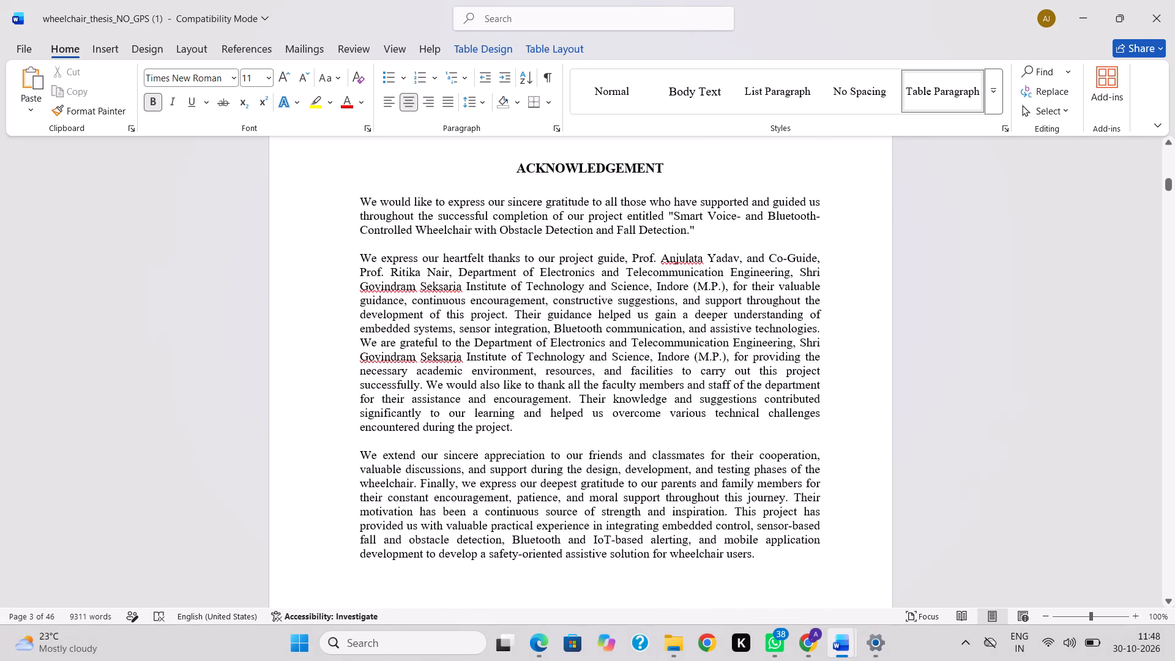
pyautogui.scroll(-2, 630, 212)
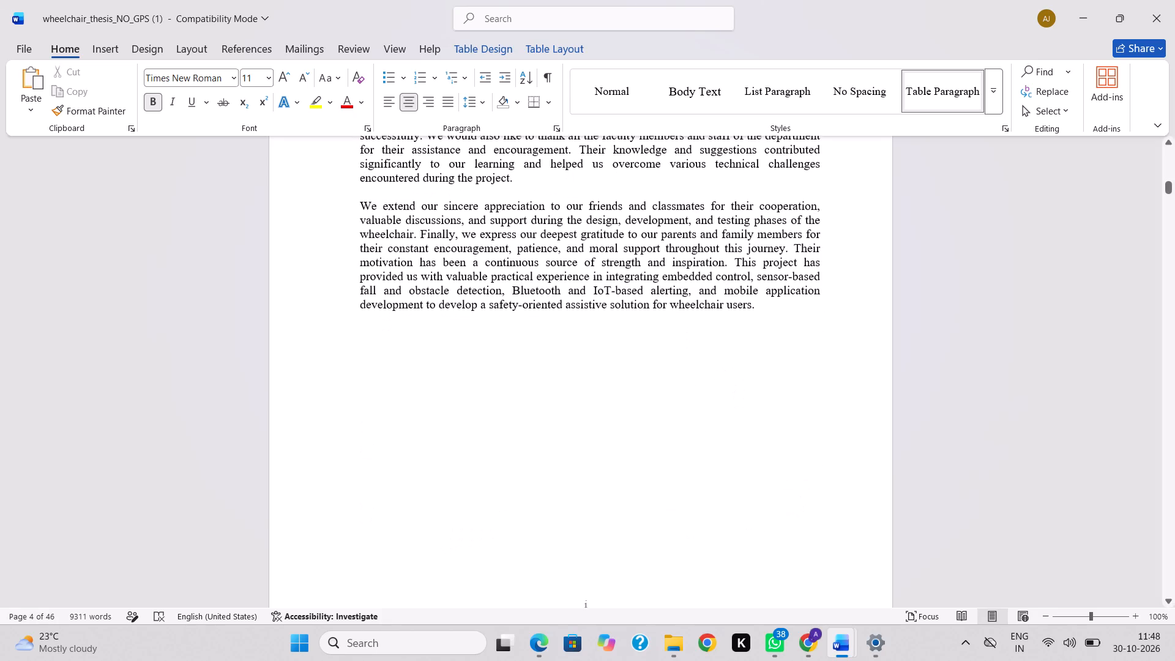
pyautogui.scroll(-1, 630, 212)
pyautogui.scroll(5, 630, 212)
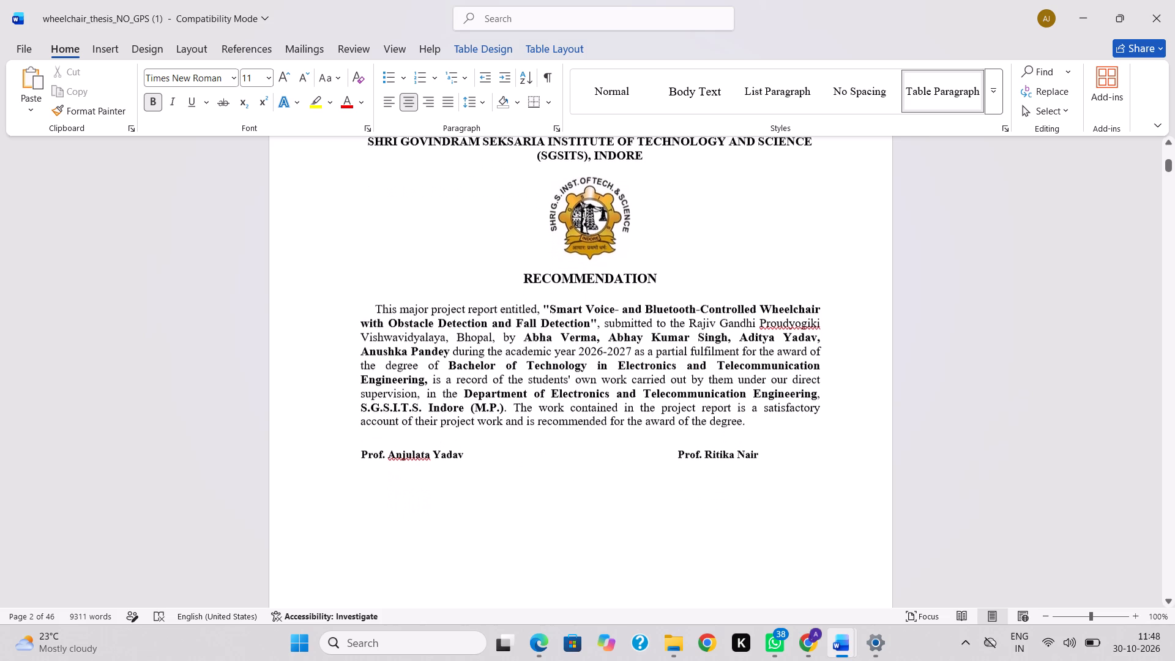
pyautogui.click(630, 212)
pyautogui.scroll(-2, 630, 212)
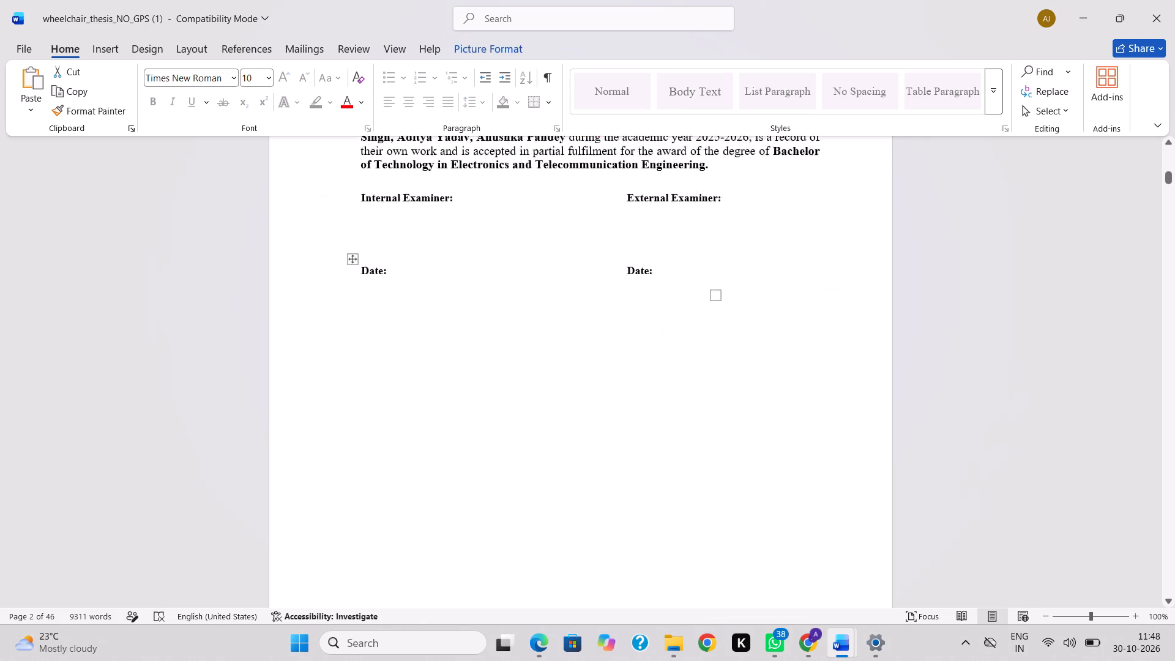
pyautogui.scroll(-2, 630, 212)
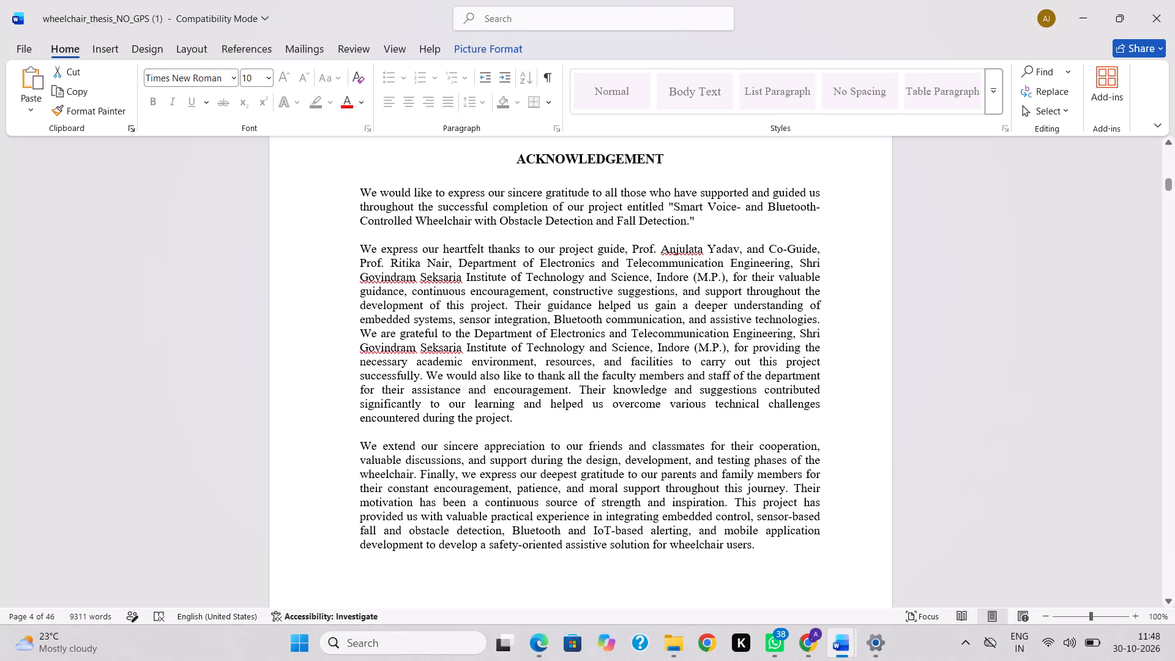
# Make the quoted project title in the acknowledgement's first paragraph bold, including its quotation marks.
pyautogui.doubleClick(668, 205)
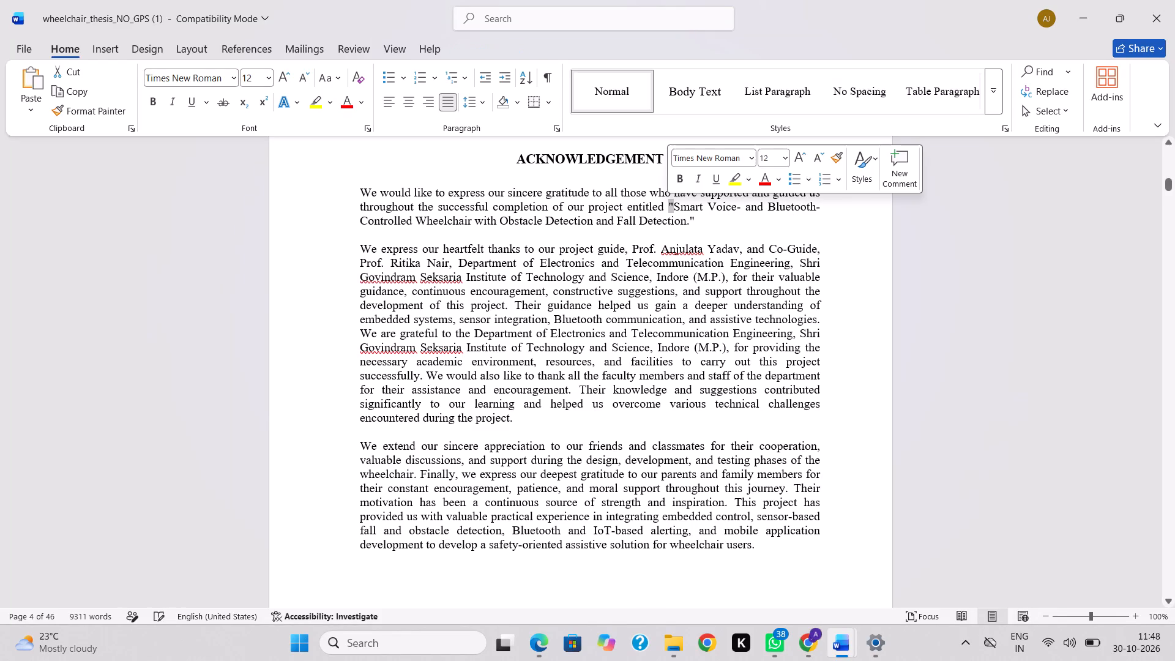
pyautogui.moveTo(697, 222); pyautogui.dragTo(671, 205)
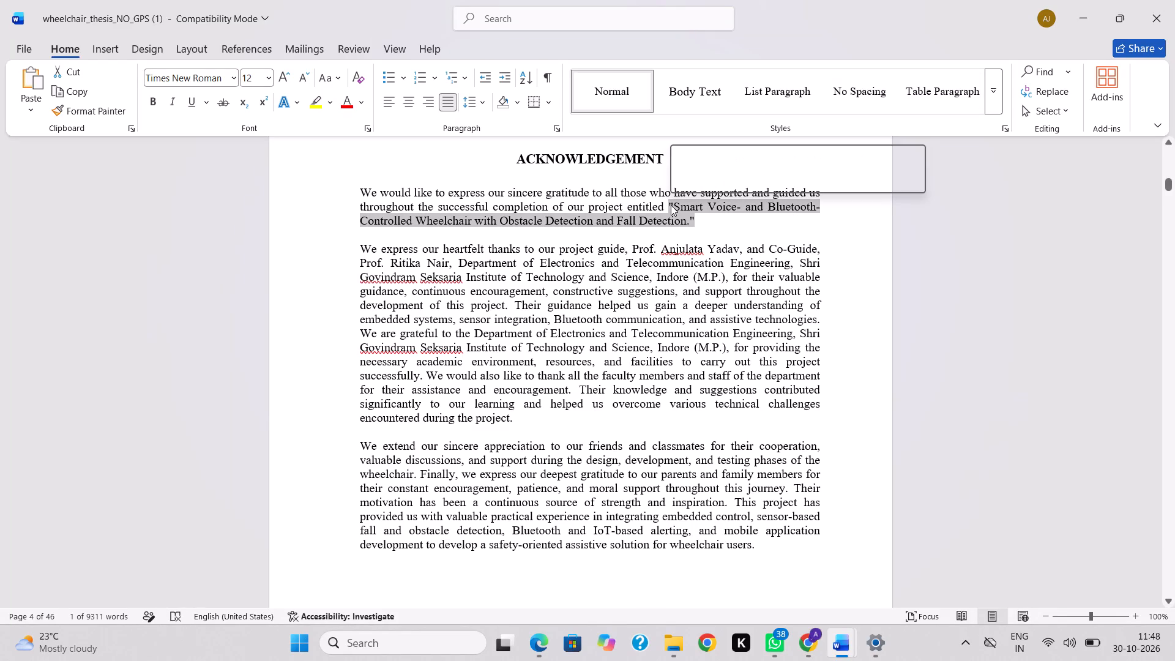
pyautogui.click(679, 185)
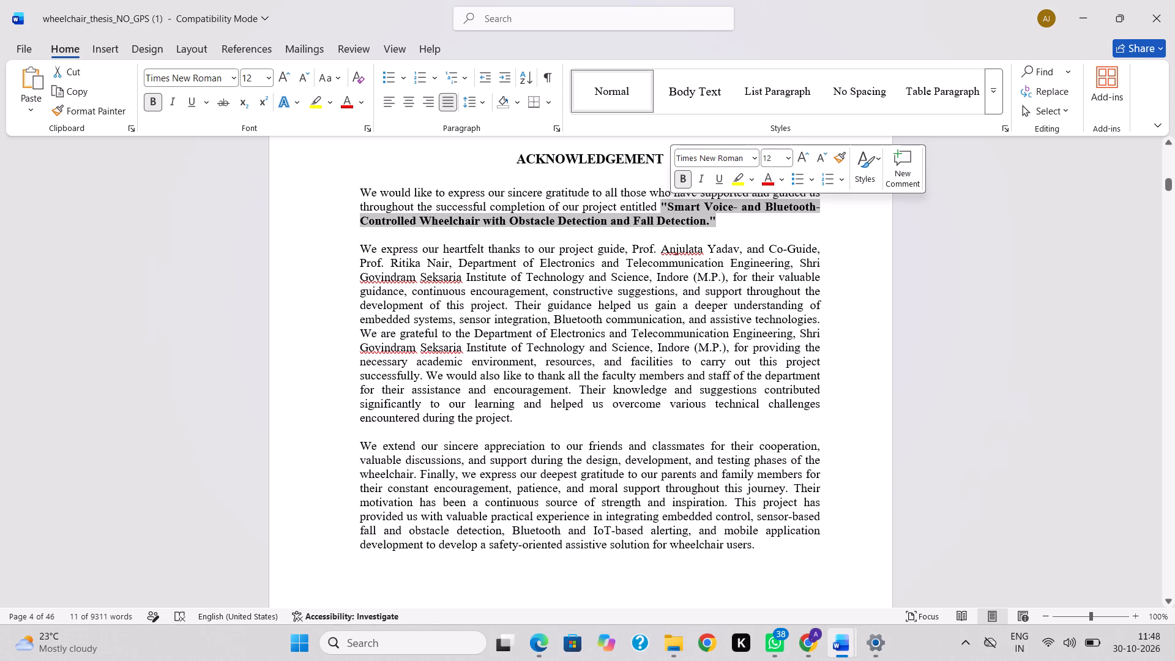
# In the acknowledgement's second paragraph, bold the guide and co-guide names with their department and institute, through "Indore (M.P.)".
pyautogui.moveTo(632, 244); pyautogui.dragTo(703, 282)
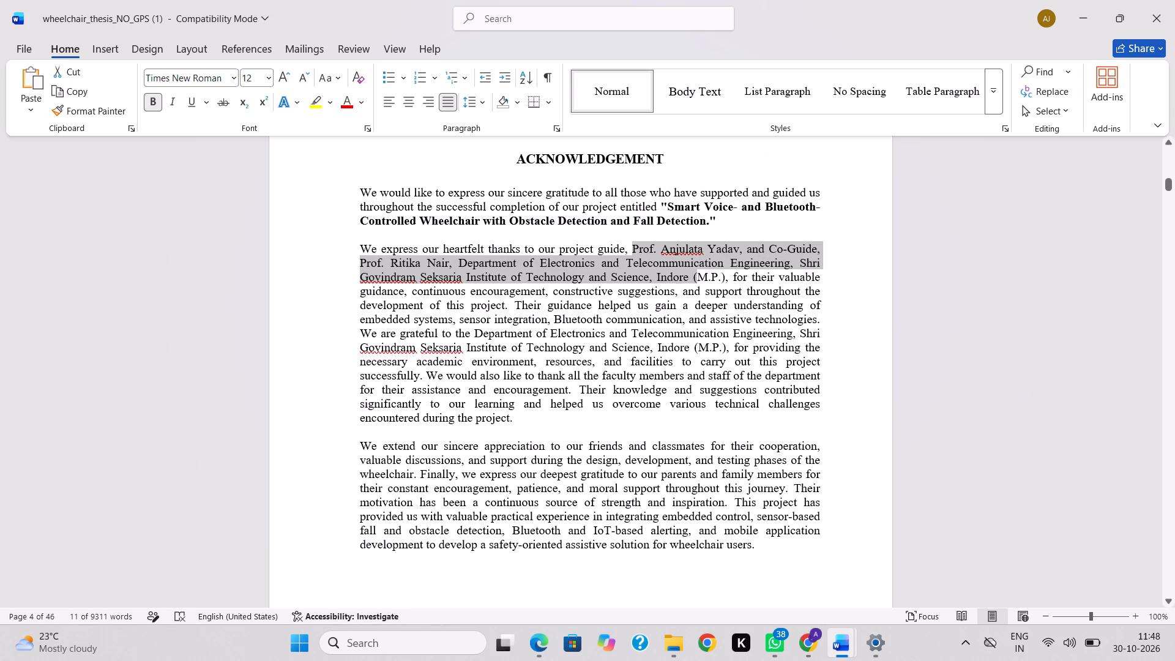
pyautogui.moveTo(703, 282); pyautogui.dragTo(720, 280)
pyautogui.moveTo(720, 280); pyautogui.dragTo(722, 277)
pyautogui.moveTo(722, 277); pyautogui.dragTo(723, 277)
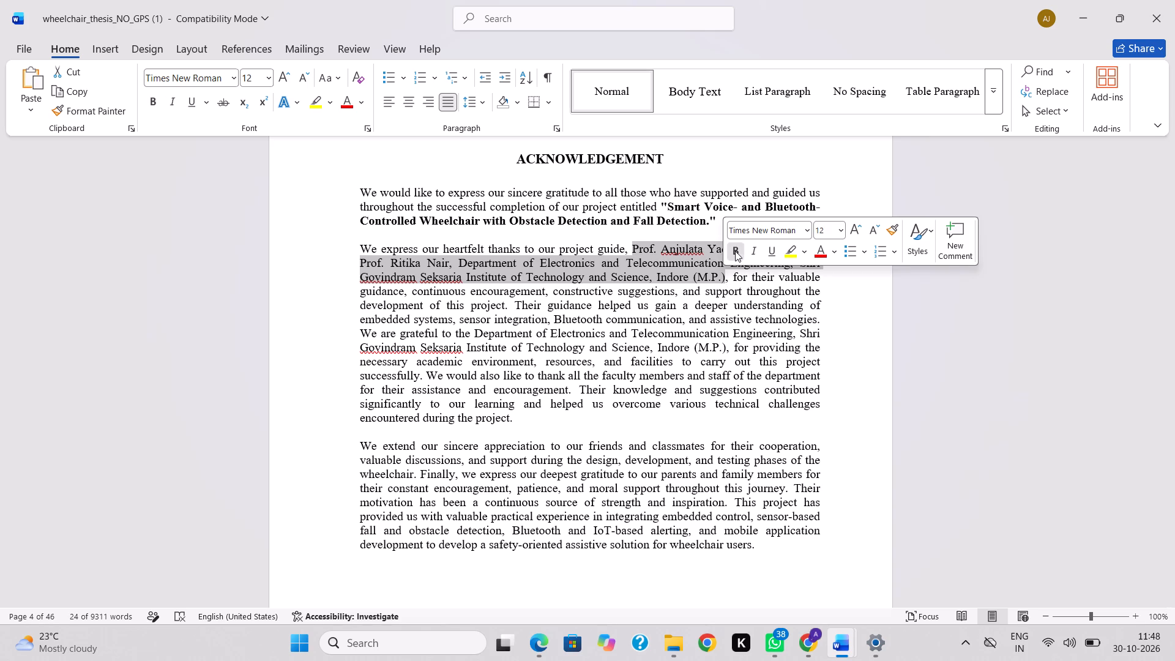
pyautogui.click(735, 251)
pyautogui.click(838, 322)
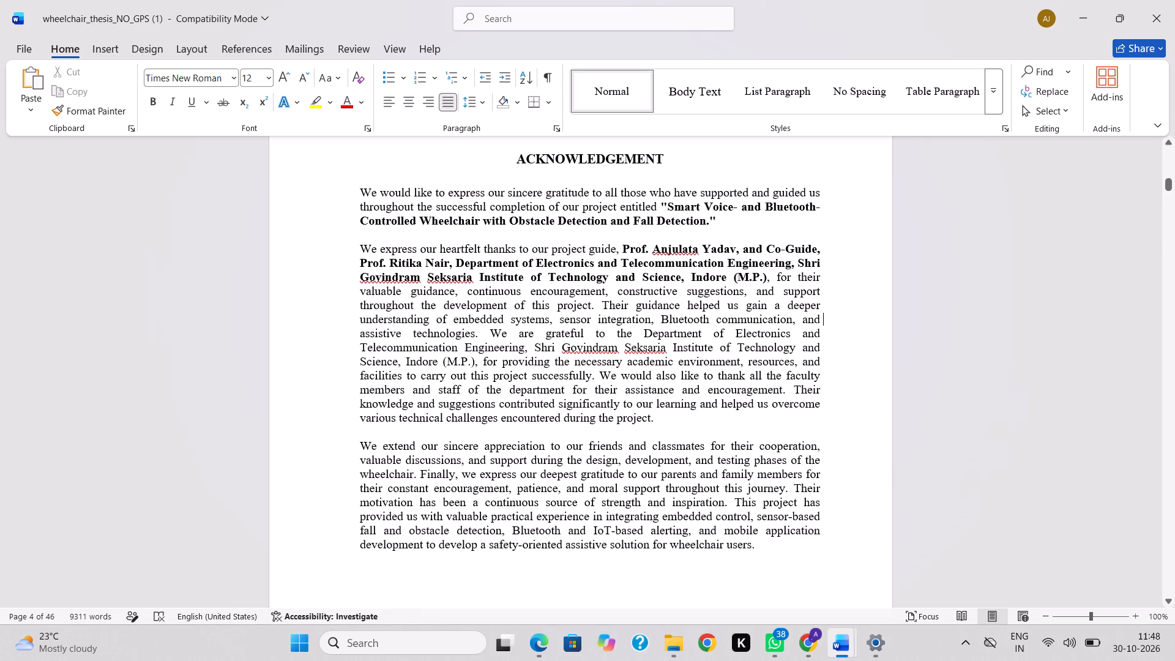
# Bold the second mention of the Department of Electronics and Telecommunication Engineering and its institute, through "Indore (M.P.)", after "We are grateful to the".
pyautogui.click(531, 345)
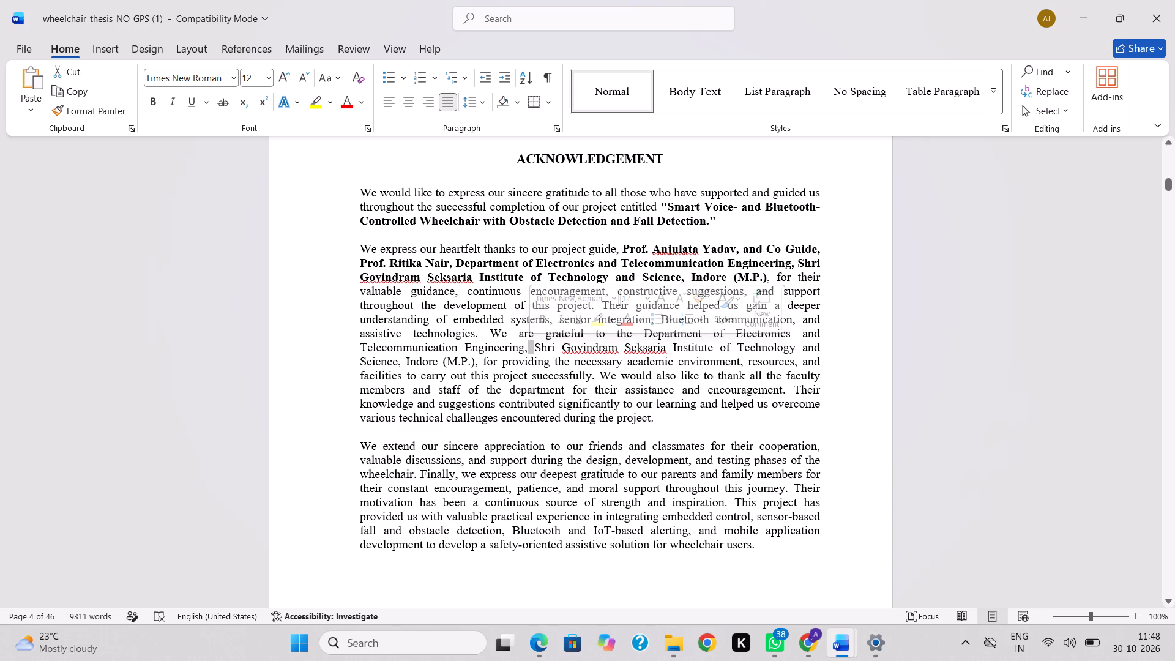
pyautogui.click(649, 337)
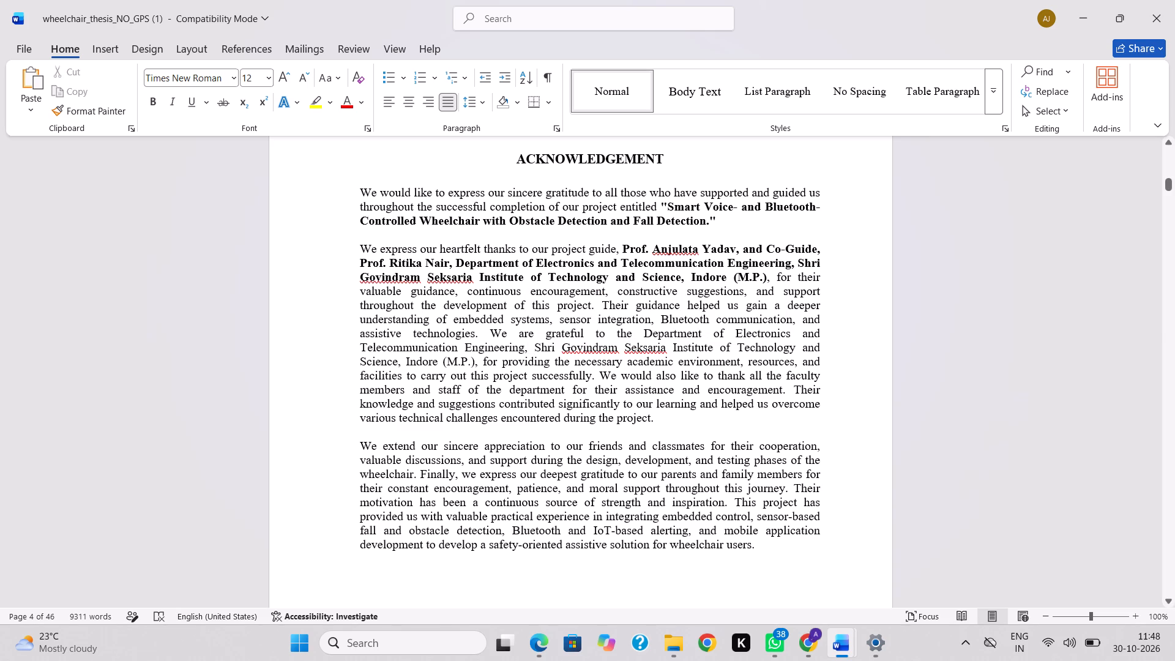
pyautogui.moveTo(643, 332); pyautogui.dragTo(473, 359)
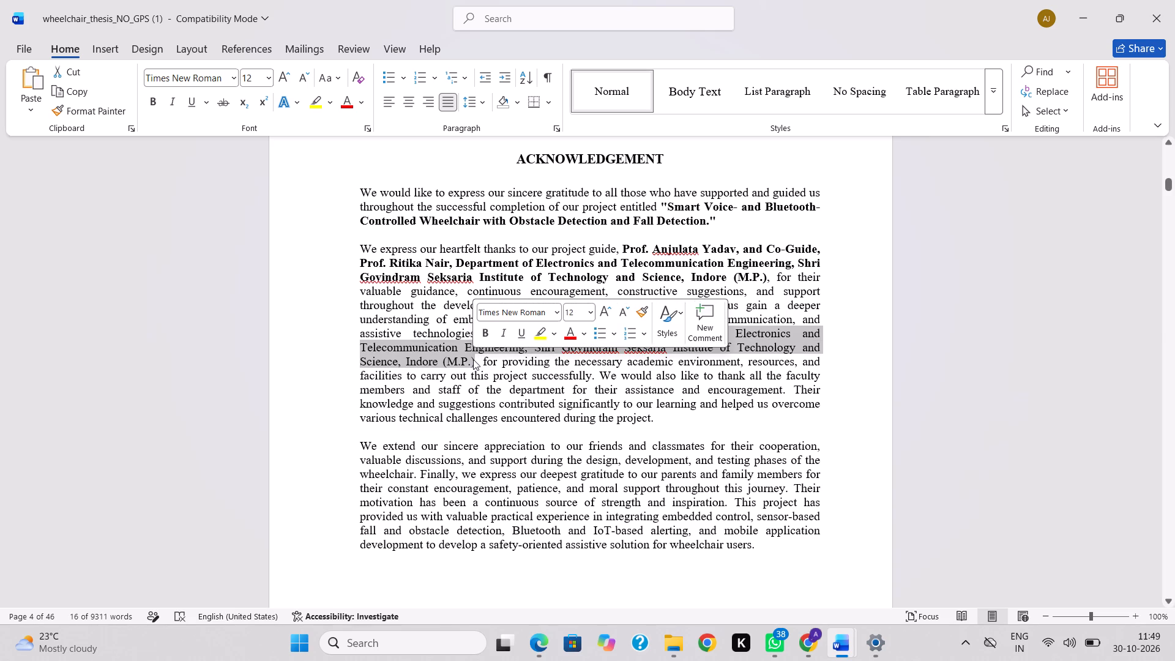
pyautogui.click(486, 332)
pyautogui.click(931, 428)
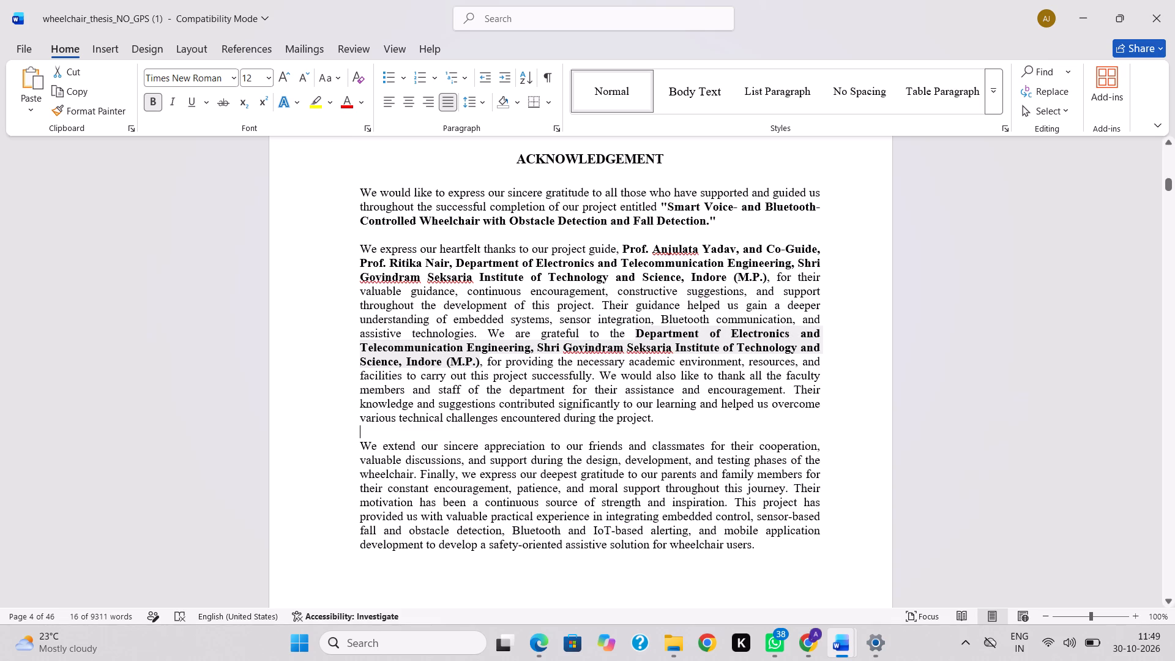
# Look through the rest of the acknowledgement, the abstract, the contents and the lists of figures, tables and abbreviations.
pyautogui.scroll(-1, 704, 386)
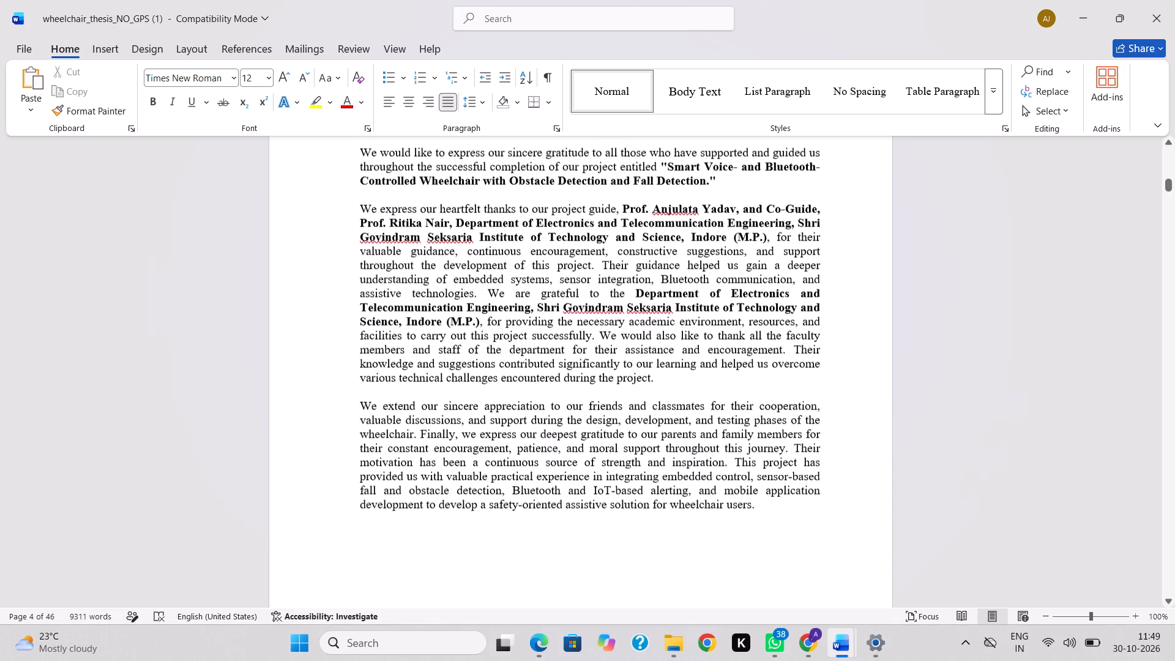
pyautogui.scroll(-3, 704, 386)
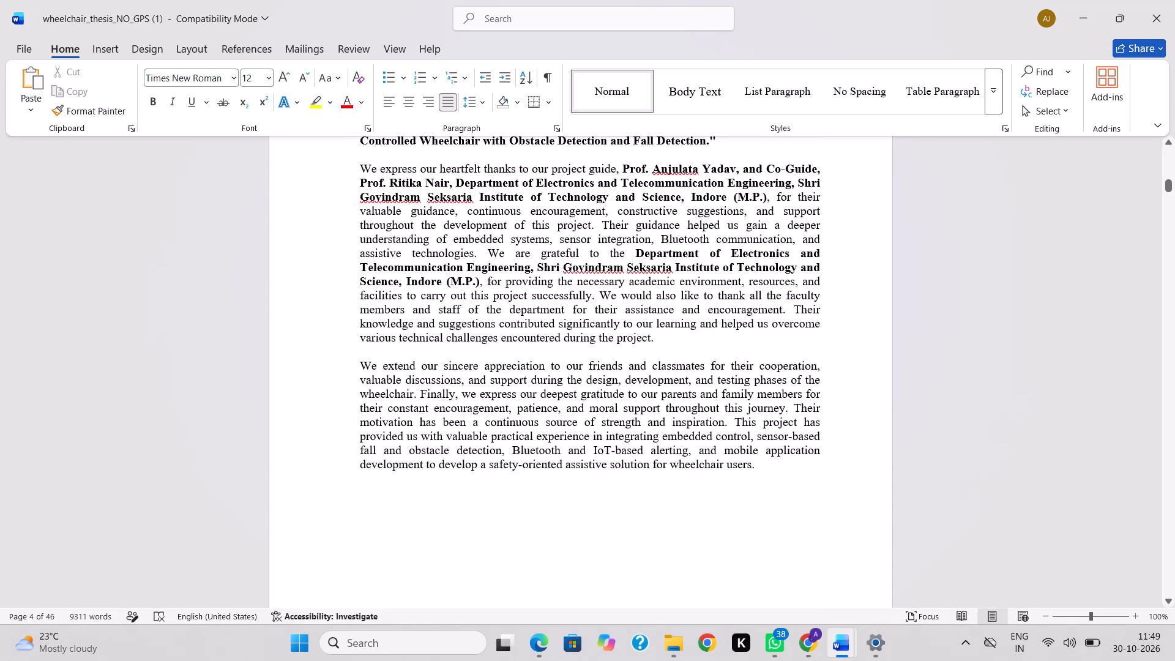
pyautogui.scroll(-3, 704, 386)
pyautogui.scroll(1, 704, 386)
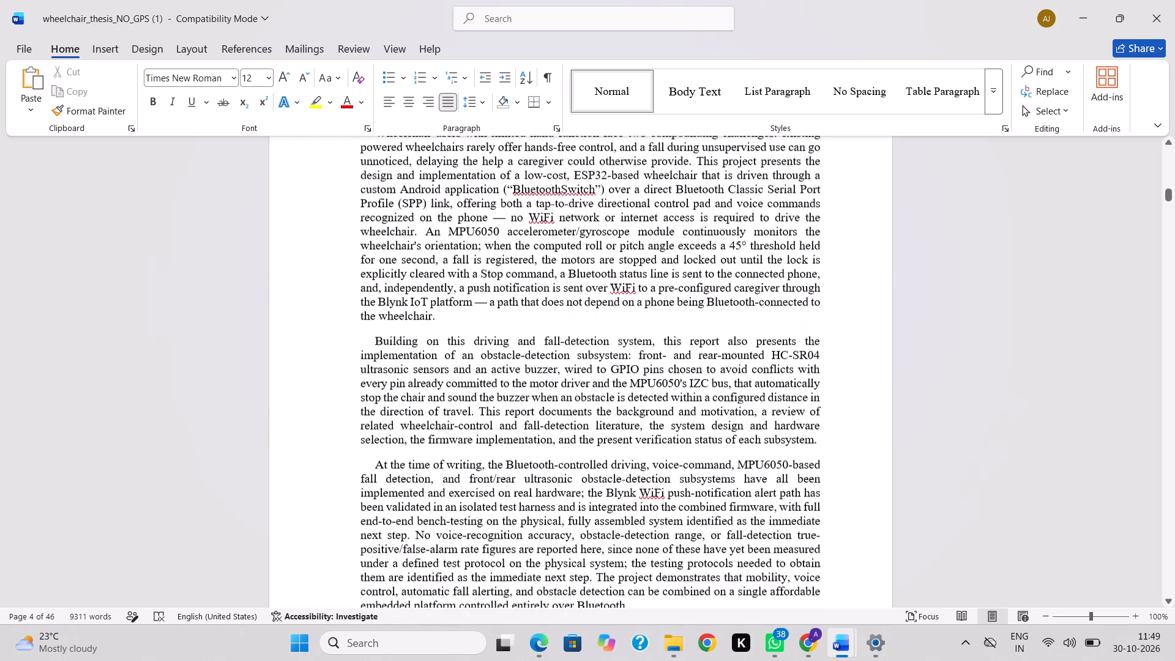
pyautogui.scroll(1, 704, 386)
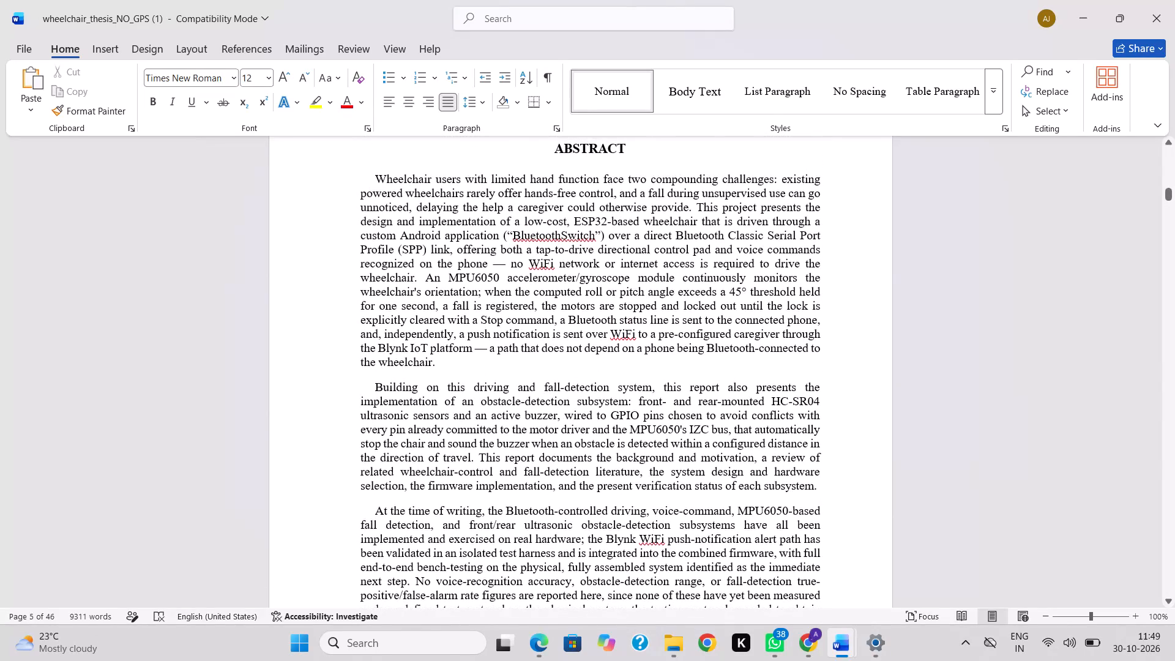
pyautogui.scroll(-2, 704, 386)
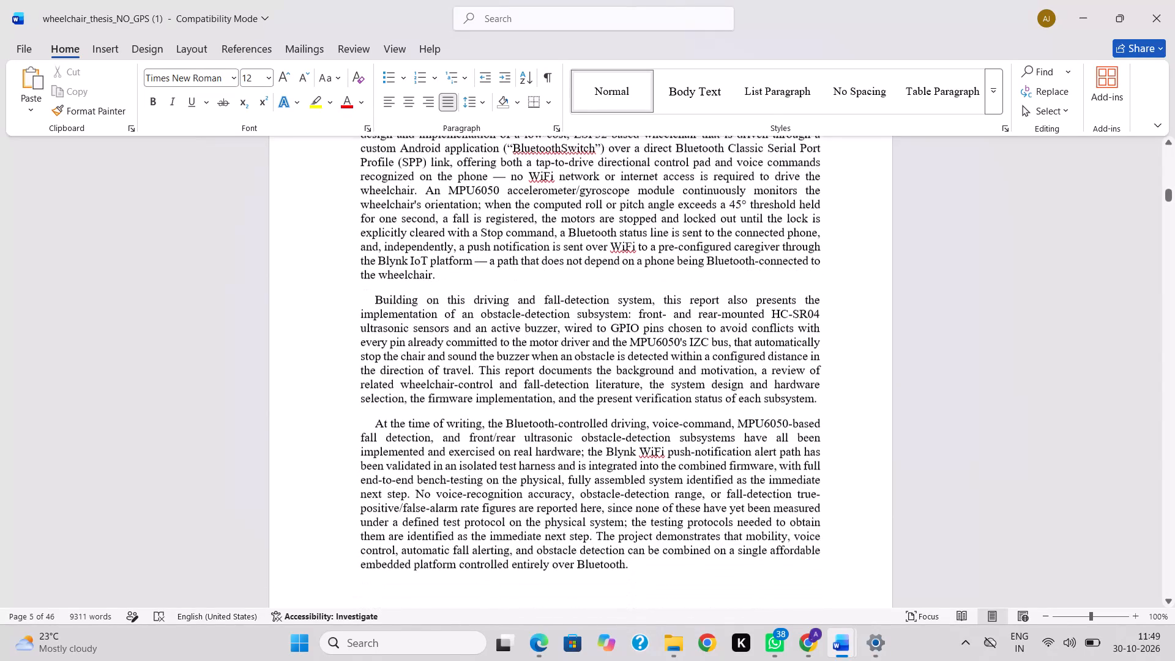
pyautogui.scroll(-3, 704, 386)
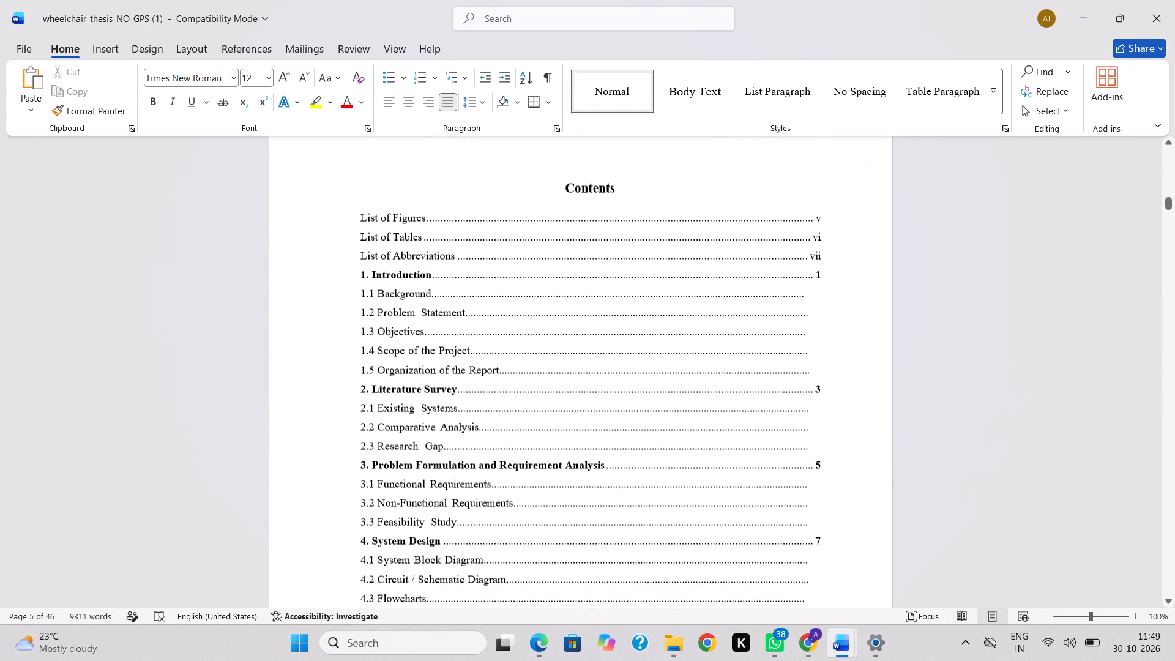
pyautogui.scroll(-6, 704, 386)
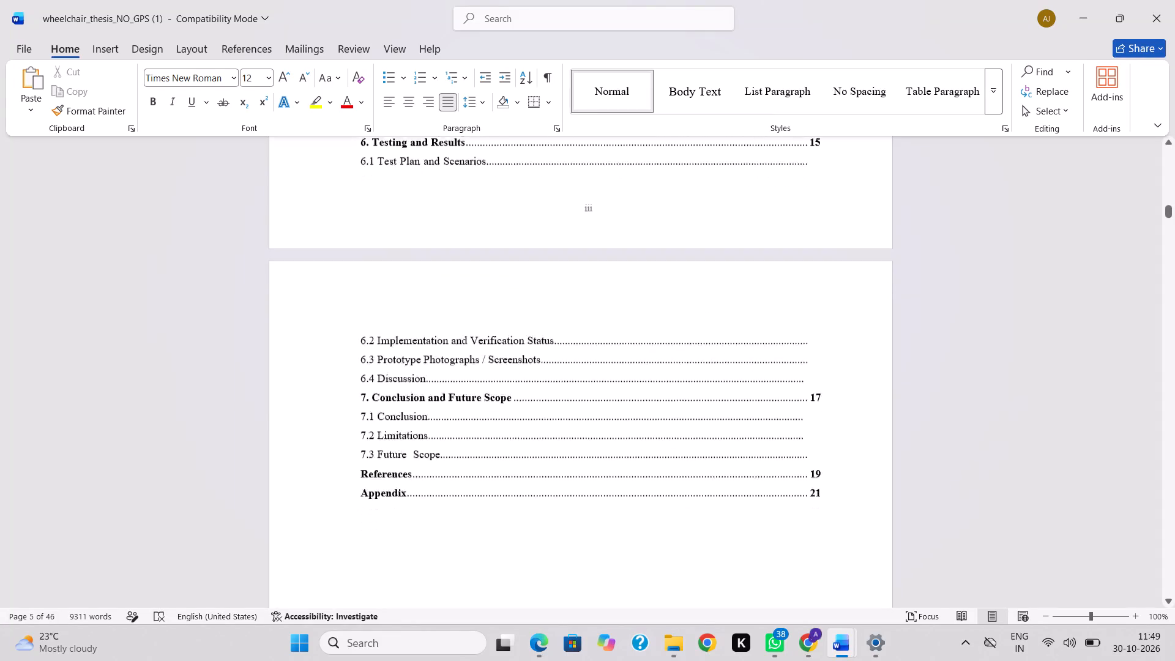
pyautogui.scroll(-6, 704, 386)
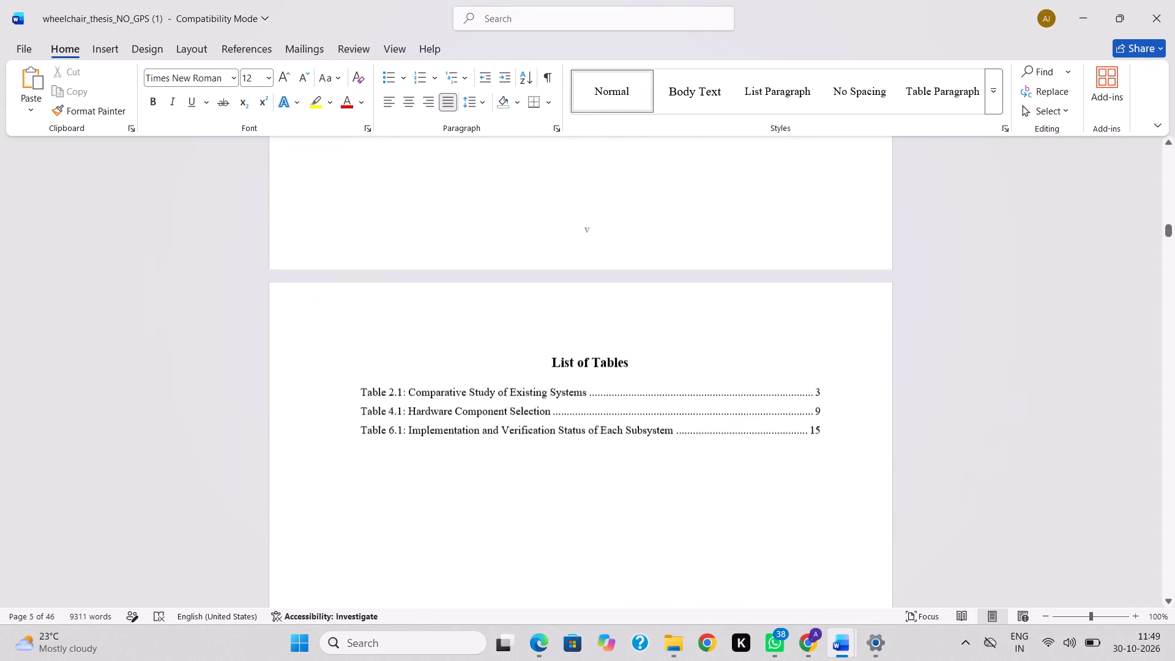
pyautogui.scroll(-2, 704, 386)
# Look through the thesis chapters from Chapter 1 Introduction to the References, checking the layout of headings, figures and tables.
pyautogui.scroll(-1, 704, 386)
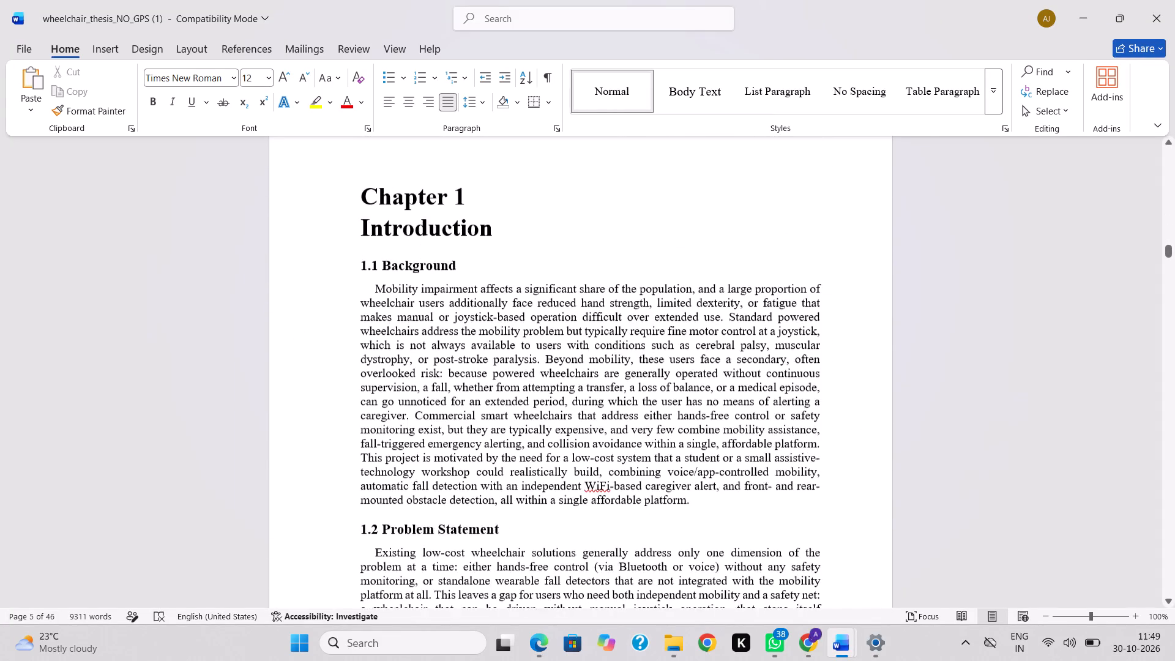
pyautogui.scroll(-4, 704, 386)
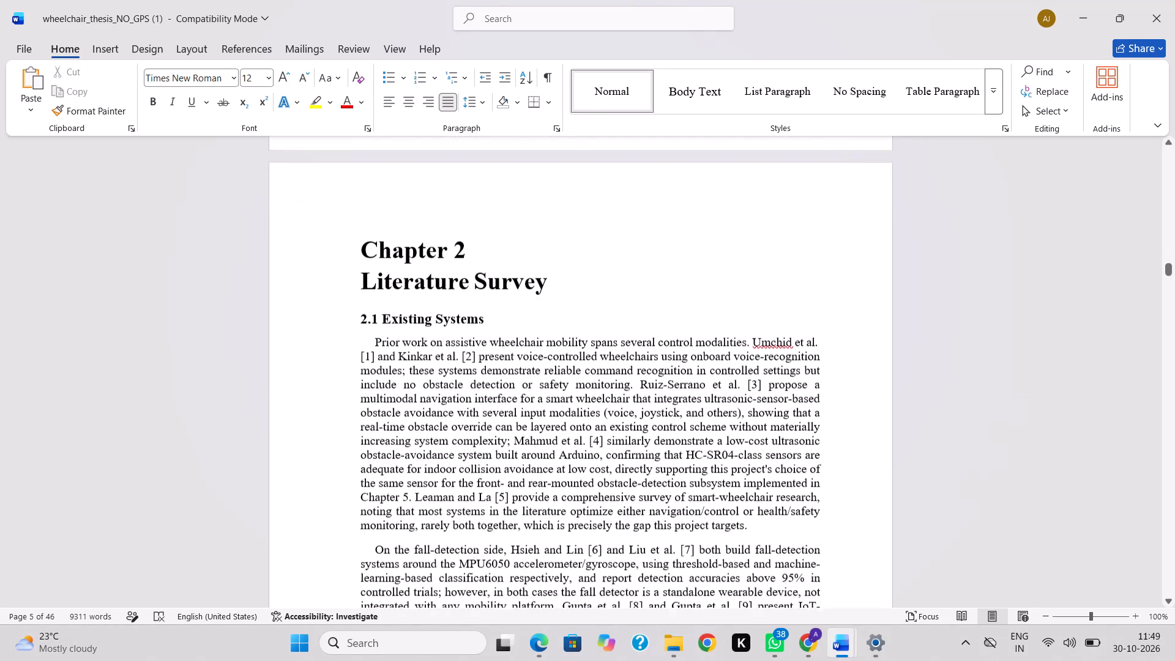
pyautogui.scroll(-4, 704, 386)
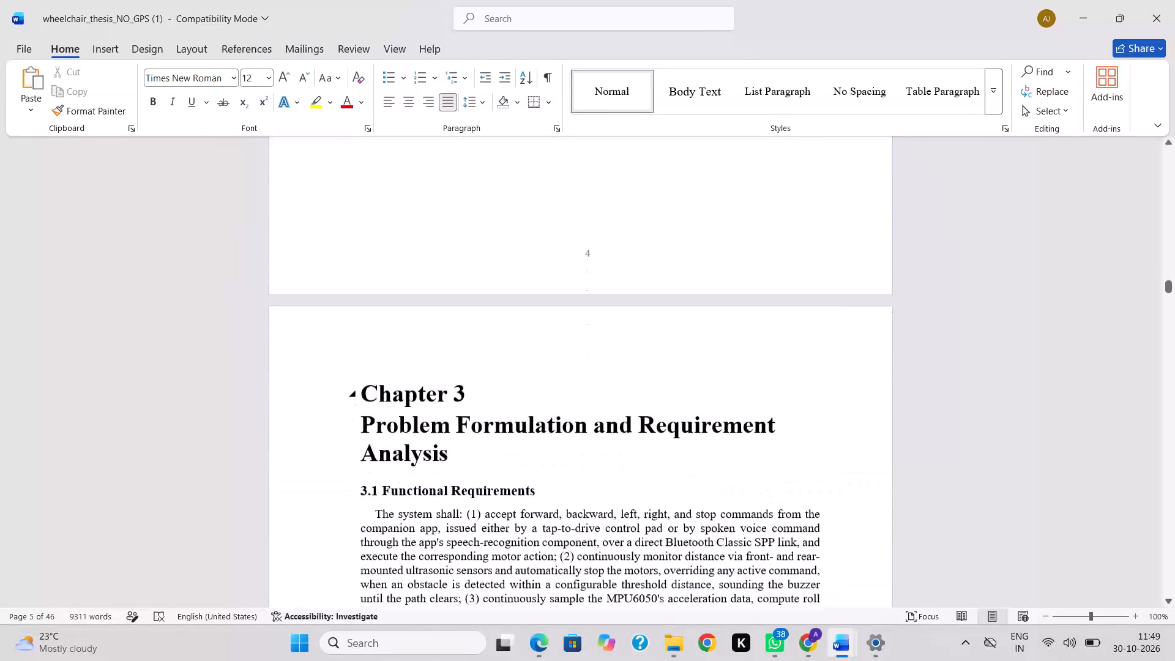
pyautogui.scroll(-1, 704, 386)
pyautogui.scroll(5, 704, 386)
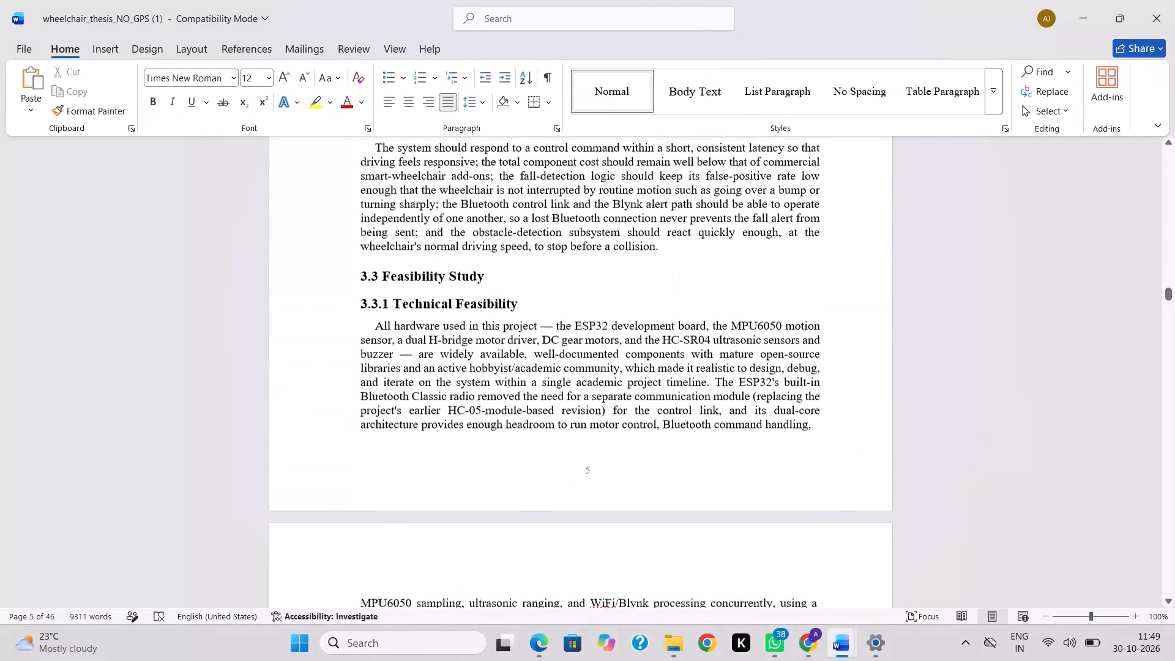
pyautogui.hscroll(1, 704, 386)
pyautogui.scroll(-1, 704, 386)
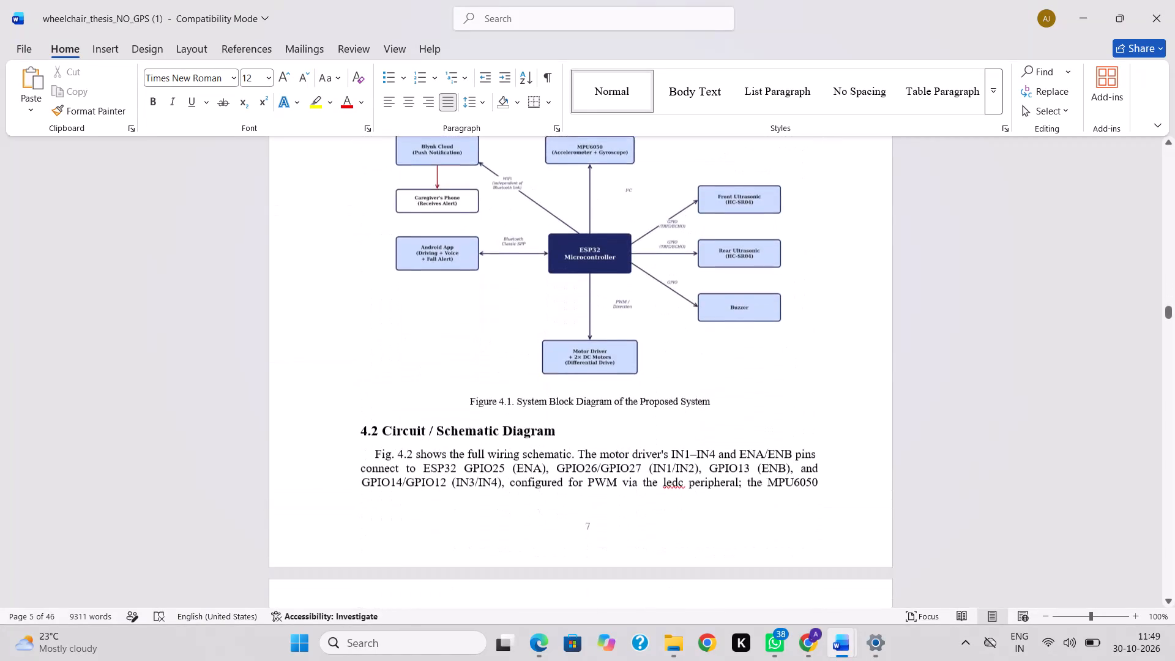
pyautogui.scroll(-4, 704, 386)
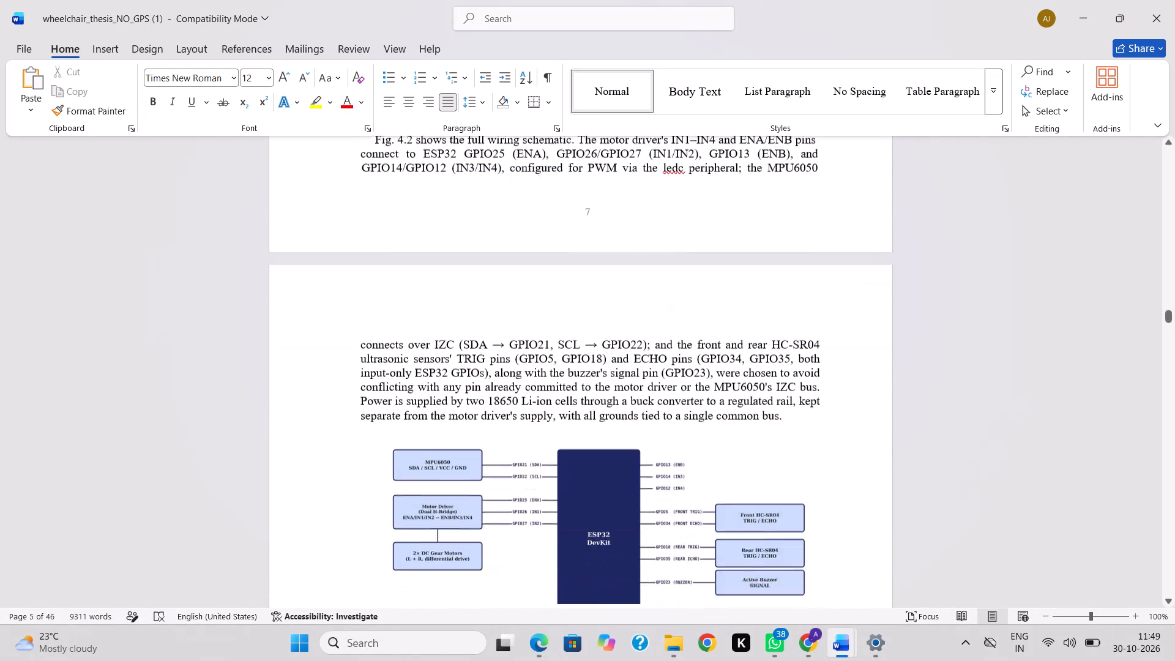
pyautogui.scroll(-5, 704, 386)
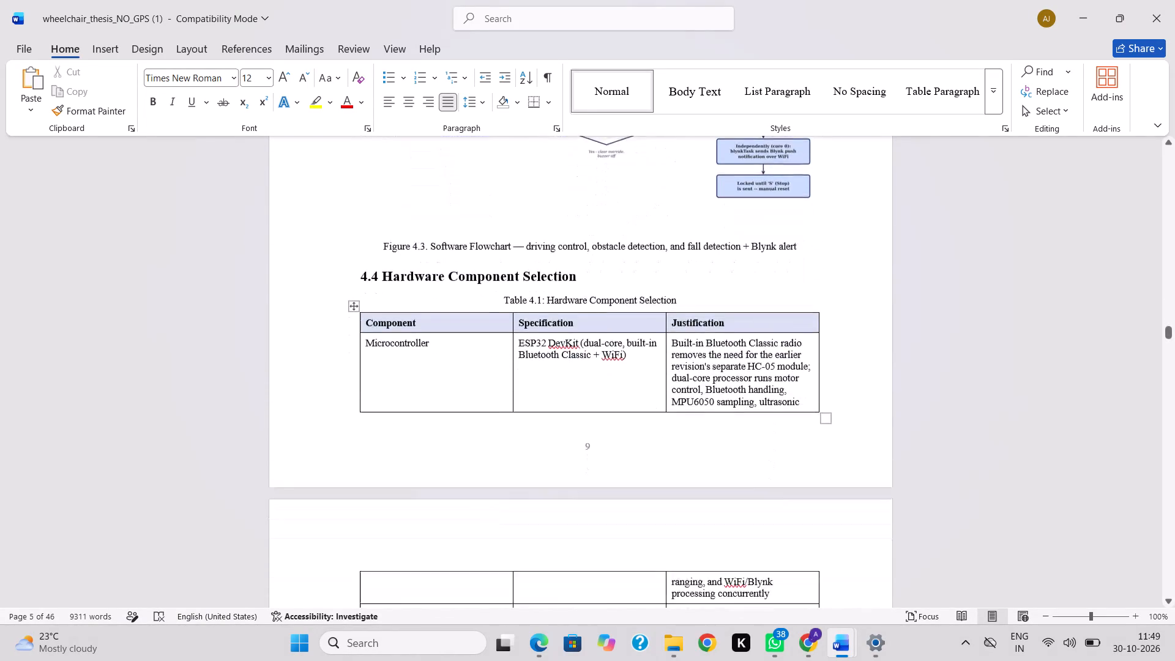
pyautogui.scroll(-3, 704, 386)
pyautogui.scroll(3, 704, 386)
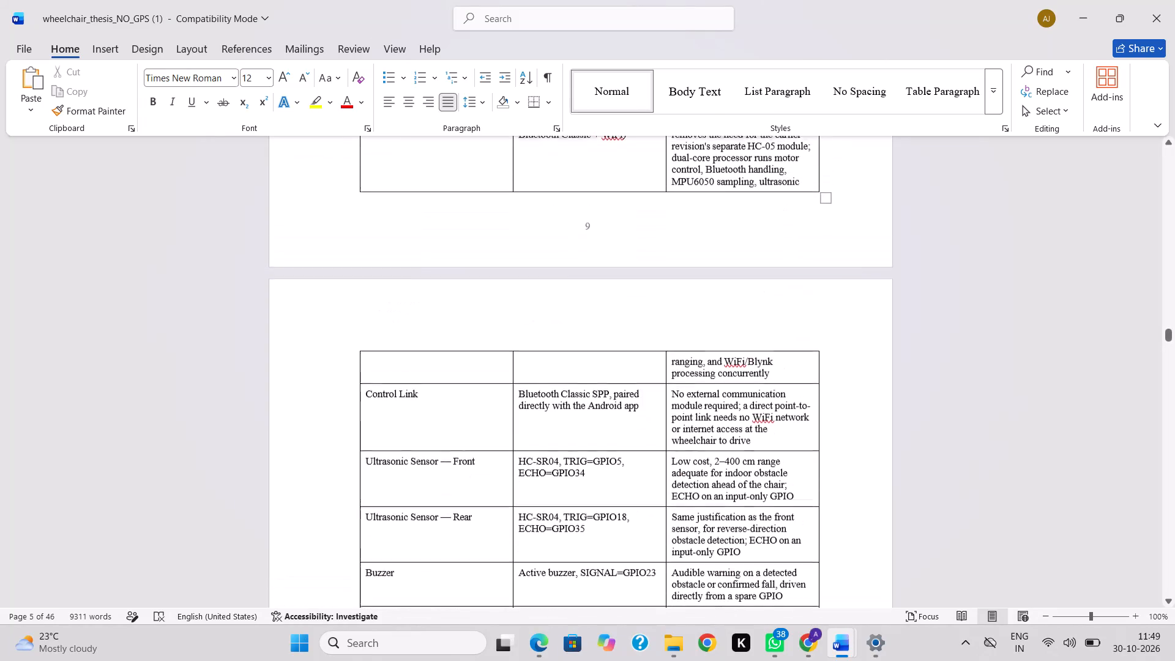
pyautogui.scroll(1, 704, 386)
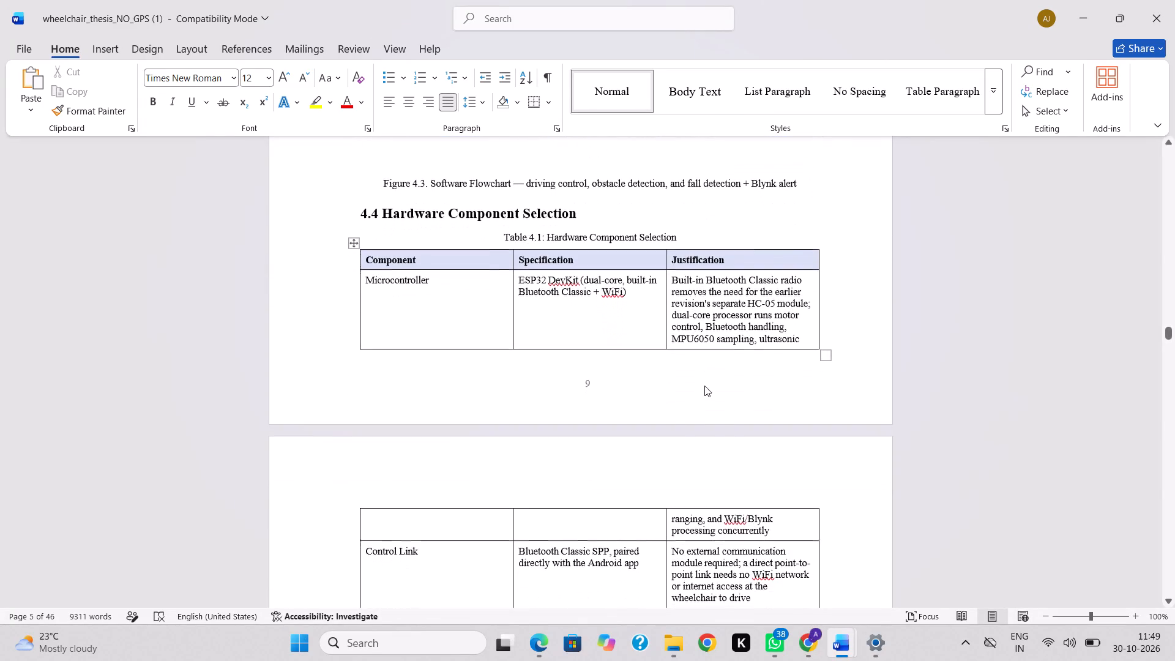
pyautogui.scroll(-11, 704, 386)
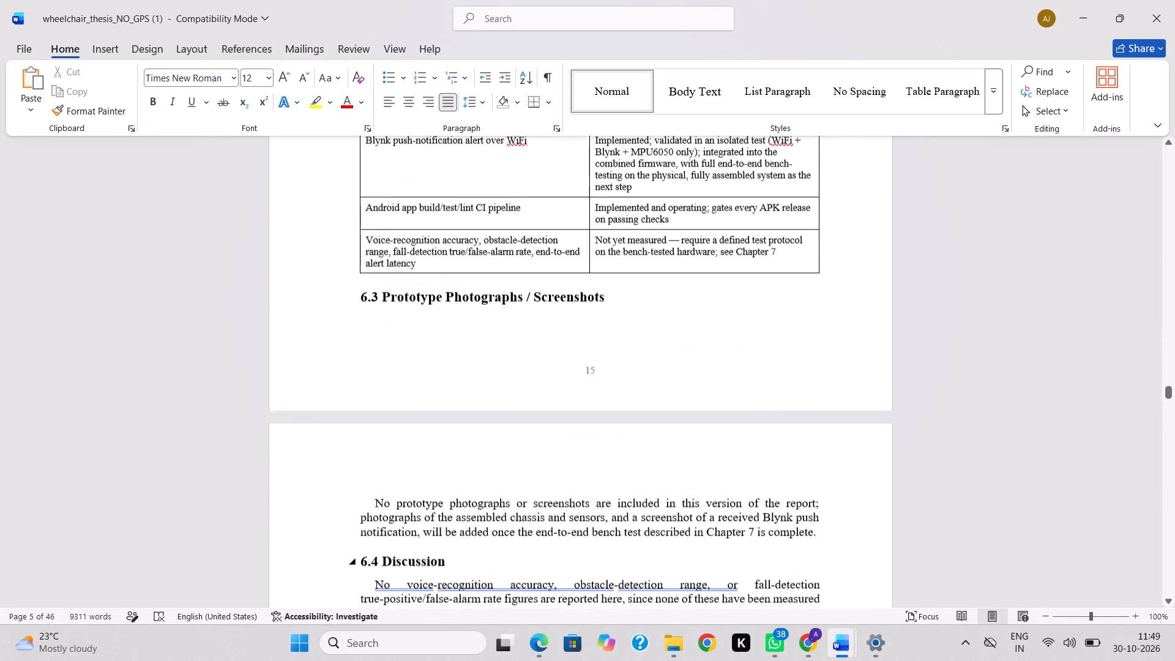
pyautogui.scroll(-4, 704, 386)
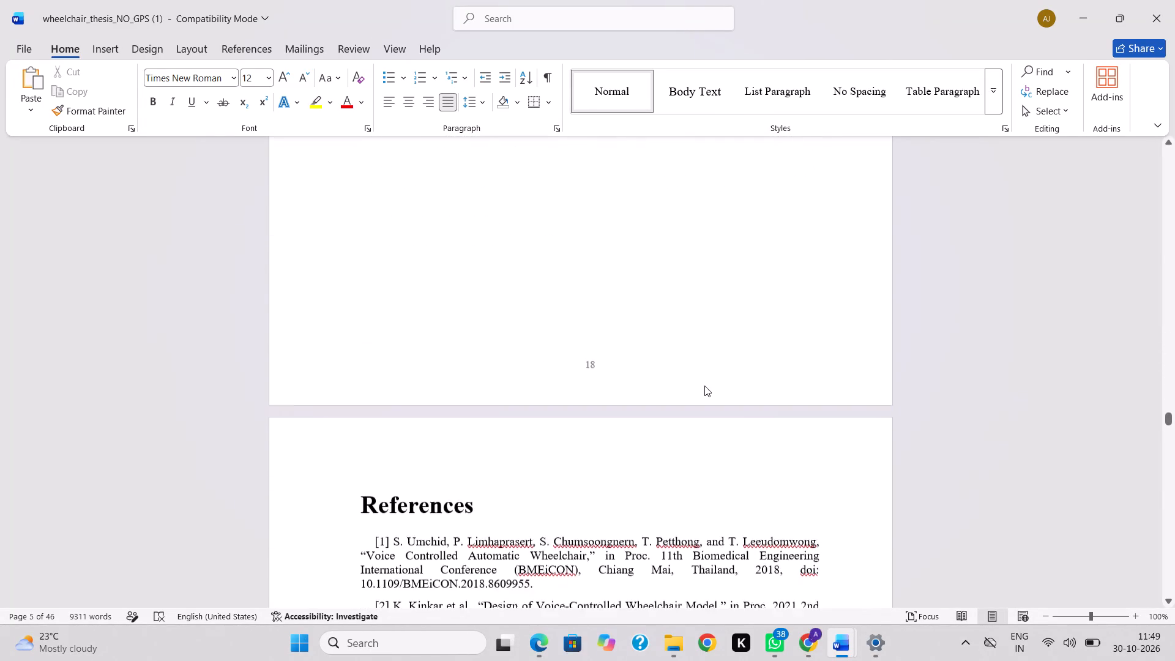
pyautogui.scroll(-5, 704, 386)
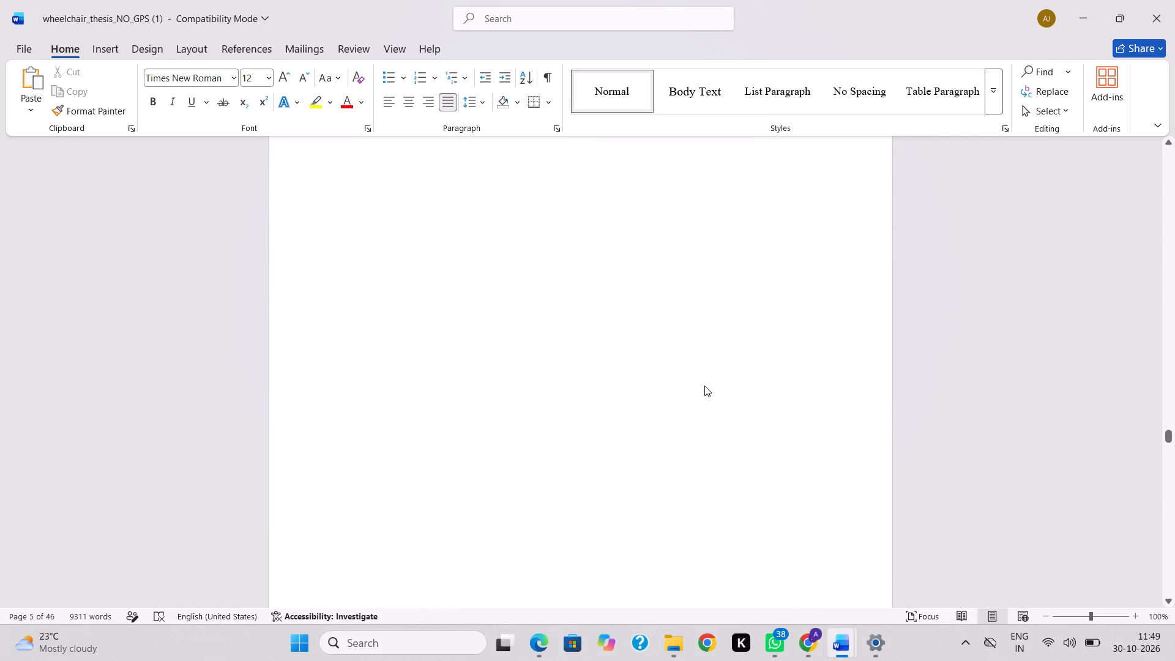
pyautogui.scroll(-1, 704, 386)
pyautogui.scroll(8, 704, 386)
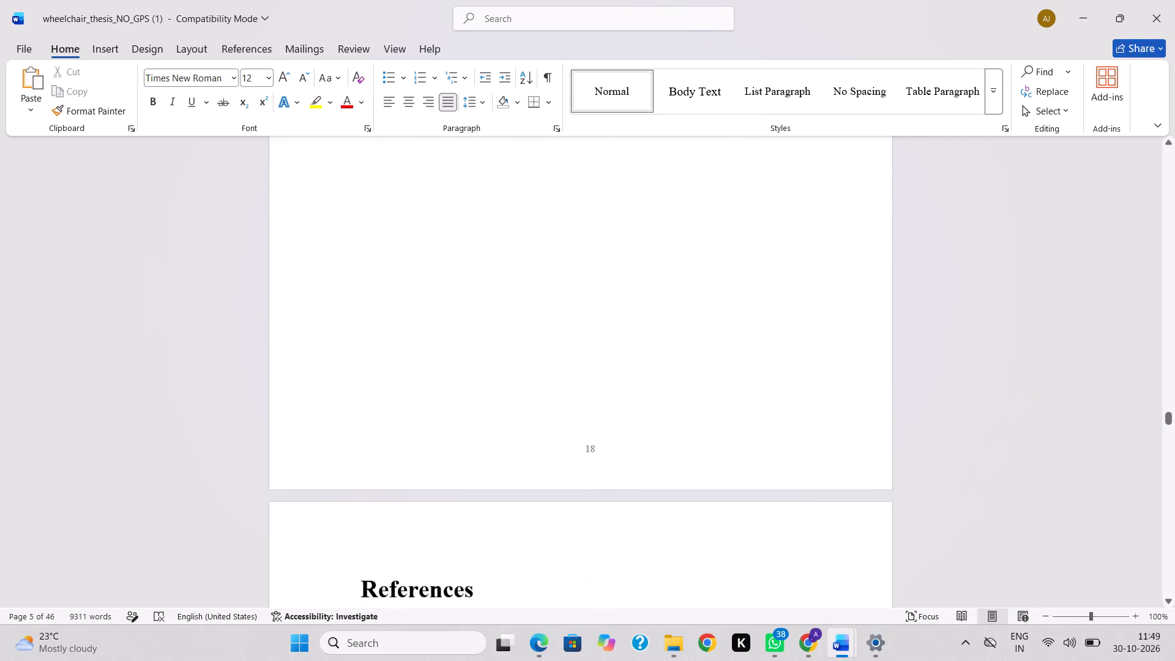
# Look through the firmware source code listing after the References, through Appendix B: Component Datasheets on the last page.
pyautogui.scroll(-15, 704, 386)
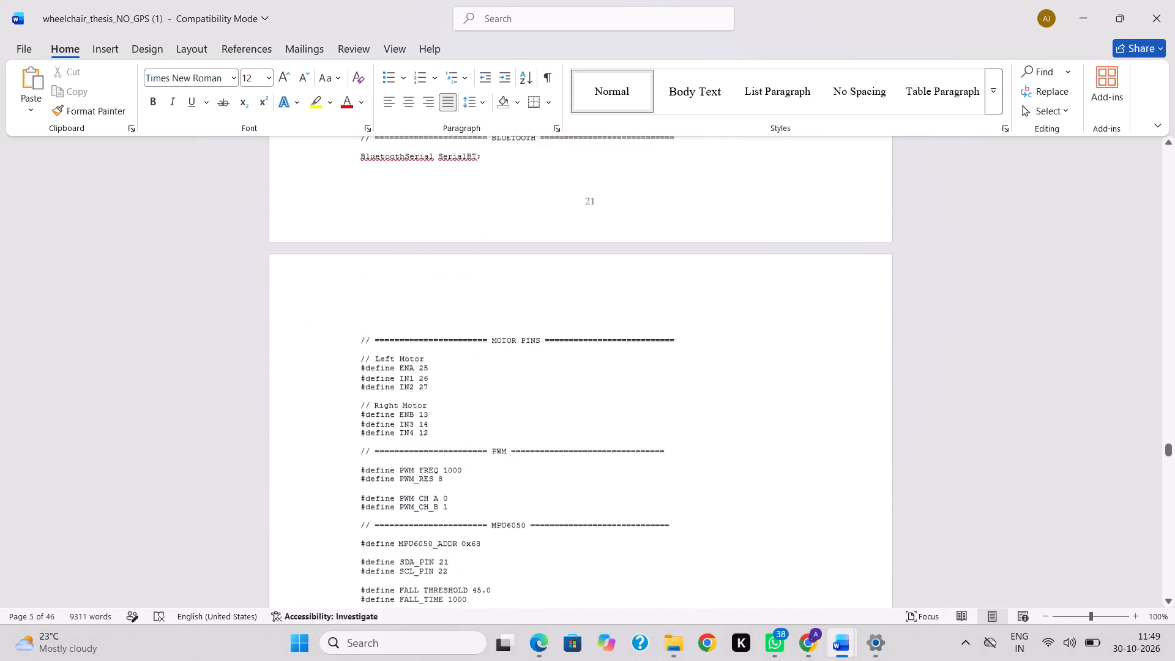
pyautogui.scroll(-6, 704, 386)
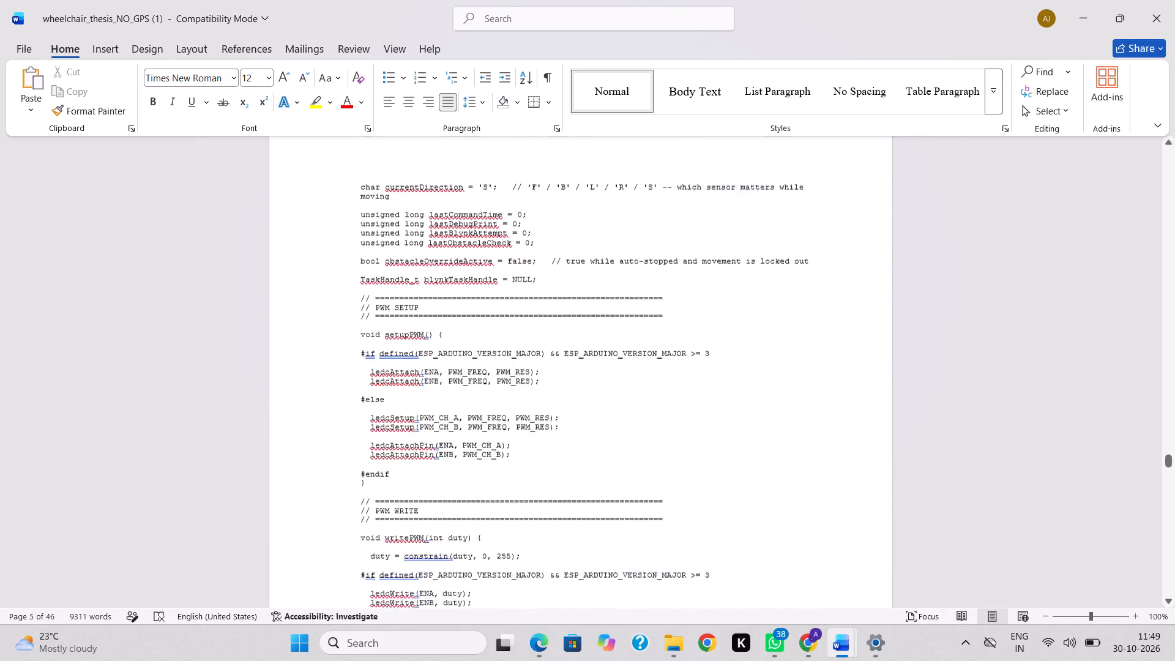
pyautogui.scroll(-4, 704, 386)
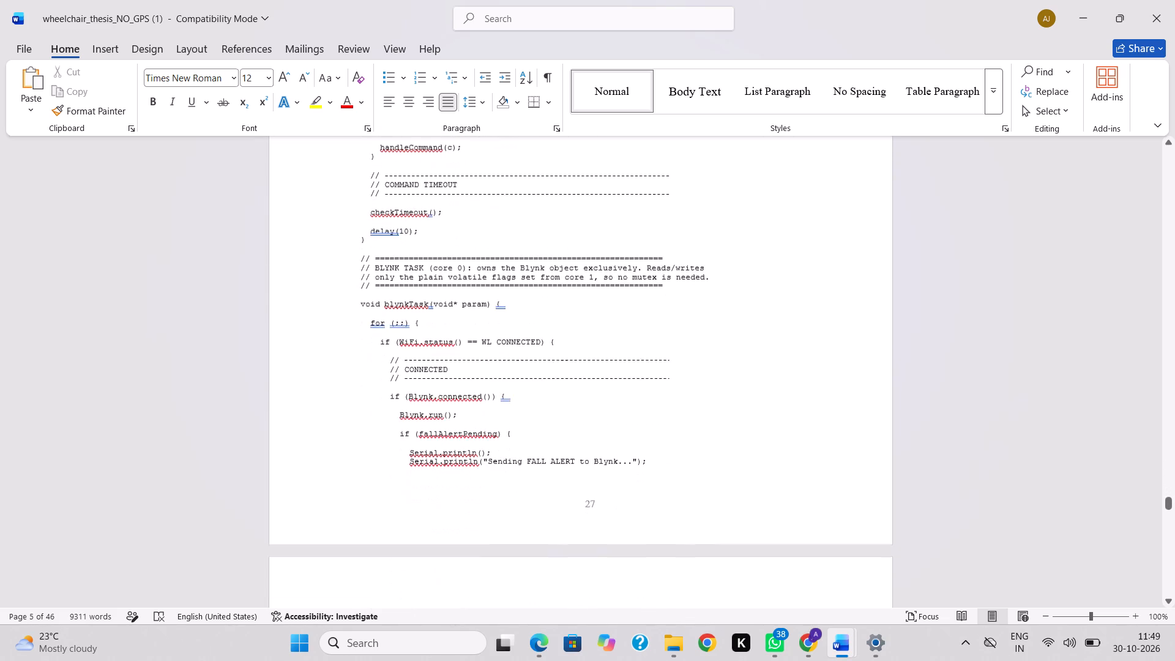
pyautogui.scroll(-3, 704, 386)
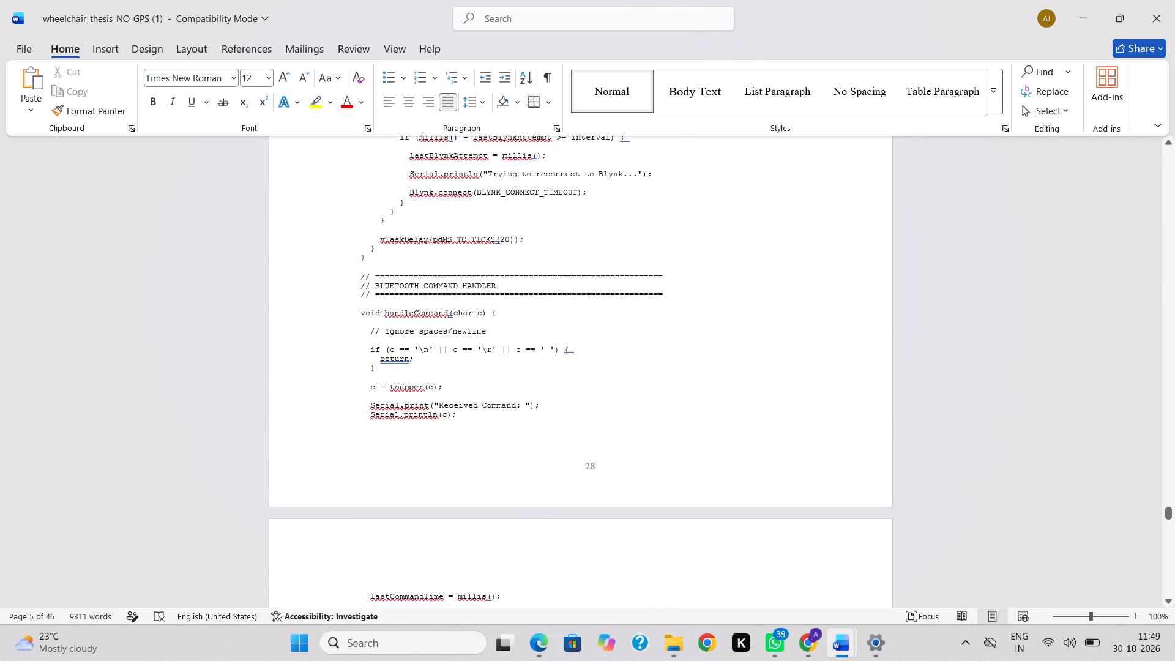
pyautogui.scroll(-4, 704, 386)
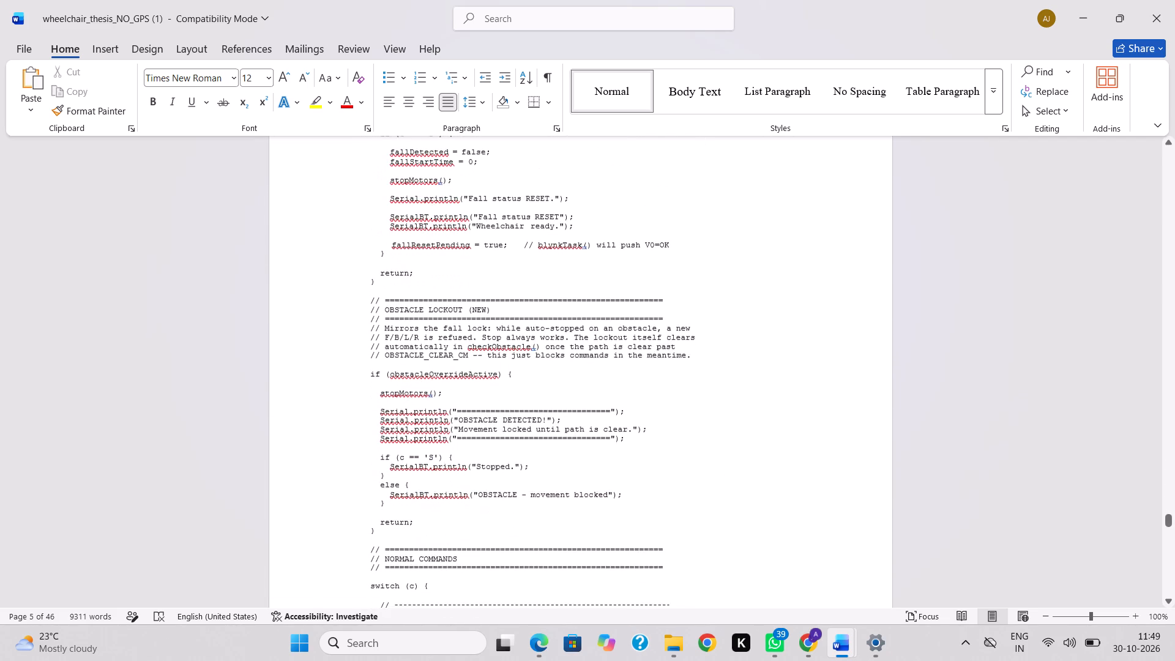
pyautogui.scroll(-2, 704, 386)
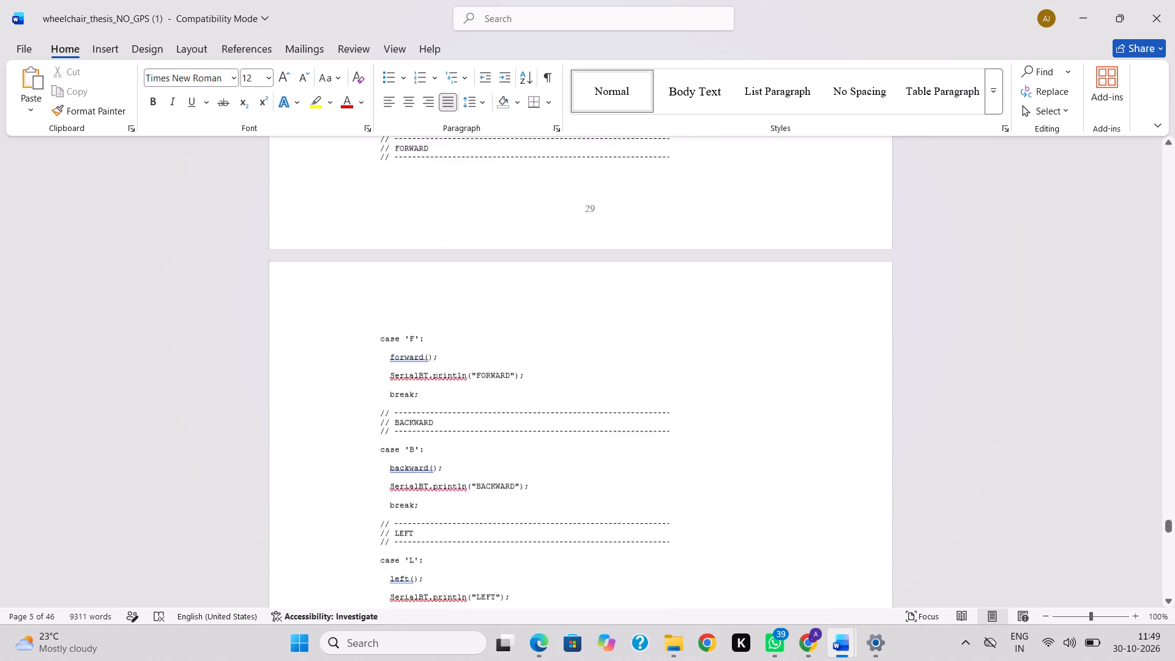
pyautogui.scroll(-6, 704, 386)
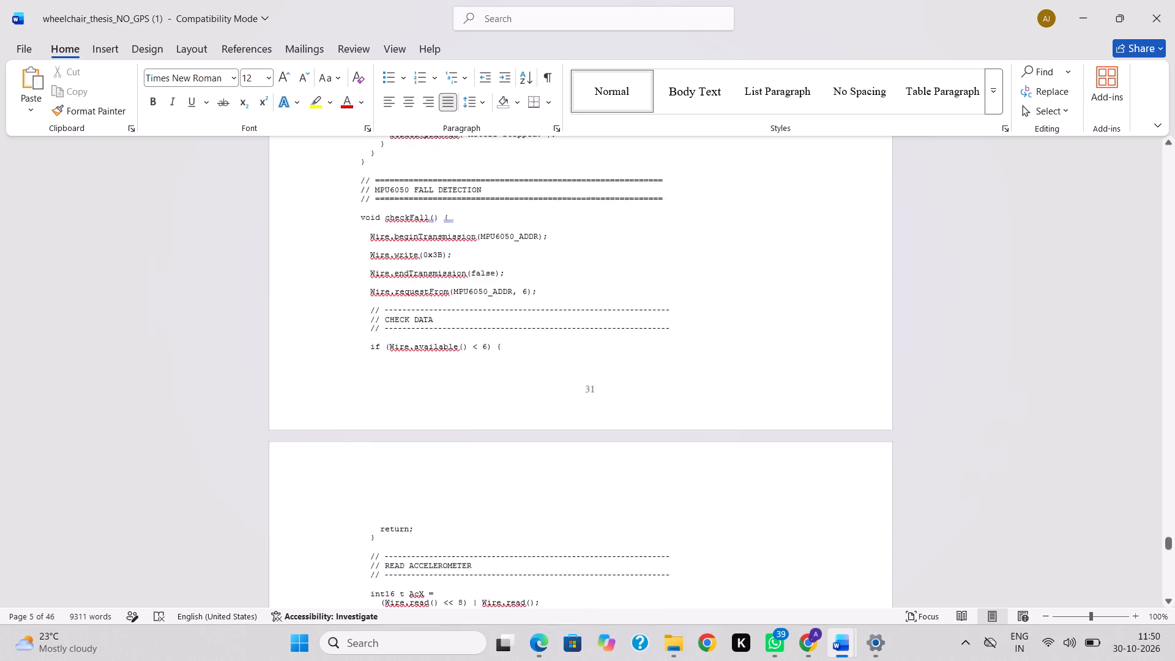
pyautogui.scroll(-6, 704, 386)
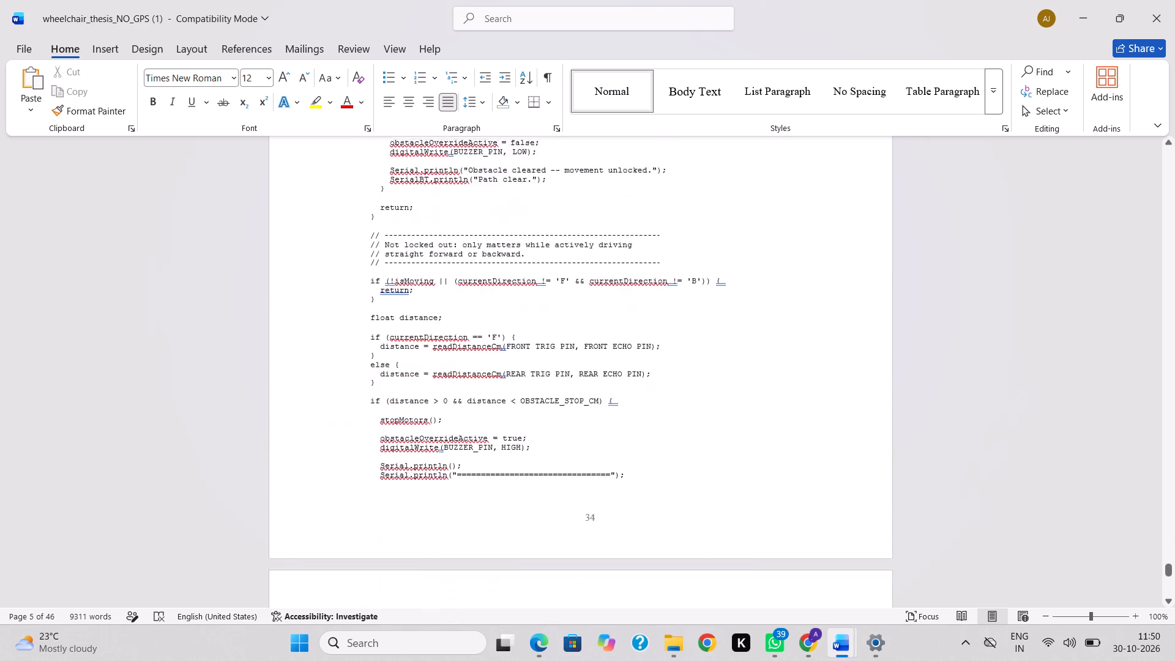
pyautogui.scroll(-4, 704, 386)
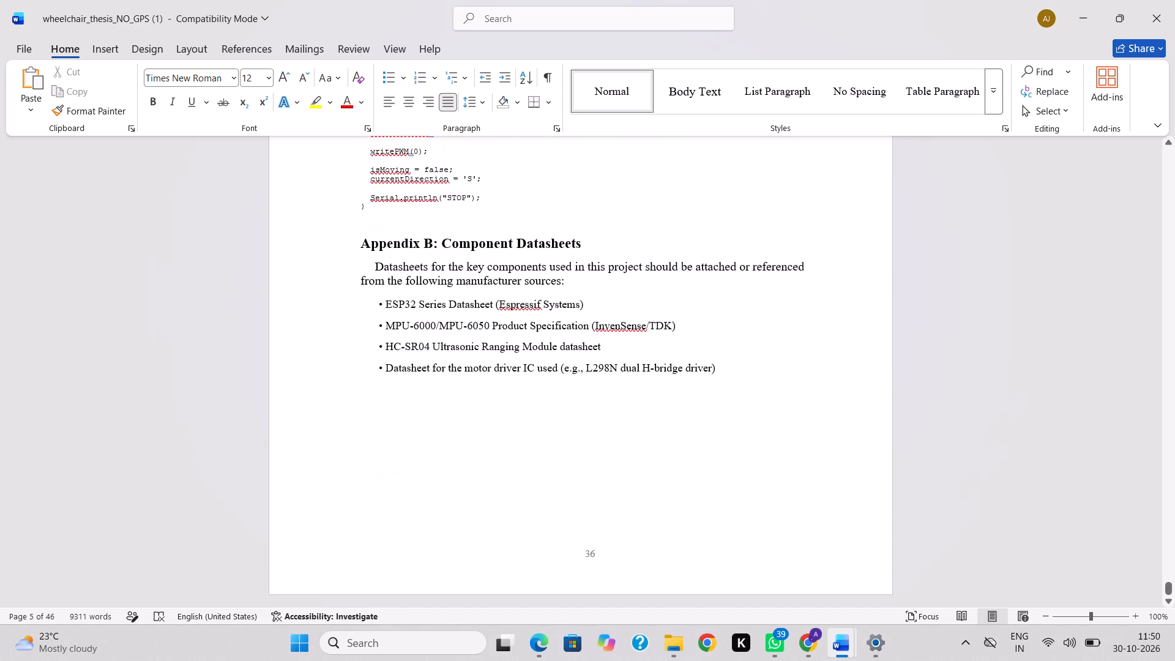
# Save the edited thesis document.
pyautogui.hotkey('ctrl', 's')
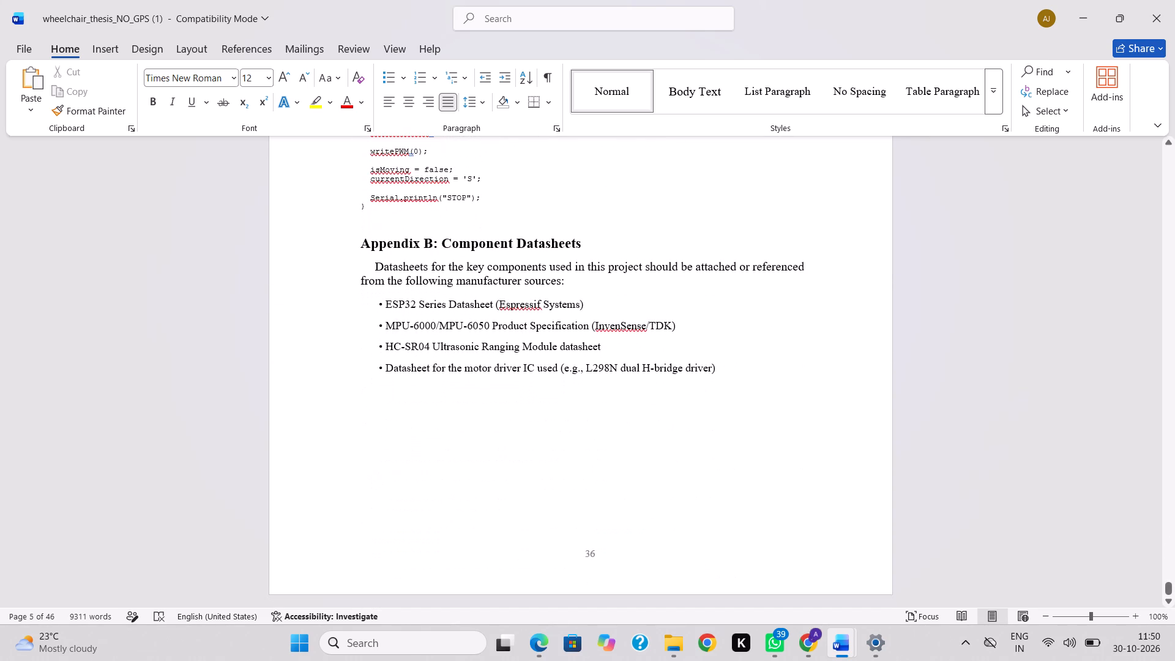